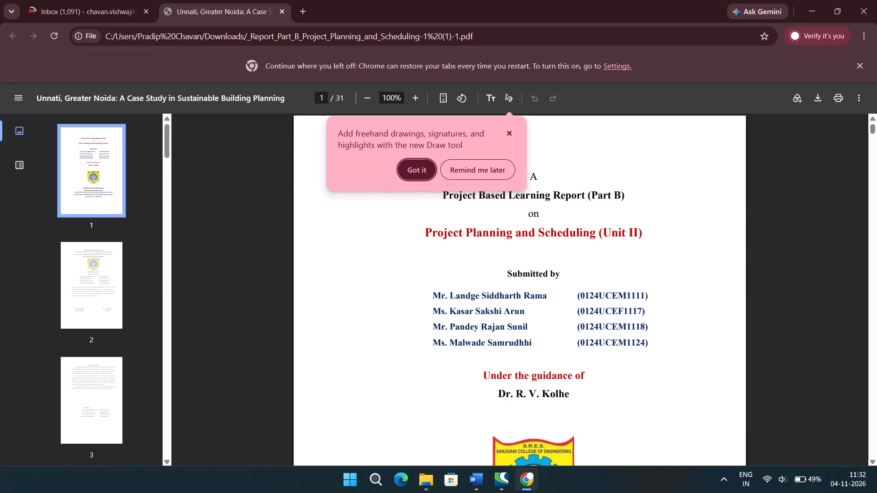
In a new browser tab, search for I love PDF and open the iLovePDF website.
click(304, 9)
click(445, 255)
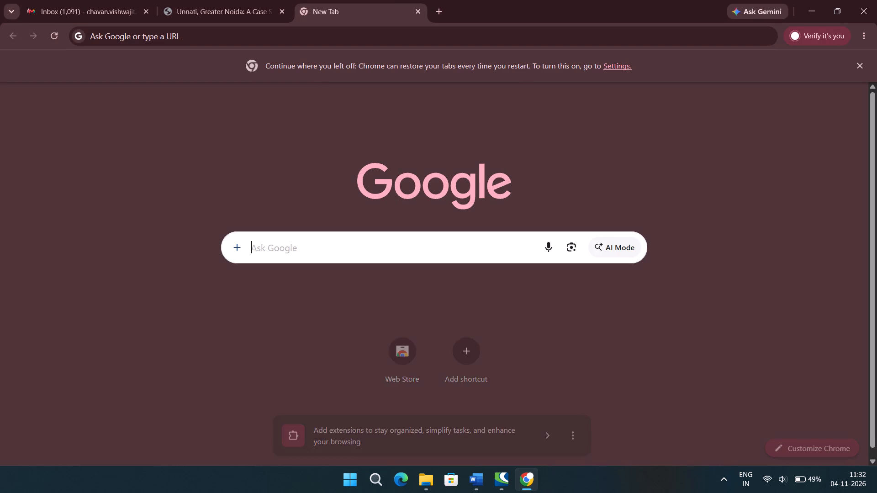
text(i ;ove pdf)
key(Return)
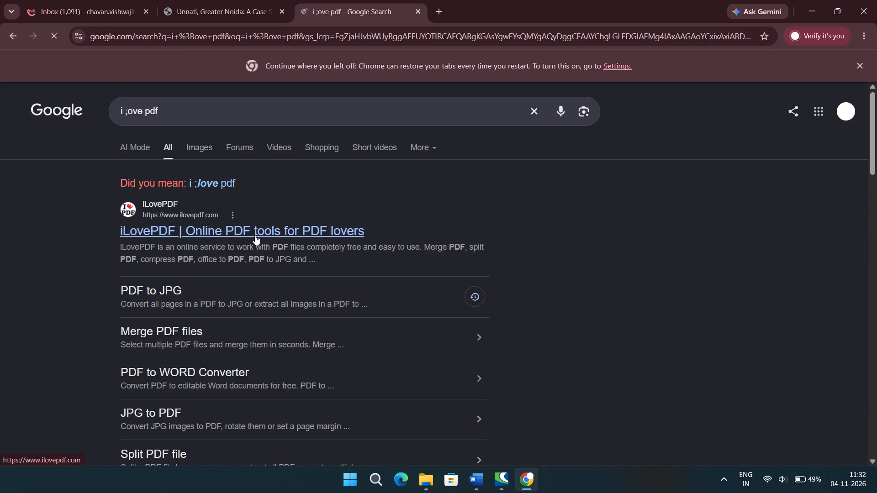
click(255, 236)
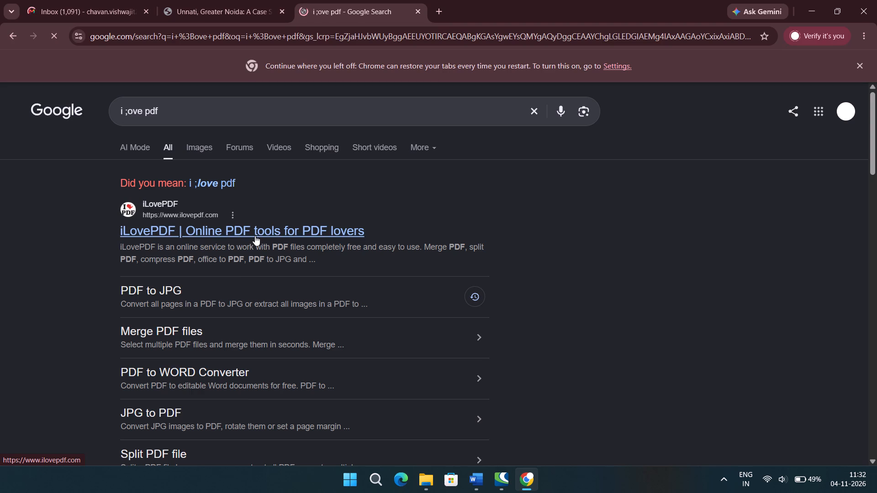
Open iLovePDF's PDF to Word conversion tool.
click(233, 370)
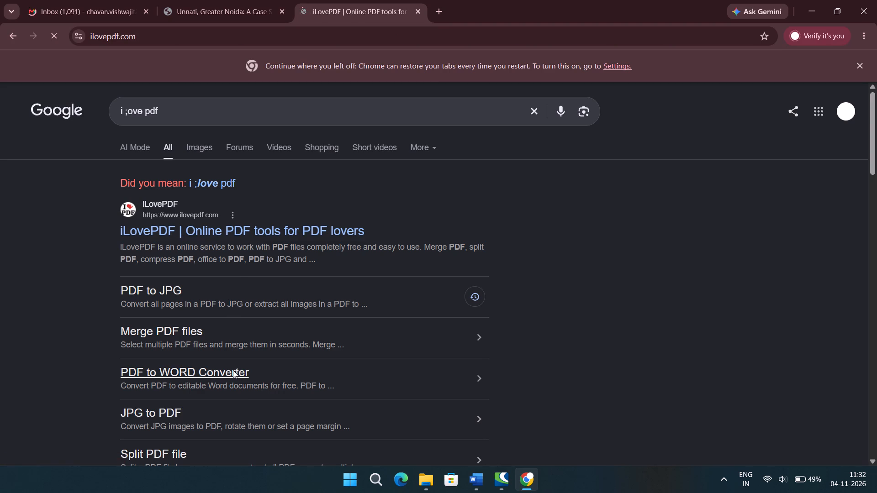
scroll(361, 339, down, 1)
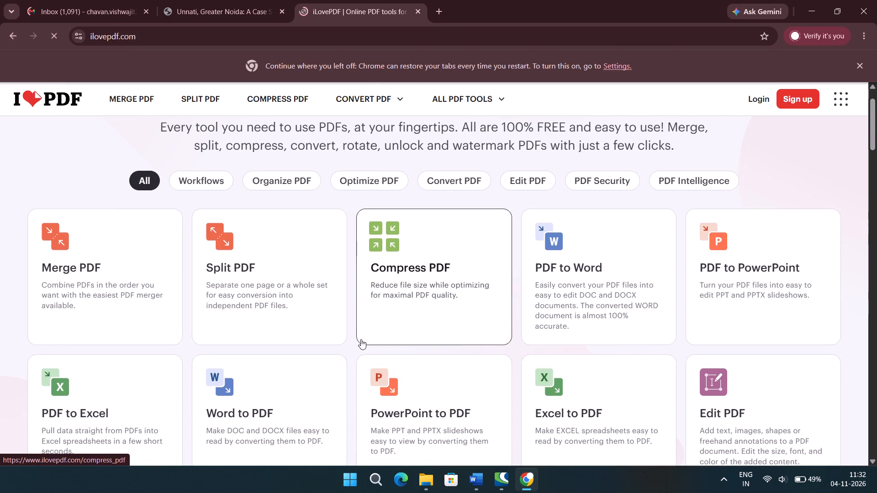
scroll(156, 373, down, 2)
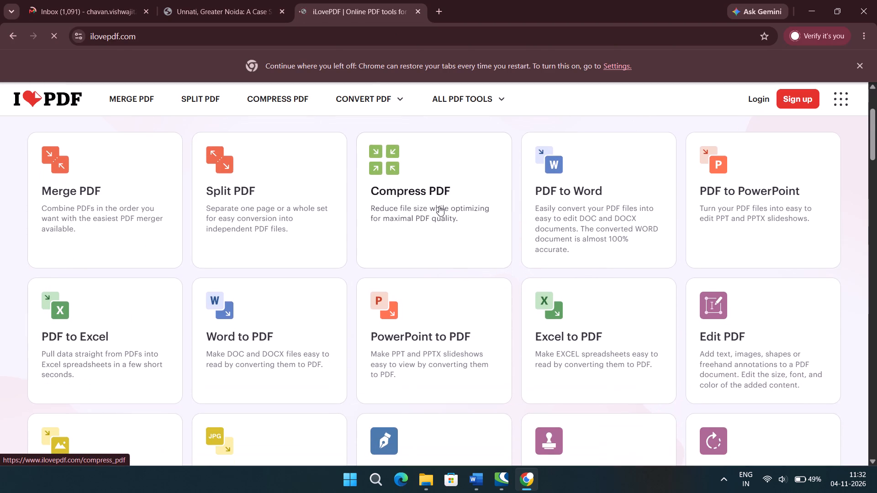
click(556, 213)
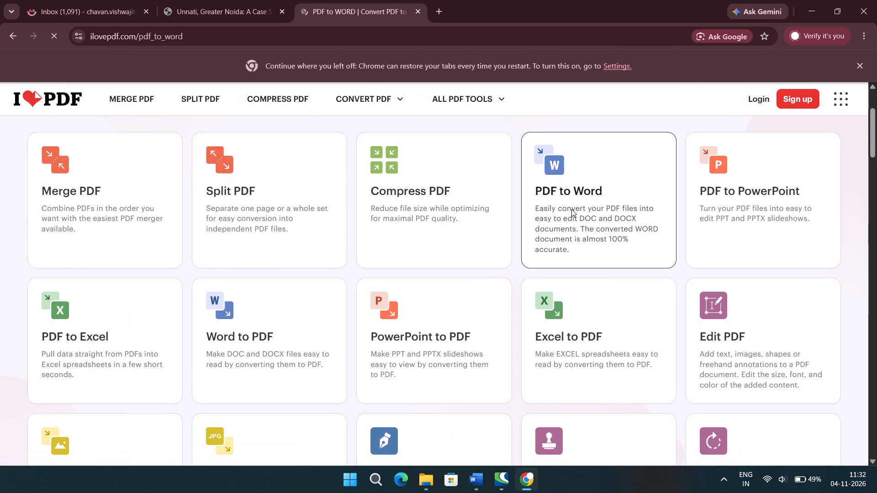
Select the _Report_Part_B_Project_Planning_and_Scheduling PDF from the Downloads folder as the file to convert.
click(411, 226)
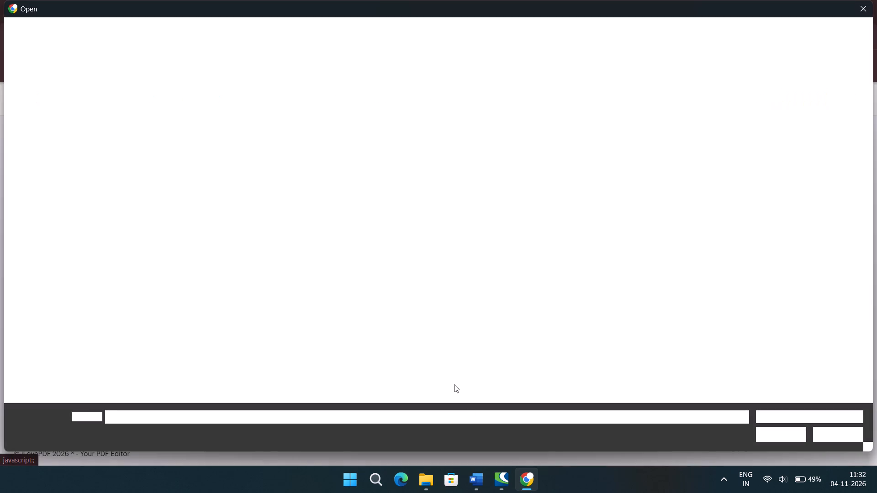
click(79, 188)
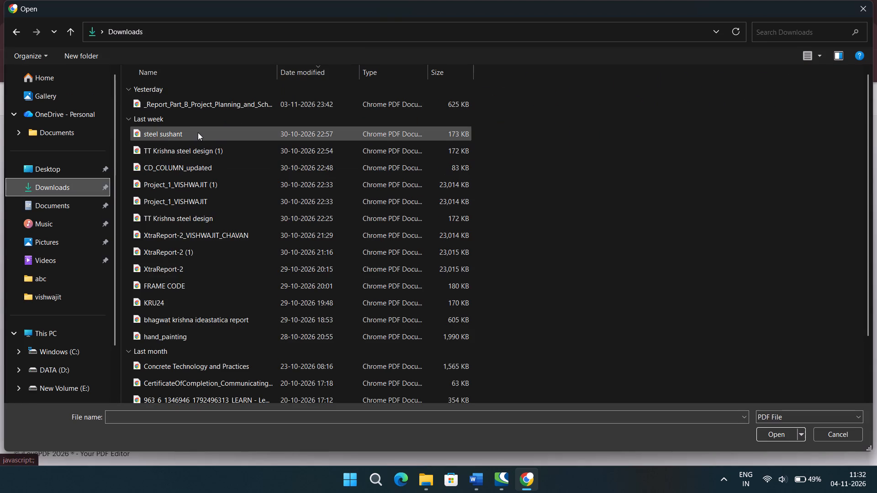
double_click(244, 105)
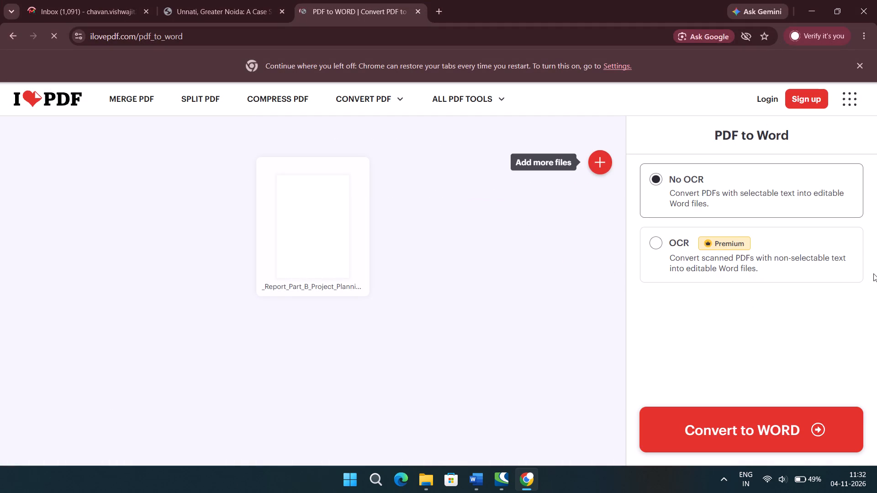
Start converting the loaded report PDF to Word.
click(873, 273)
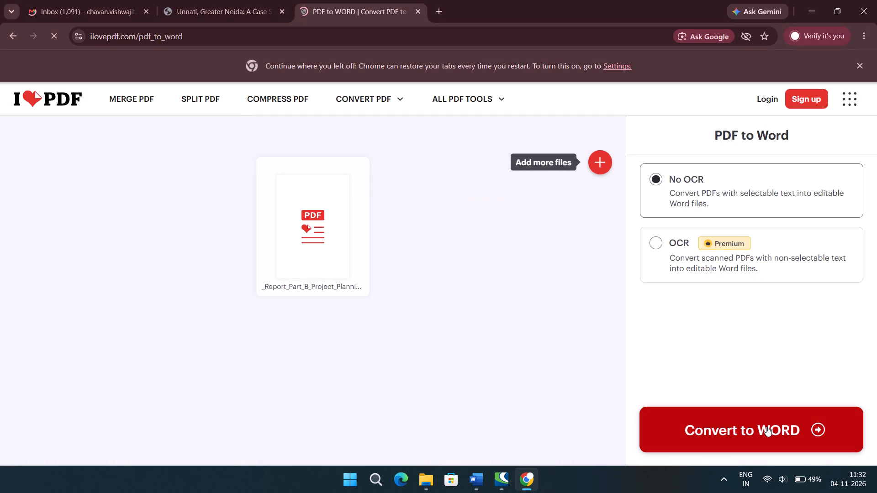
click(766, 426)
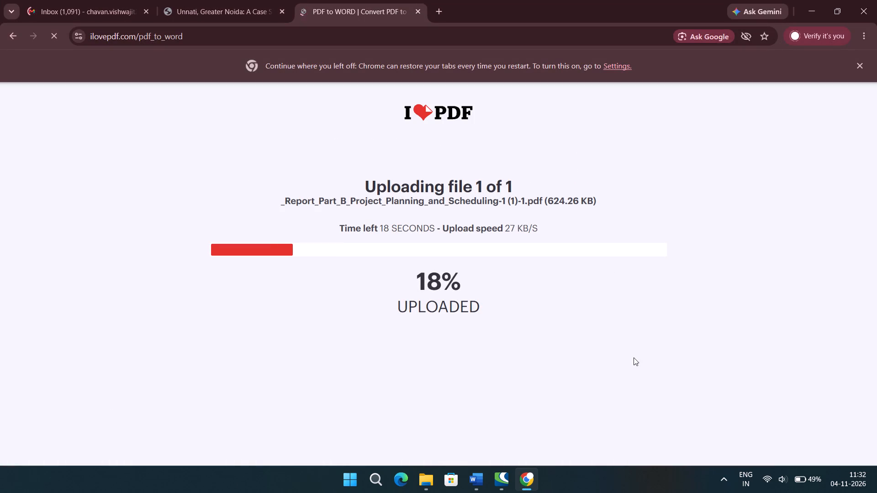
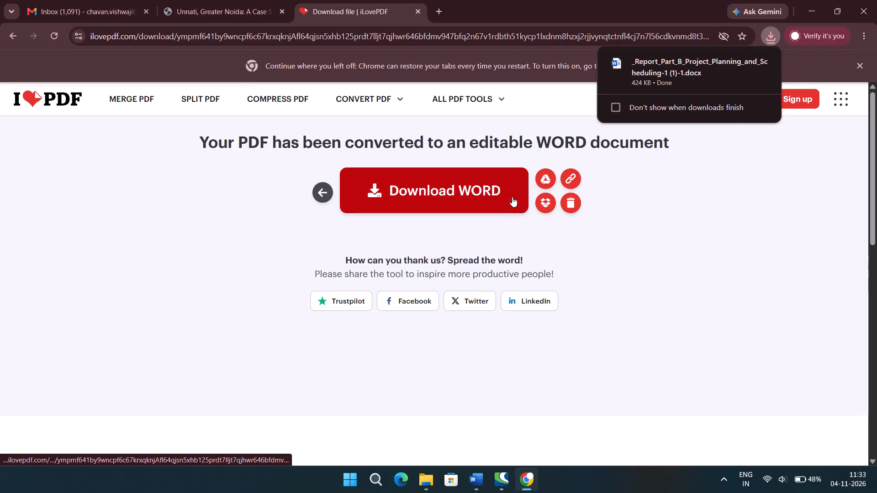
Open the downloaded Word version of the Project Planning and Scheduling report and enable editing.
click(655, 77)
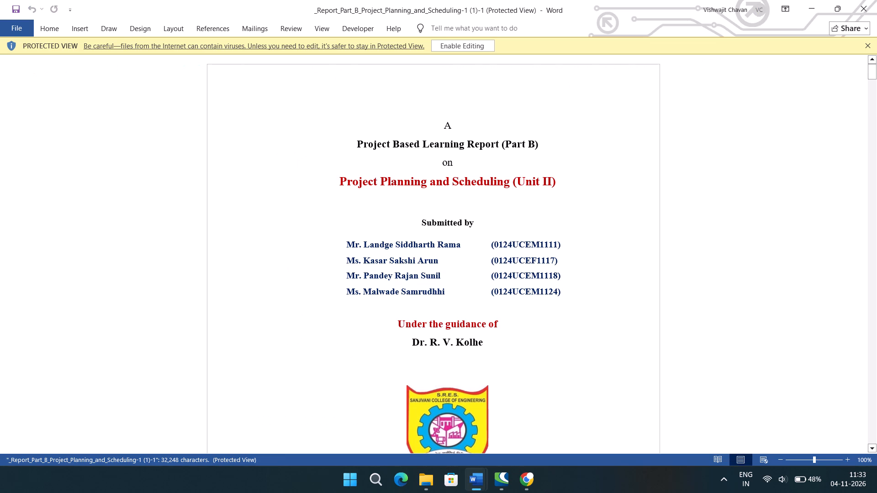
click(462, 44)
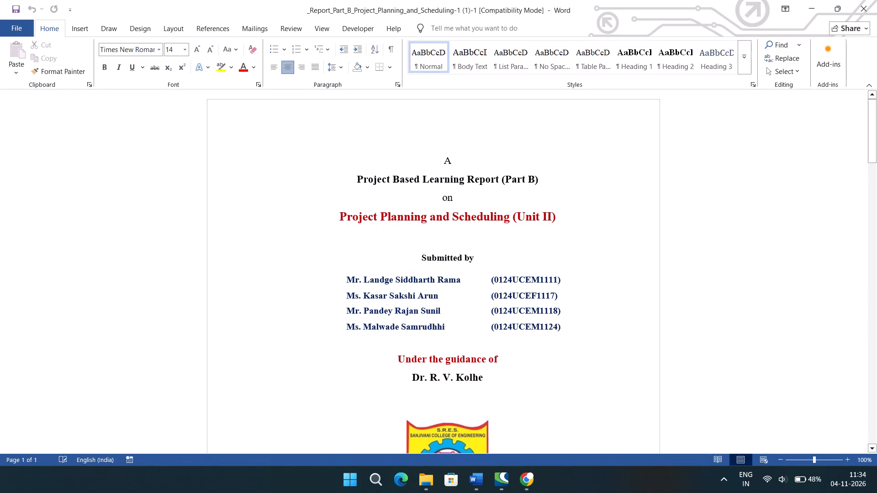
Copy the report's entire cover page content, from the opening "A" through the "Academic Year: 2026-2027" line.
triple_click(444, 188)
click(444, 188)
click(416, 201)
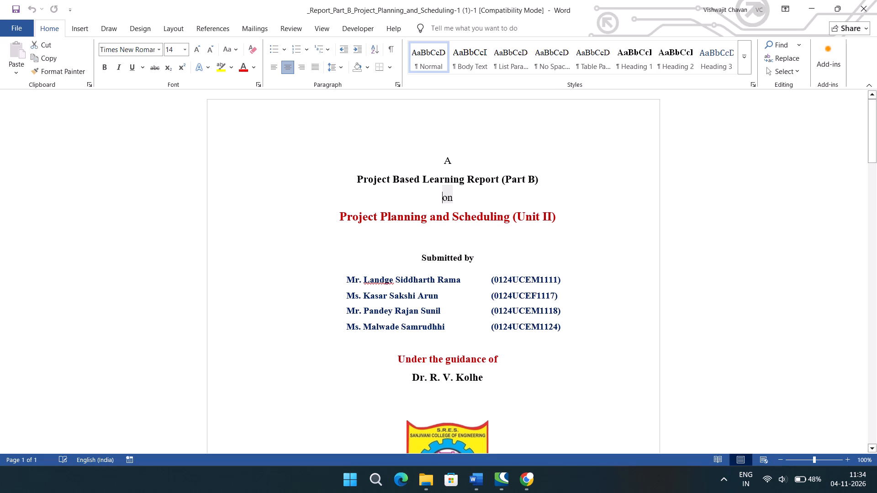
drag(434, 151, 456, 201)
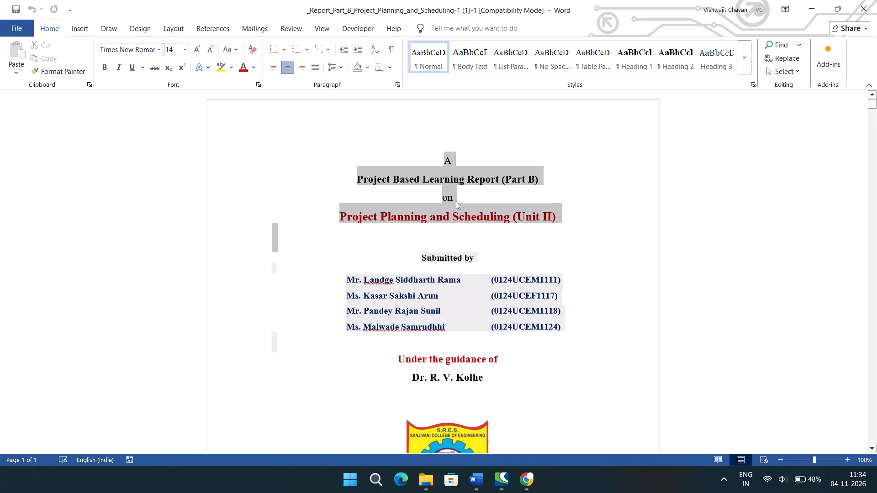
drag(456, 201, 475, 252)
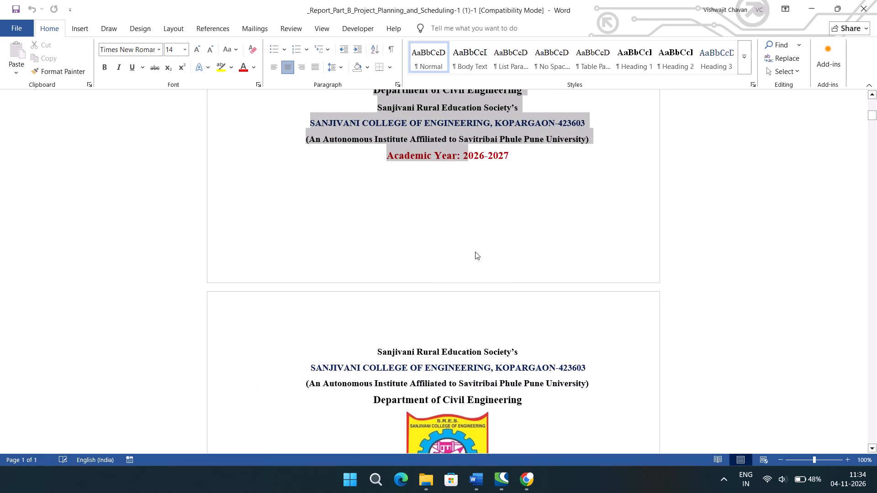
drag(475, 252, 525, 195)
key(ctrl+c)
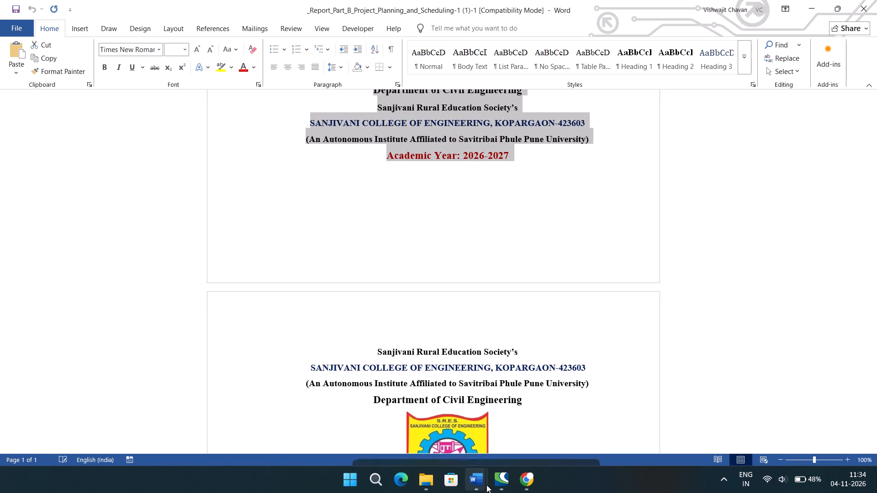
In the Unit_IV_Project_Monitoring_Earned_Value_Management_Report document, replace the whole plain cover page with the copied cover content.
click(442, 437)
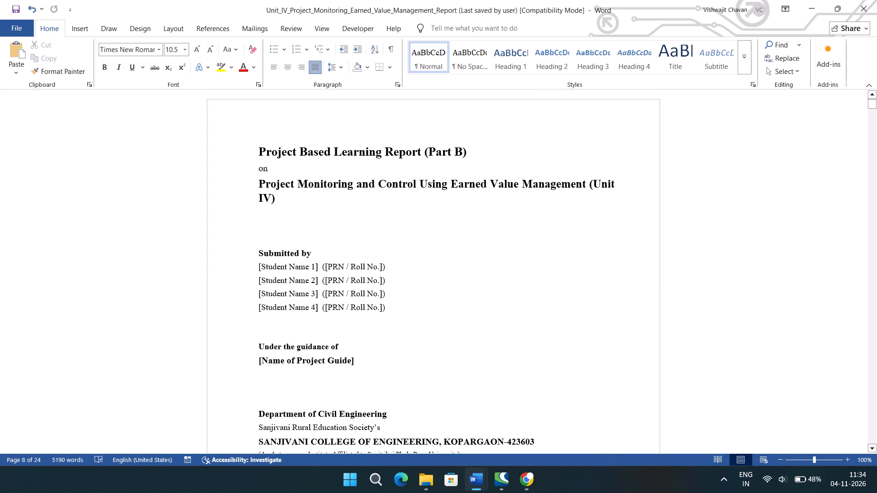
scroll(315, 262, up, 1)
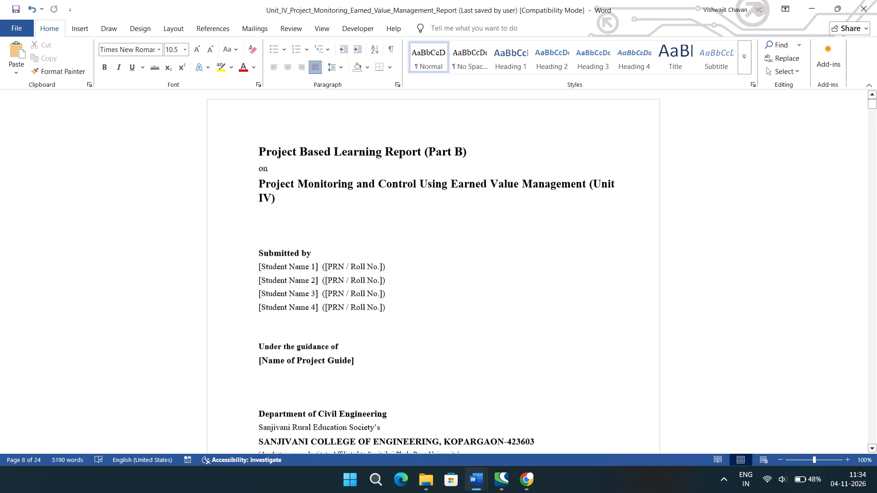
drag(256, 152, 396, 447)
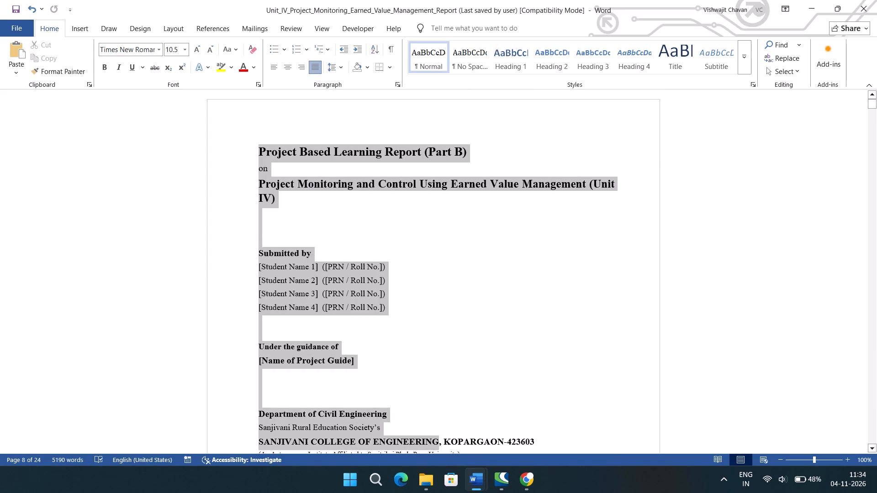
drag(396, 447, 346, 315)
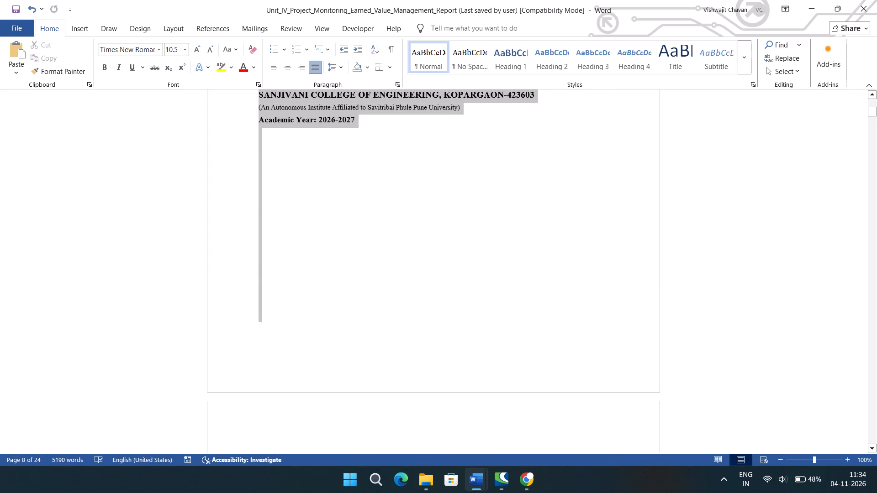
drag(346, 315, 339, 344)
drag(339, 344, 340, 344)
key(ctrl+v)
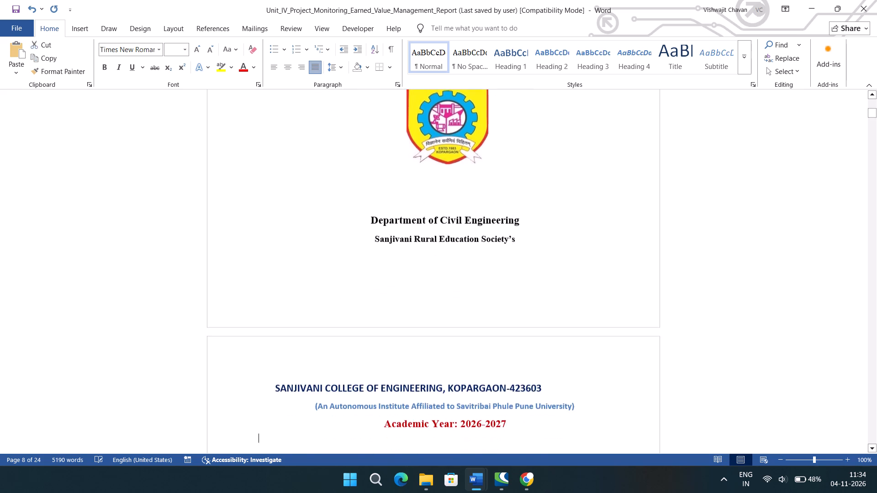
Set the pasted cover content from the red project title through the Academic Year line to Times New Roman and centre it.
scroll(405, 304, up, 3)
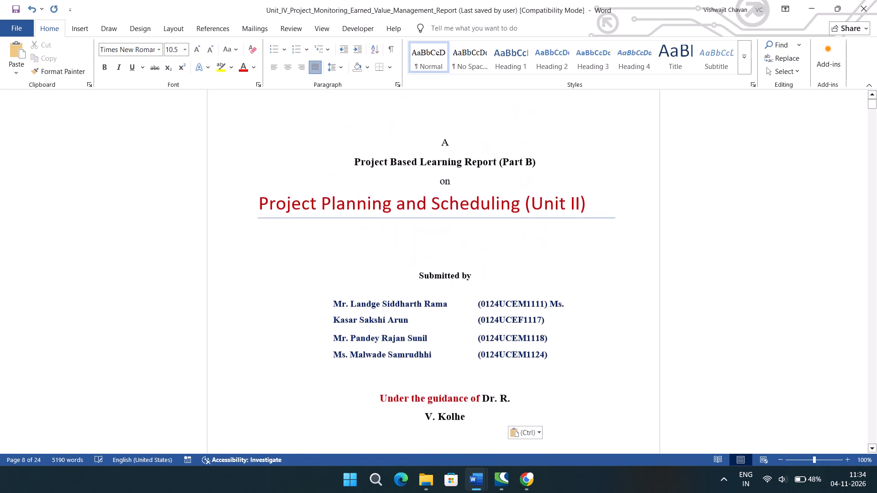
scroll(405, 304, up, 3)
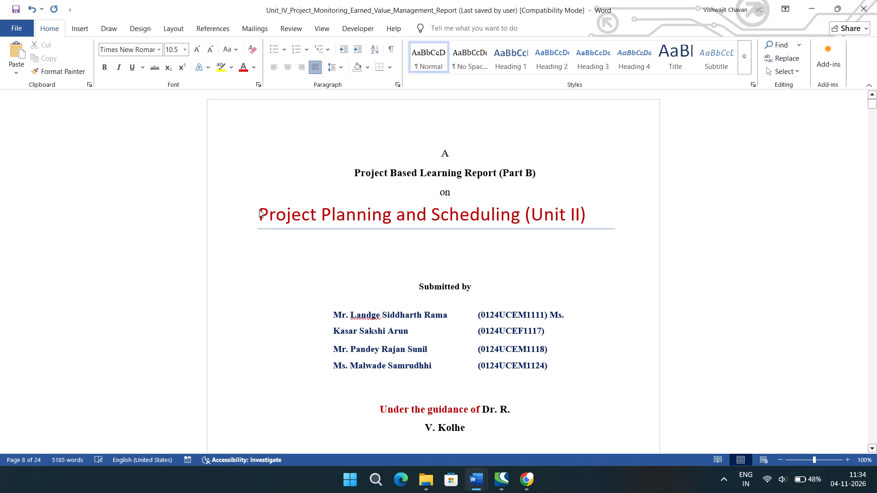
drag(259, 210, 441, 478)
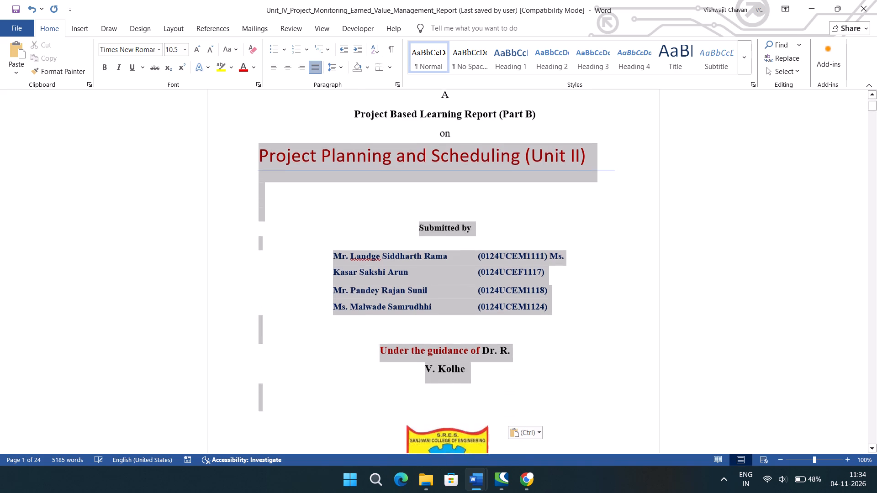
drag(441, 478, 518, 253)
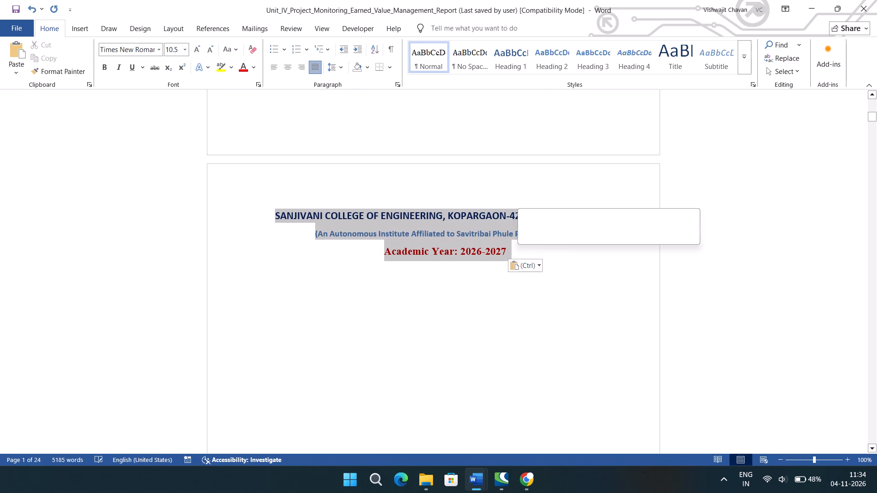
click(160, 51)
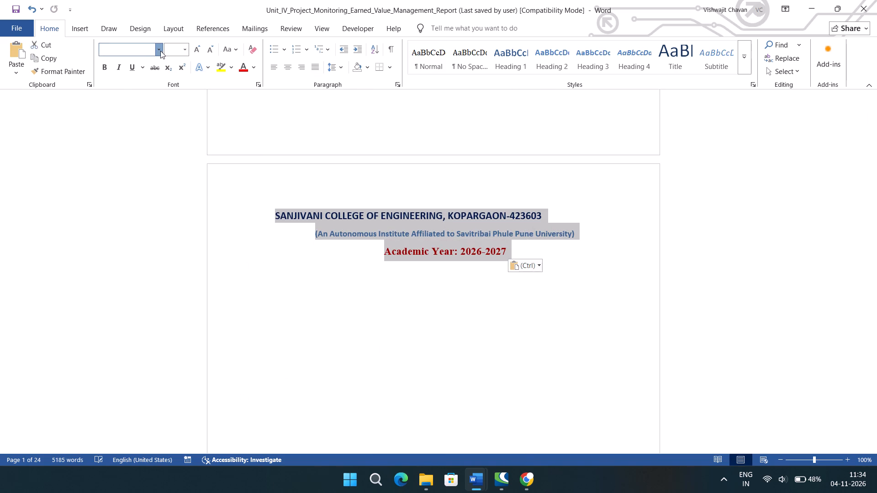
click(194, 161)
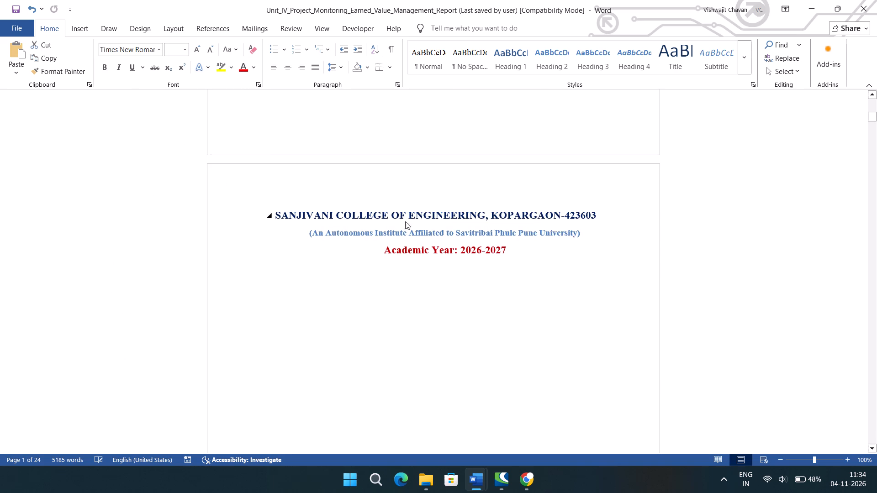
click(285, 69)
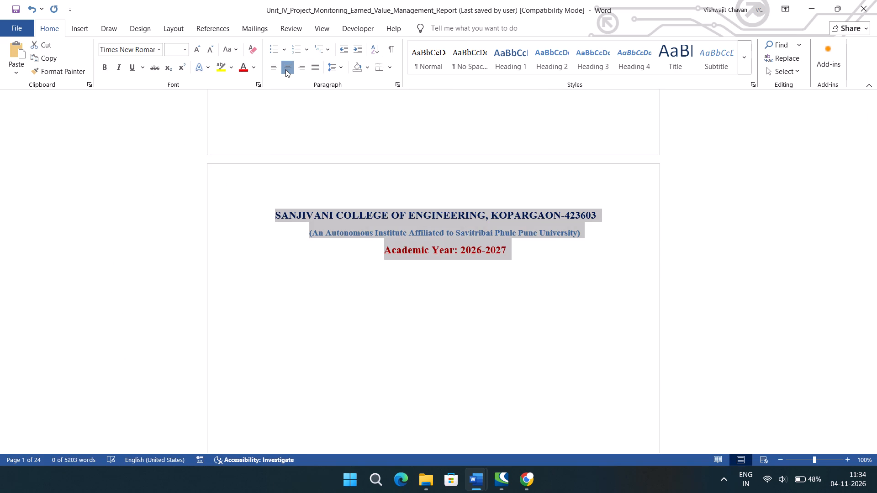
click(420, 246)
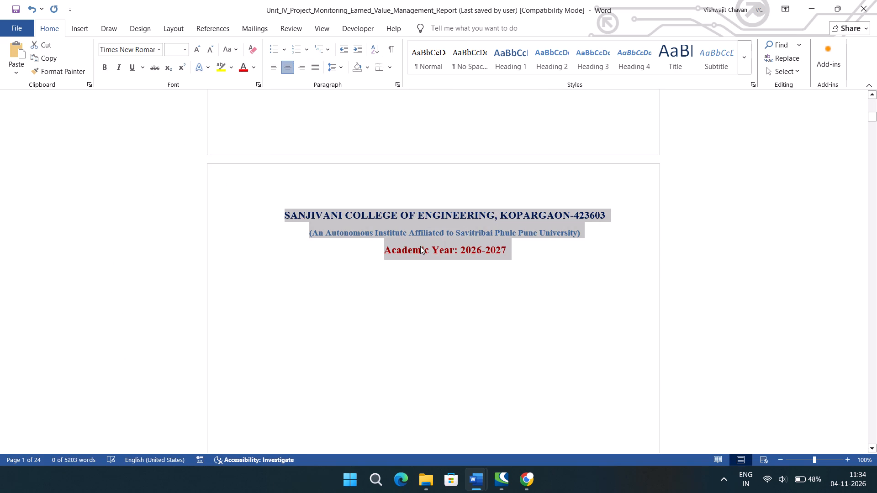
Reduce the red cover title "Project Planning and Scheduling (Unit II)" to font size 22.
scroll(420, 246, up, 5)
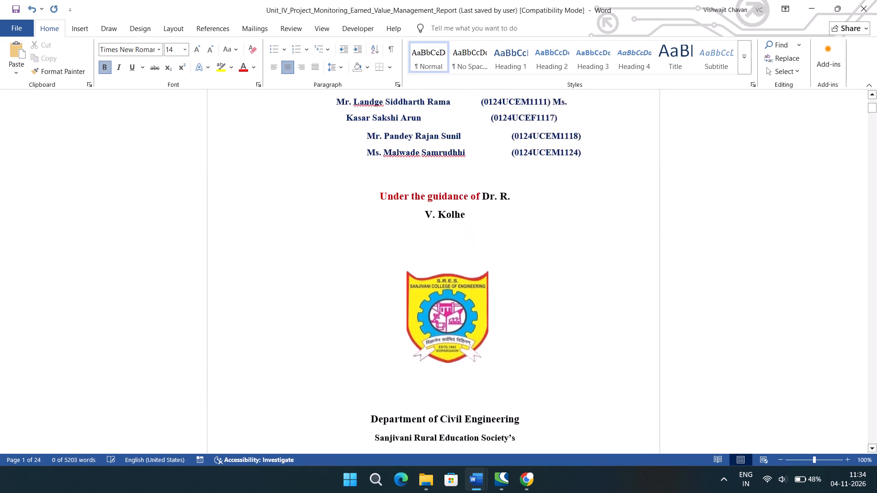
scroll(420, 246, up, 5)
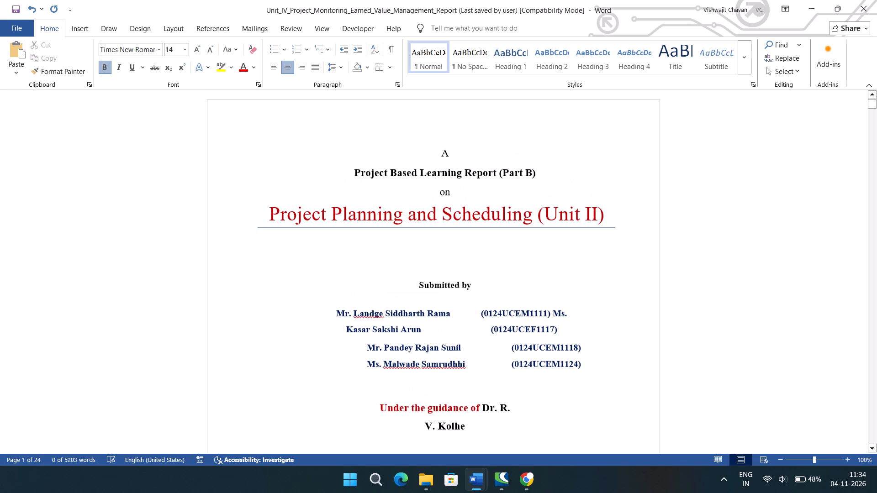
drag(267, 209, 581, 218)
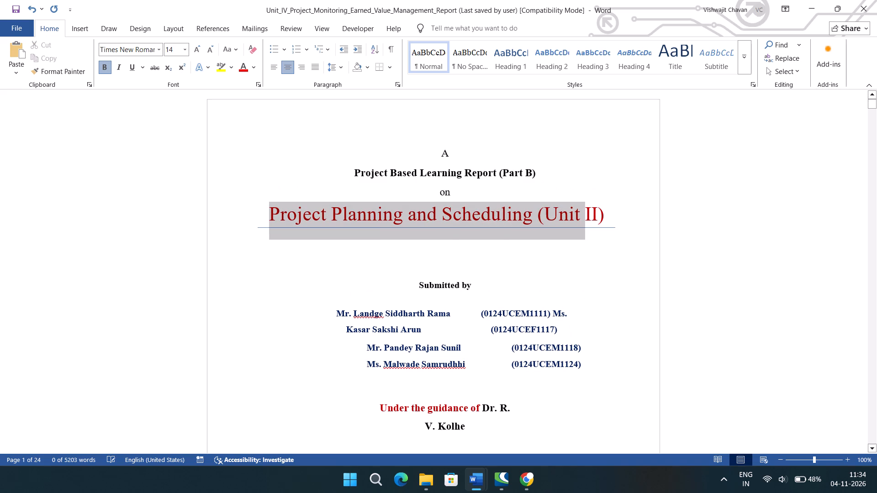
drag(581, 218, 609, 222)
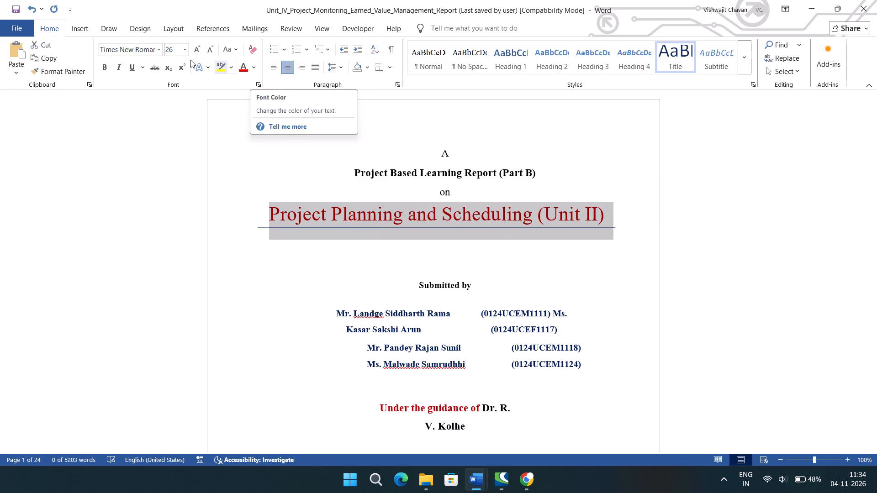
click(210, 48)
click(210, 48)
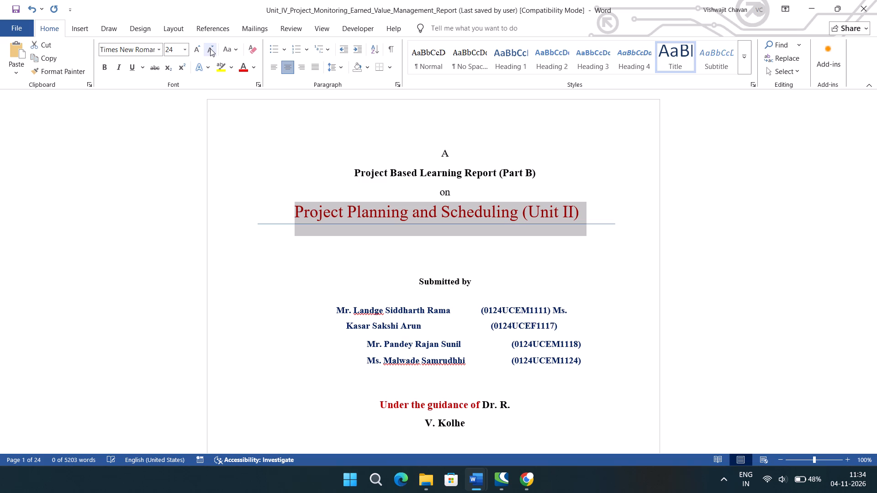
click(446, 274)
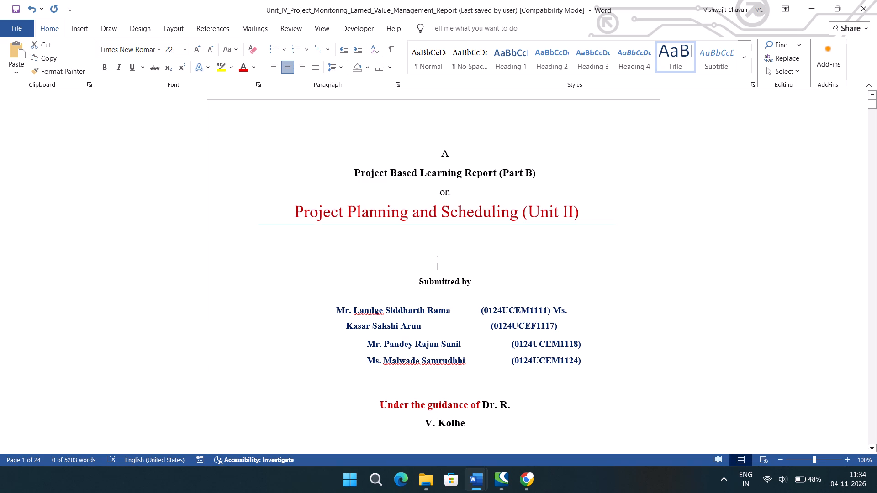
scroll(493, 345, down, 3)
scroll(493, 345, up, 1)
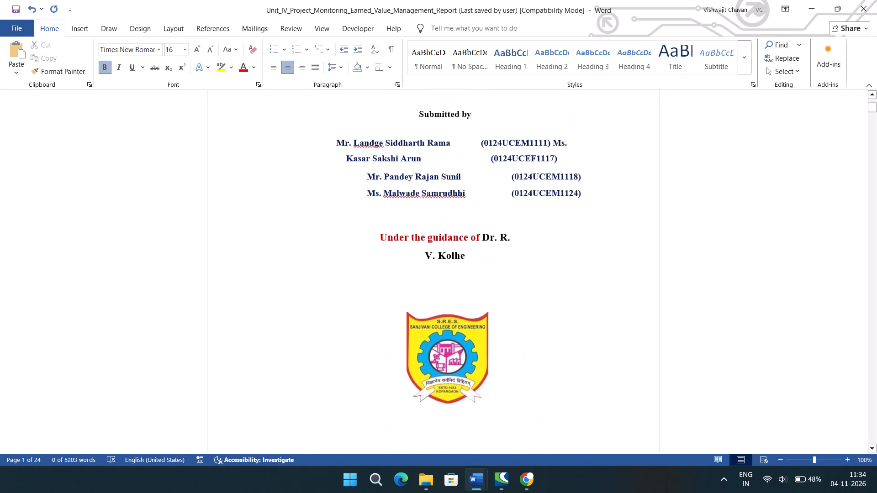
Delete an empty line between the red cover title and the "Submitted by" line.
scroll(493, 345, up, 1)
key(BackSpace)
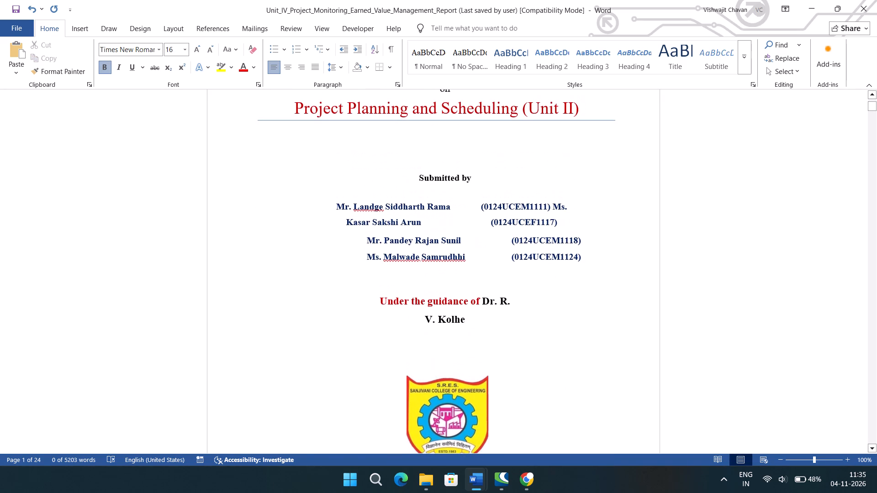
key(BackSpace)
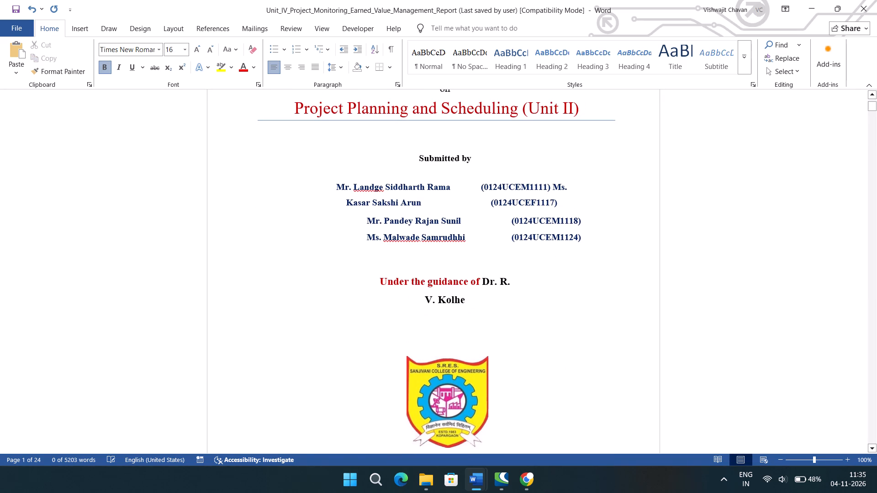
Change the first student's title under "Submitted by" to "Ms." and replace the name with the new first student's name.
click(349, 186)
key(BackSpace)
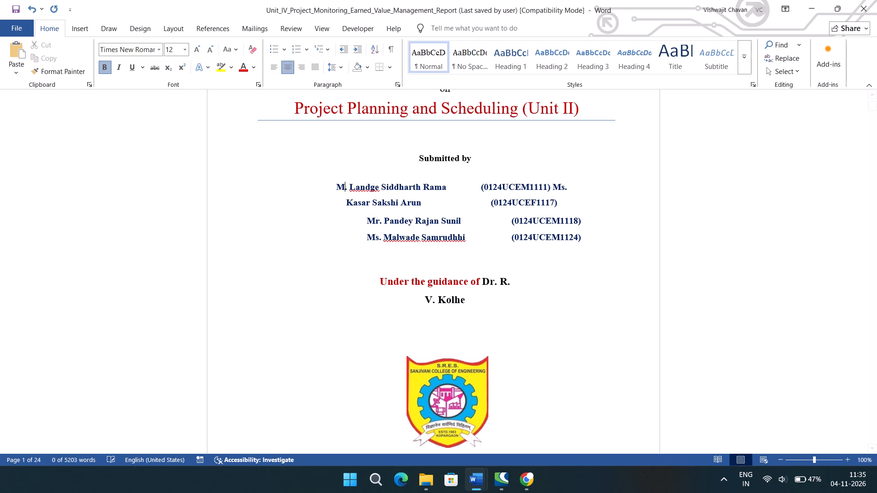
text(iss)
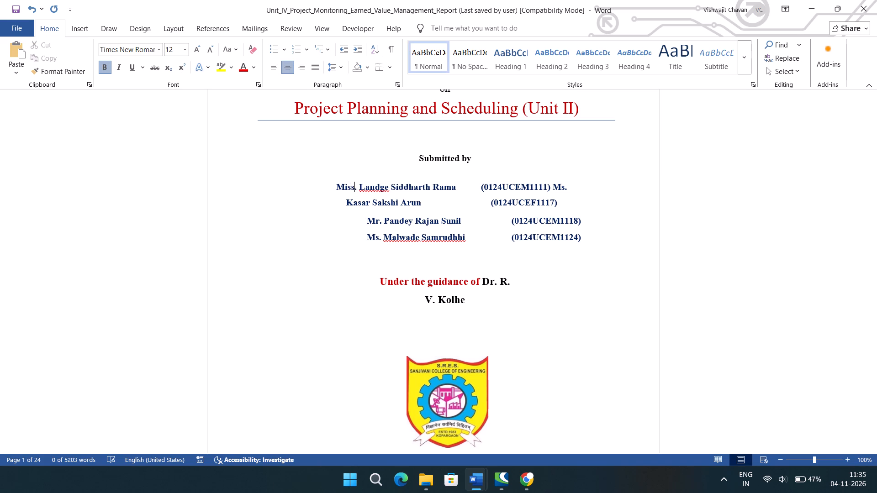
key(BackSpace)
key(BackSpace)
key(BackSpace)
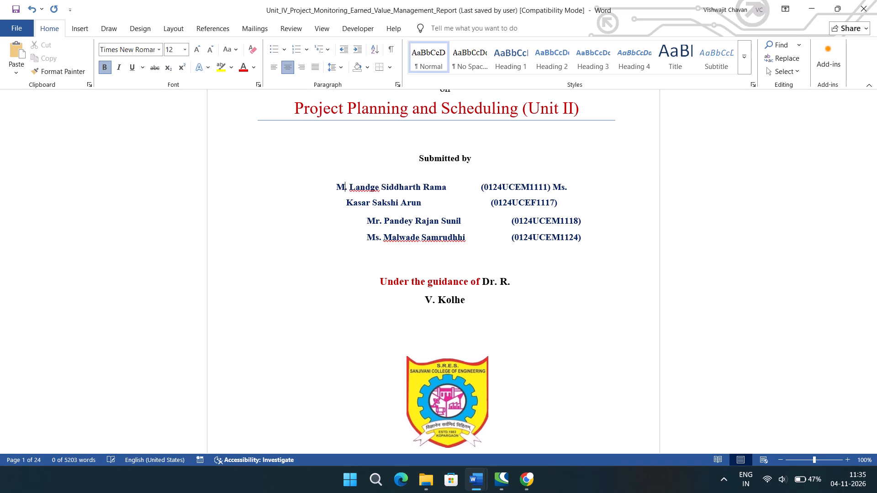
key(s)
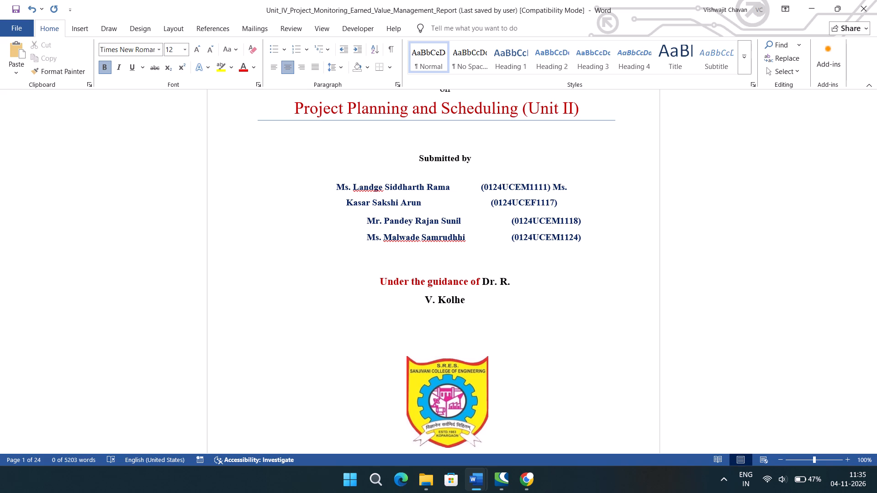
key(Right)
drag(452, 189, 357, 194)
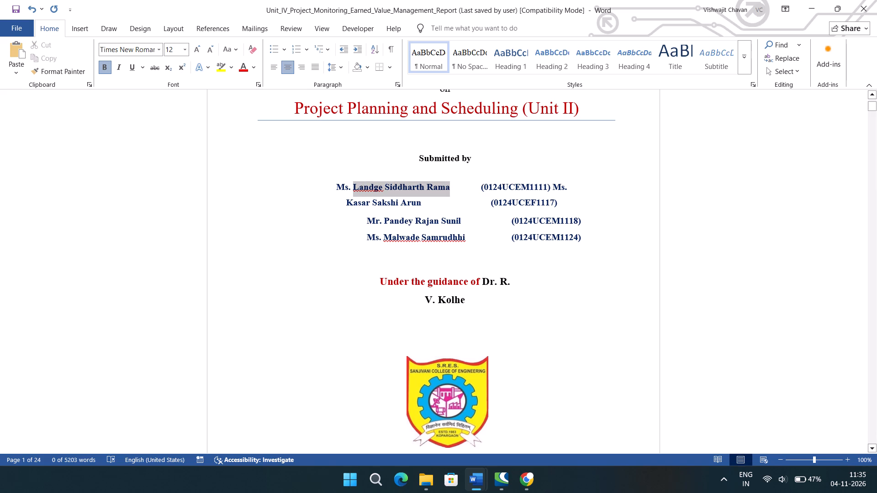
drag(357, 194, 357, 190)
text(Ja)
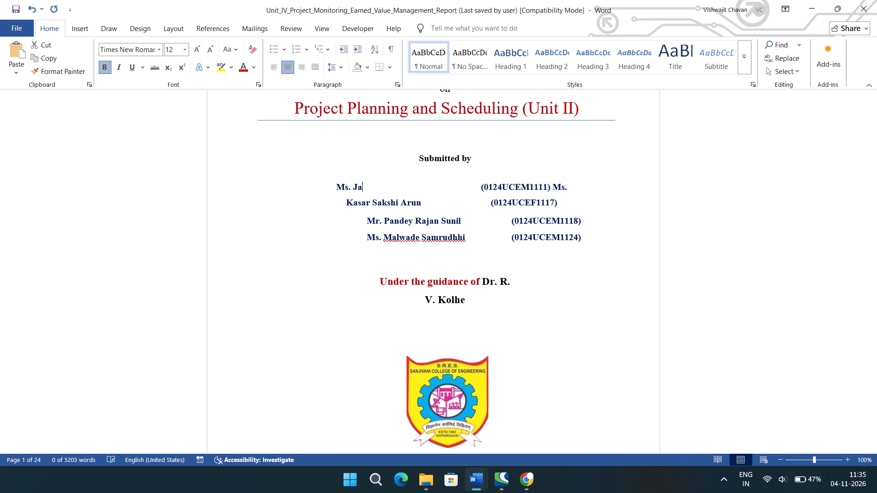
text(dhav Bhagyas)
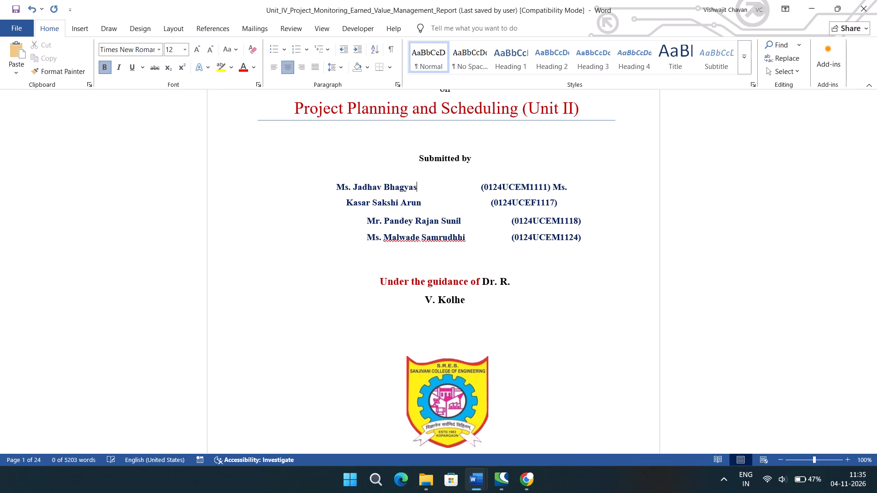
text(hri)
Replace the second student's name under "Submitted by" with "Ms." and the new second student's name, keeping the roll number.
drag(423, 204, 343, 205)
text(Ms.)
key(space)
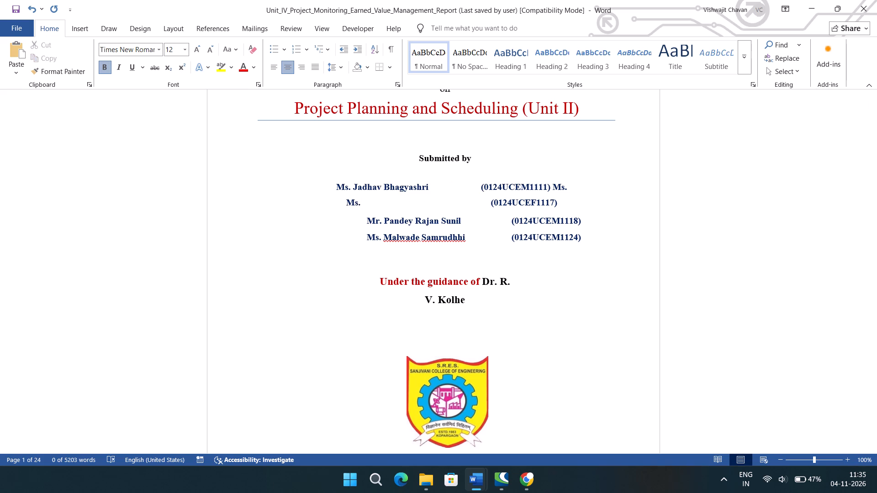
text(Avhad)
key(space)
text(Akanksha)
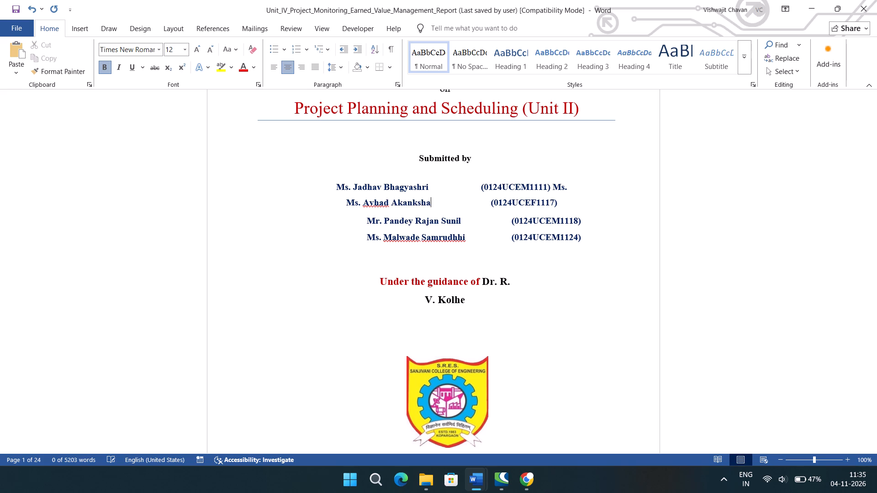
Replace the third student's title and name under "Submitted by" with "Ms." and the new third student's name, keeping the roll number.
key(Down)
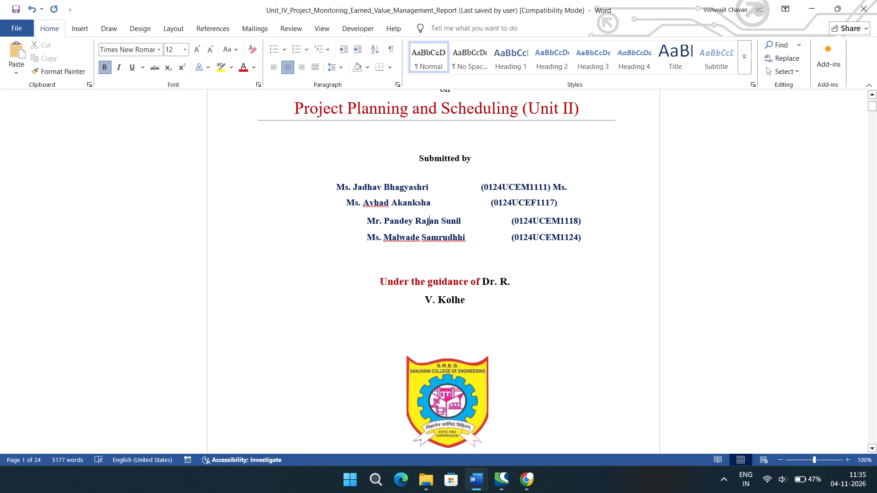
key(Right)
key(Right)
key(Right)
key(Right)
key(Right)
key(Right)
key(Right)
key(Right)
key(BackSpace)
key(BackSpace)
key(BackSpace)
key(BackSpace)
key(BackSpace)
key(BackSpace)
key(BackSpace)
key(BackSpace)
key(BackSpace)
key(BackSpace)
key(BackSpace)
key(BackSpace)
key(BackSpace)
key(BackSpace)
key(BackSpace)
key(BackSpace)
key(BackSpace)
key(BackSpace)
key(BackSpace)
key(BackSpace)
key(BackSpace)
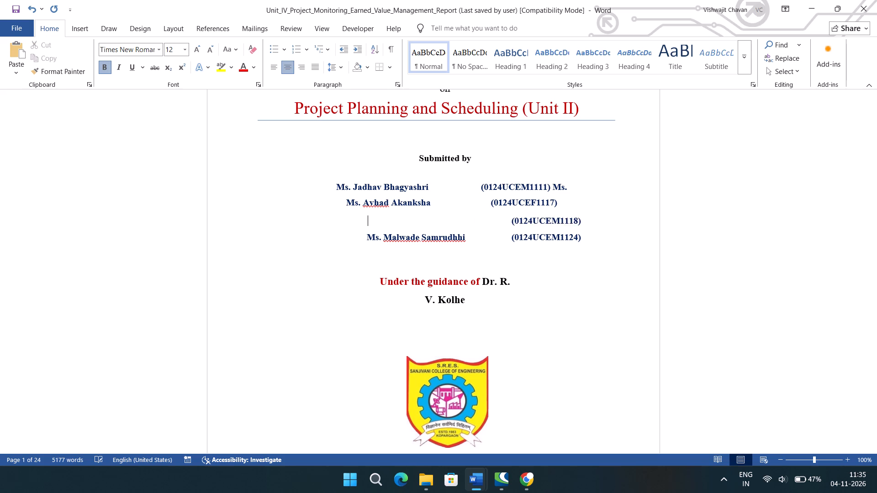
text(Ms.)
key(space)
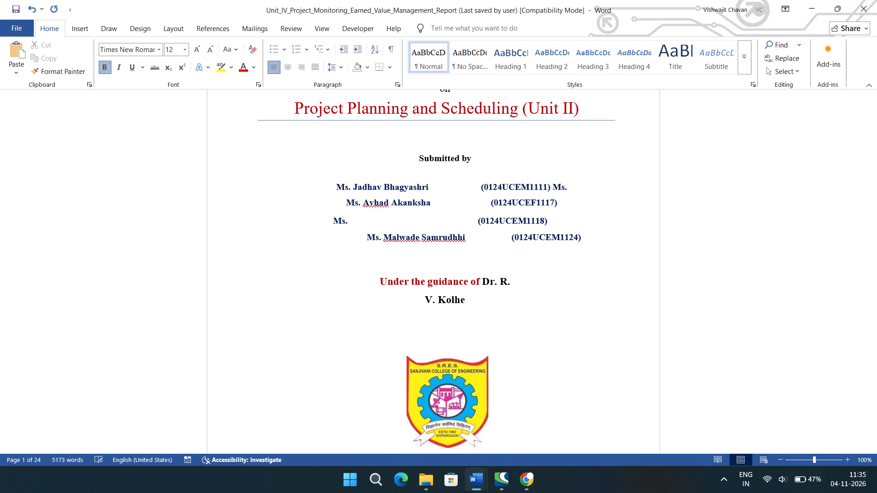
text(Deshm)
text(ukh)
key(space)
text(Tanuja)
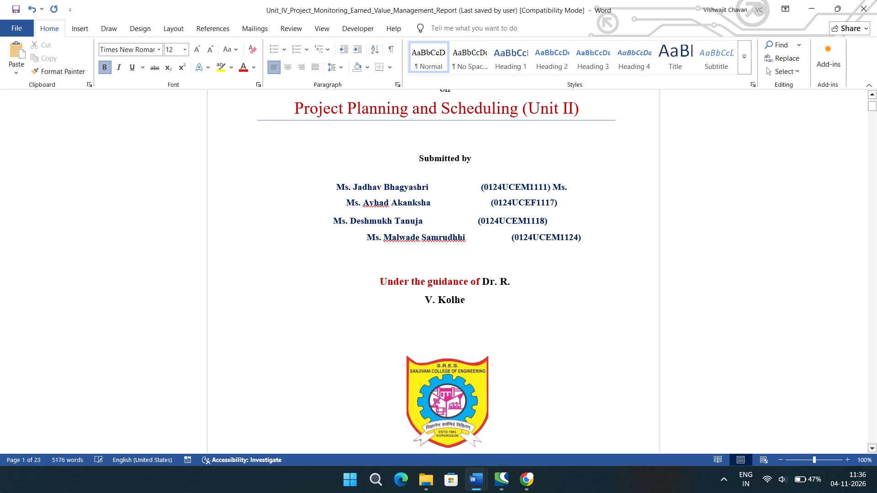
Select the fourth student's title and name under "Submitted by" for replacement, leaving out the roll number.
drag(470, 241, 368, 240)
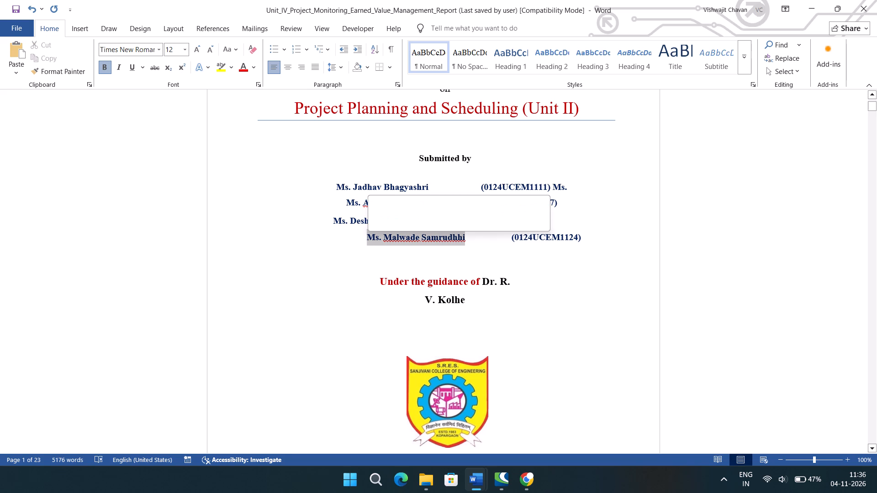
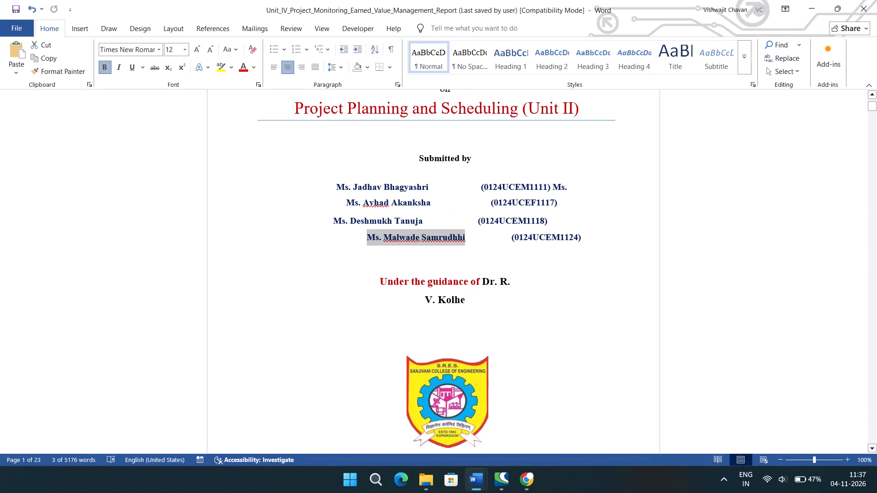
Replace the fourth student's name on the cover with the new student's name, titled "Ms.".
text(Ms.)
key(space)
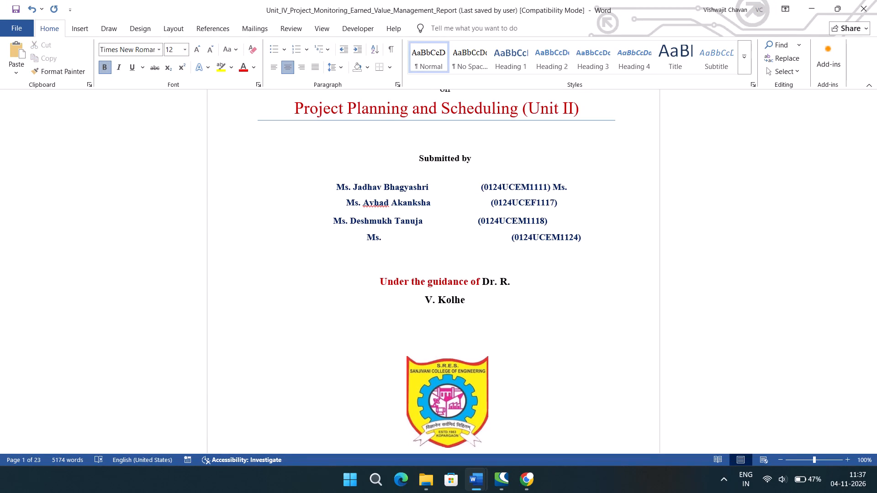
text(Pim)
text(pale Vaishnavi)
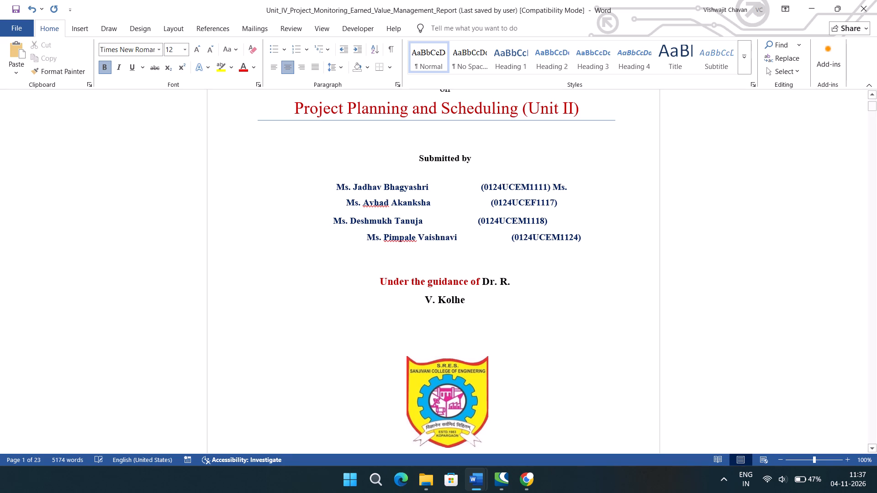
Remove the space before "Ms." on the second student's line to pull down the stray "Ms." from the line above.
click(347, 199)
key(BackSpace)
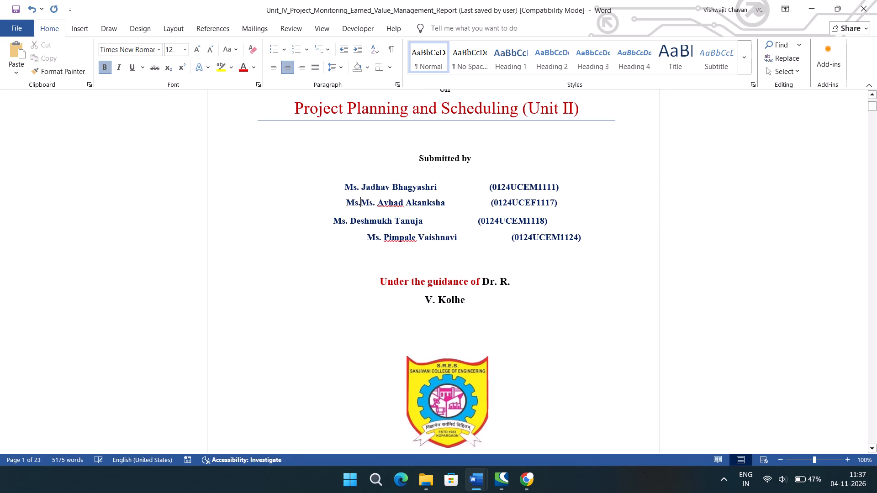
Indent the third student's name with spaces so it lines up with the first student's name.
click(332, 216)
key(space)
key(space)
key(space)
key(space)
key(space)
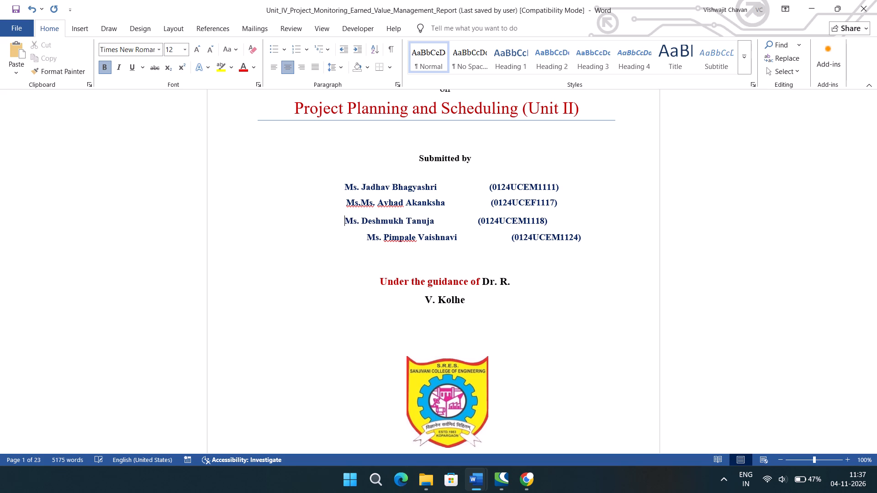
Left-align the fourth student's line and indent the name with spaces so it starts under the third student's name.
click(365, 240)
key(BackSpace)
key(BackSpace)
key(BackSpace)
key(BackSpace)
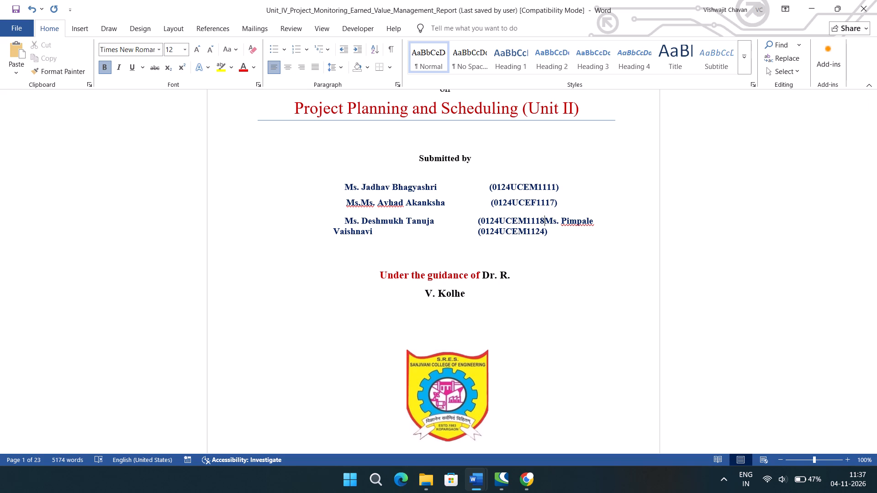
key(ctrl+z)
key(ctrl+z)
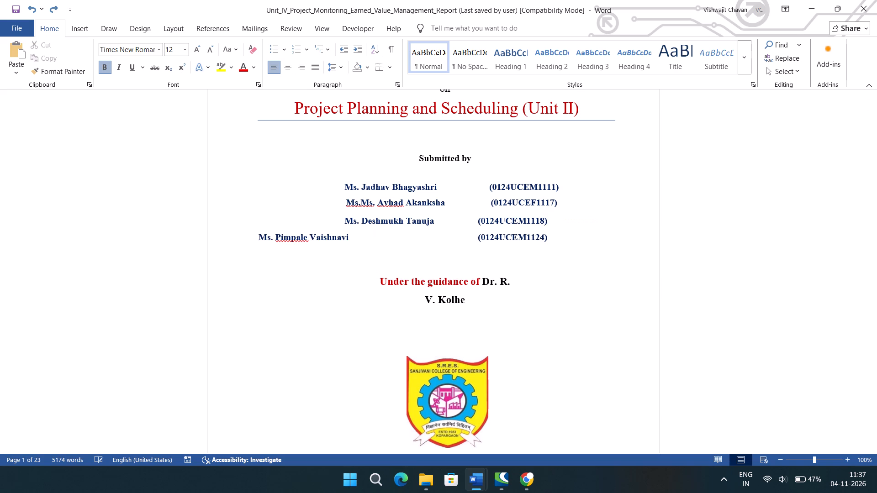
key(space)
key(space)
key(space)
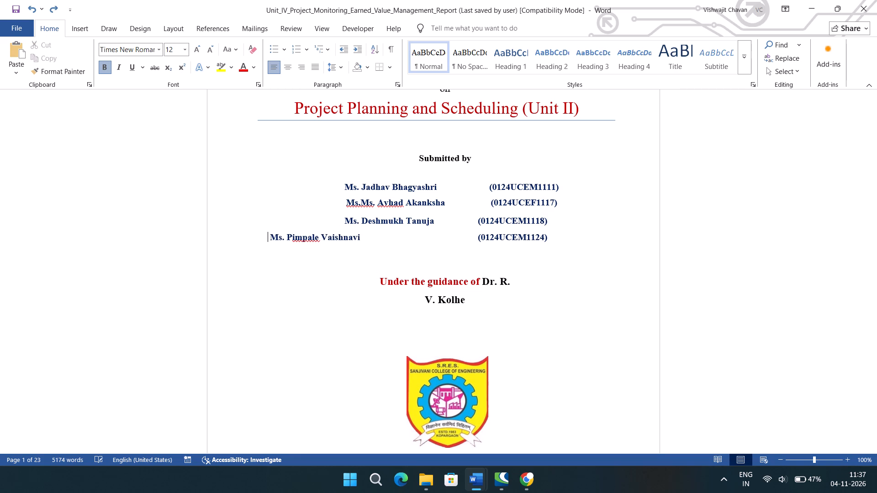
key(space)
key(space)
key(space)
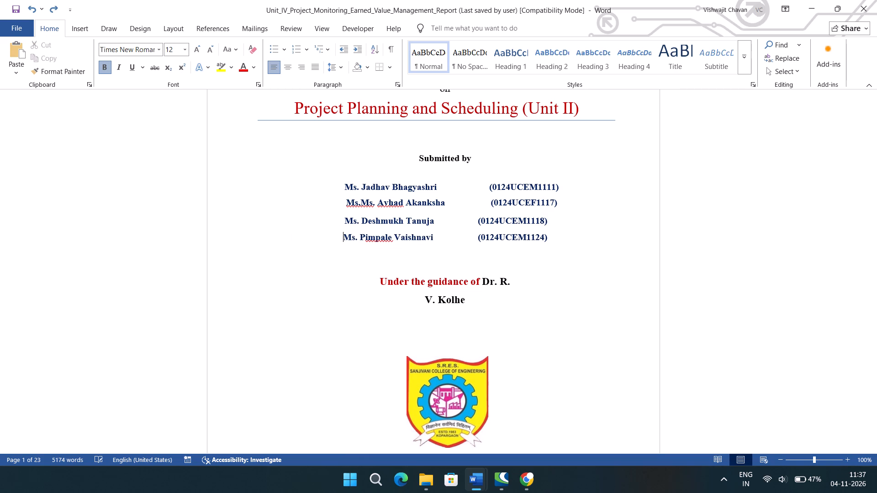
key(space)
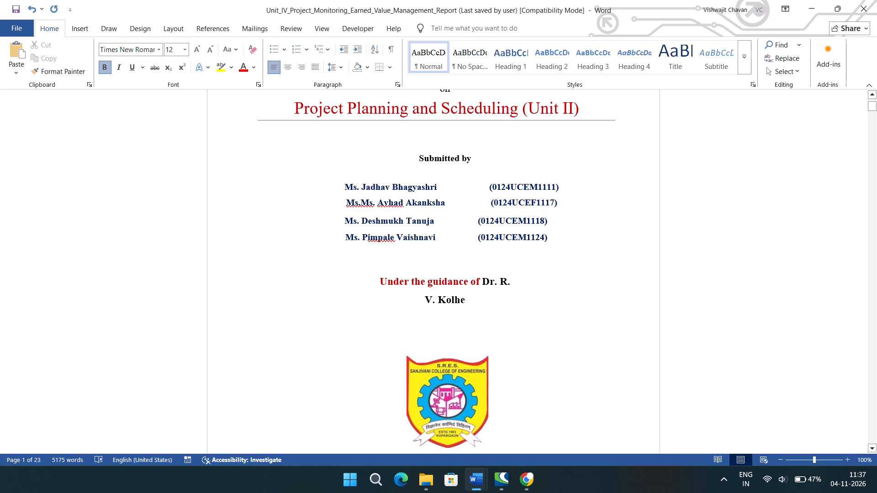
Shift the third and fourth students' roll numbers with spaces so they line up with the roll numbers above.
click(477, 219)
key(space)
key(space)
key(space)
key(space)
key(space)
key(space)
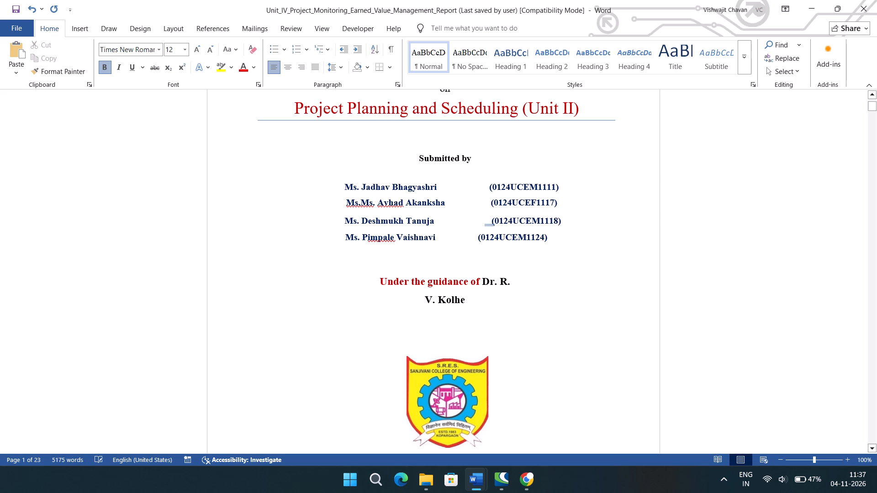
click(479, 238)
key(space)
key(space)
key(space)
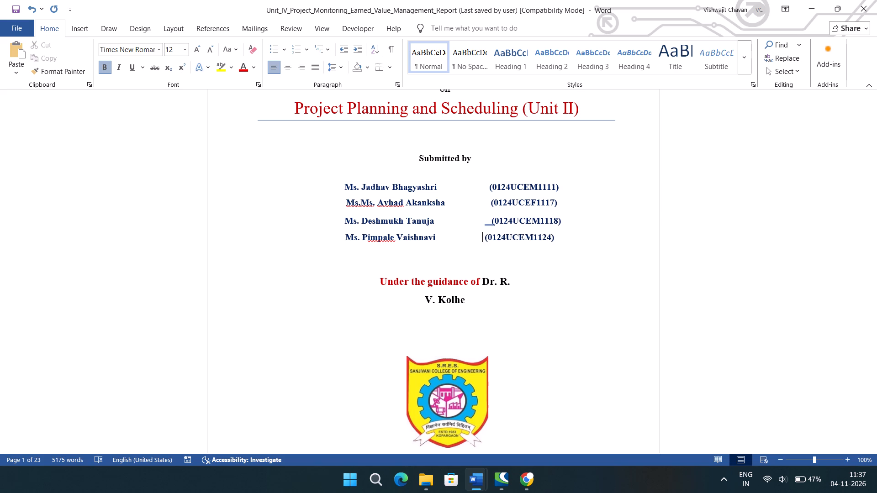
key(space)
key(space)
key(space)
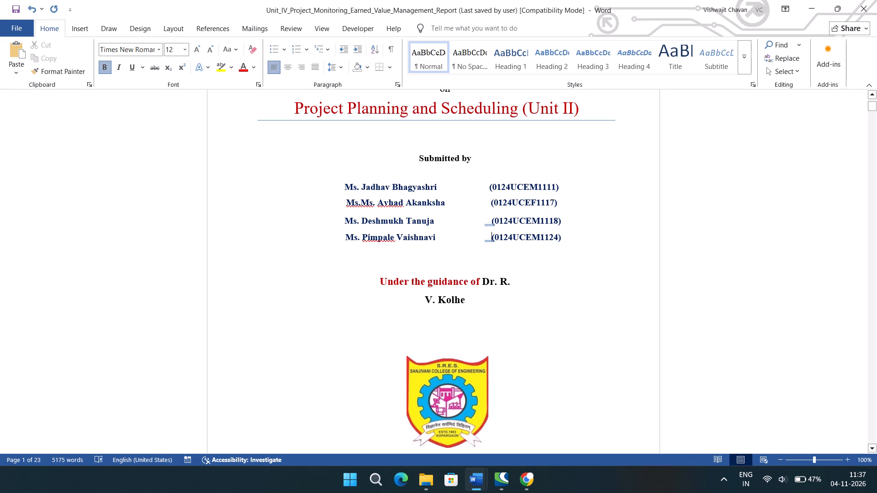
Switch the computer's Wi-Fi connection to the open network "vivo T2 5G".
click(760, 479)
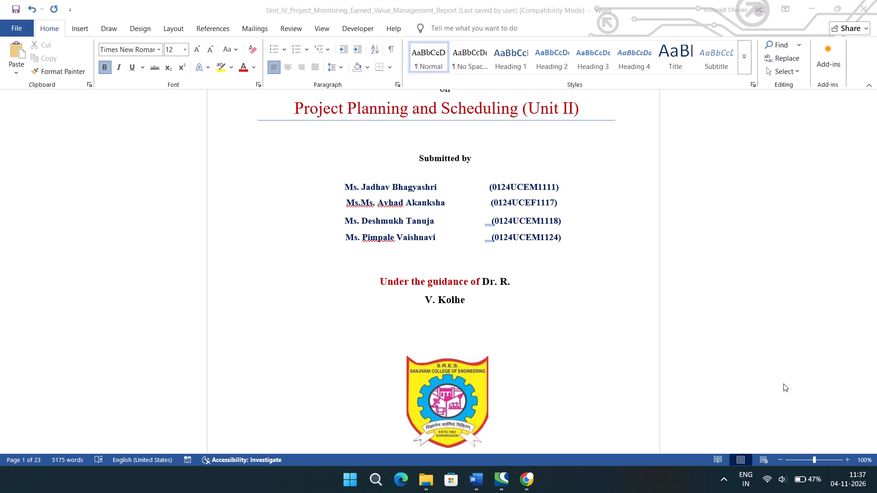
click(767, 486)
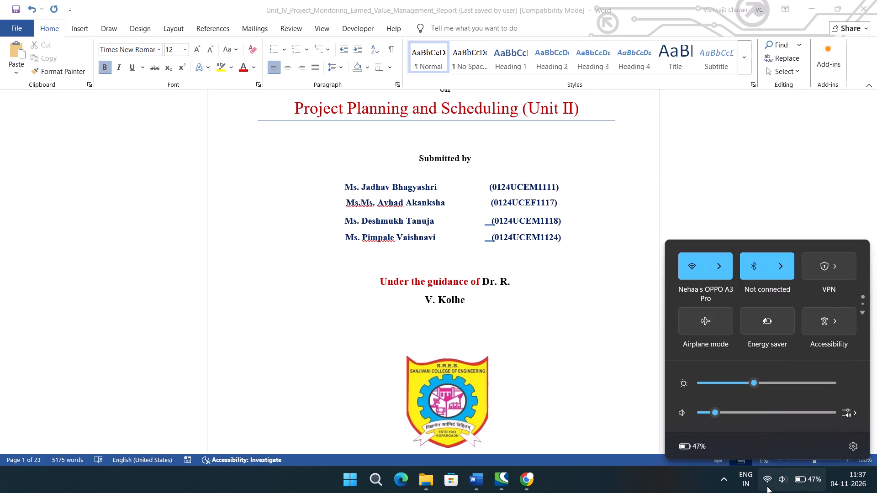
click(724, 263)
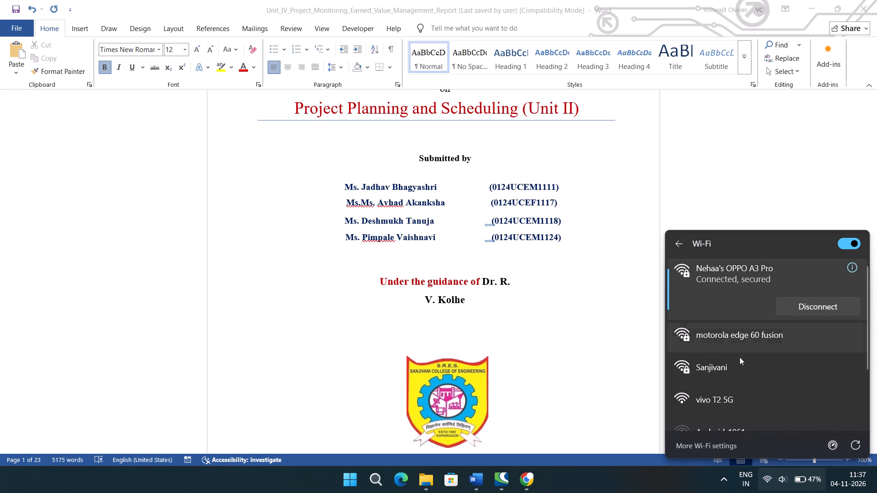
scroll(740, 366, down, 3)
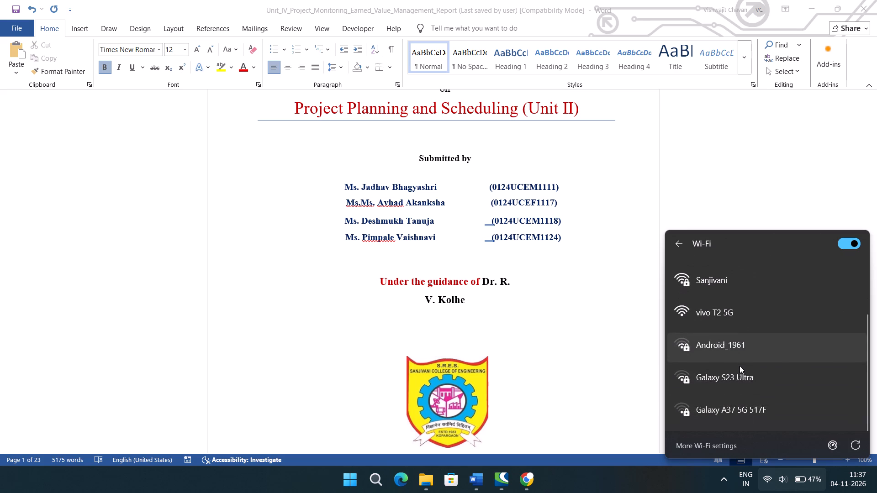
scroll(740, 366, down, 1)
scroll(740, 366, up, 3)
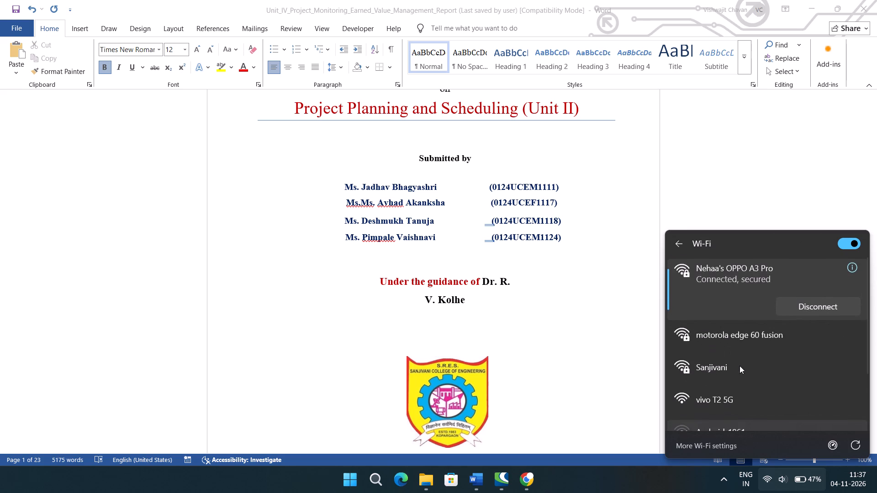
scroll(740, 366, down, 1)
click(729, 333)
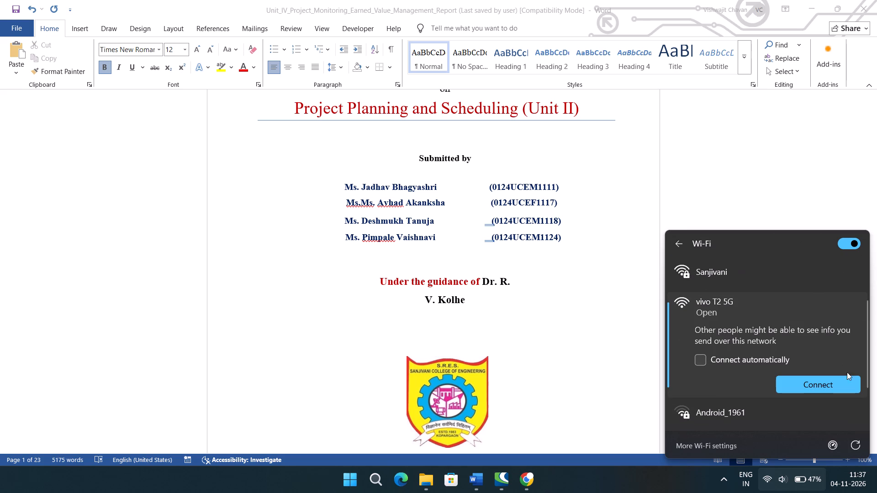
click(848, 385)
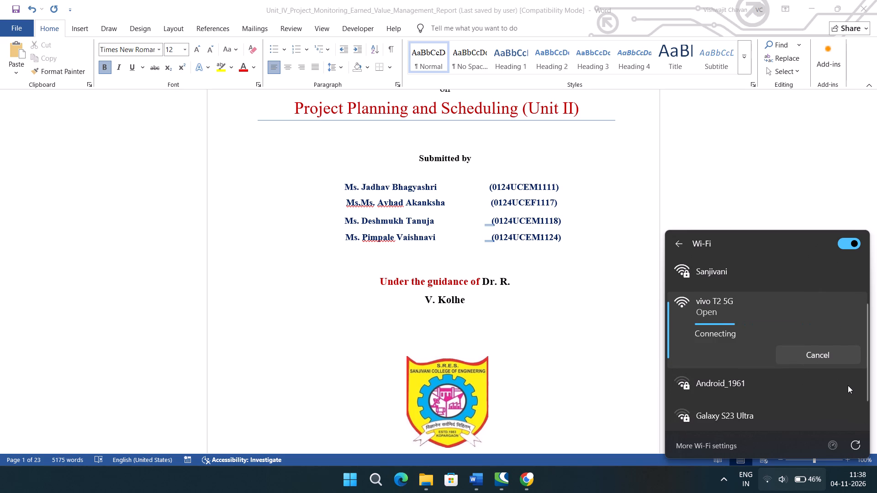
scroll(792, 369, up, 2)
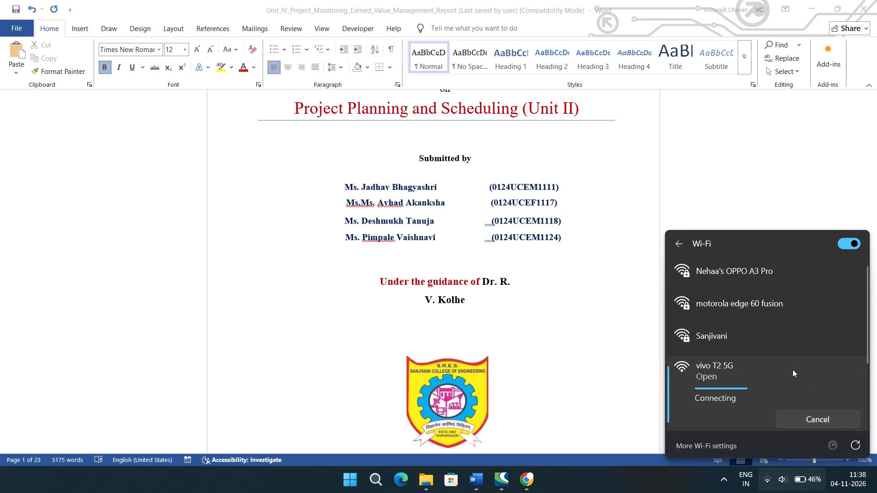
scroll(750, 362, down, 2)
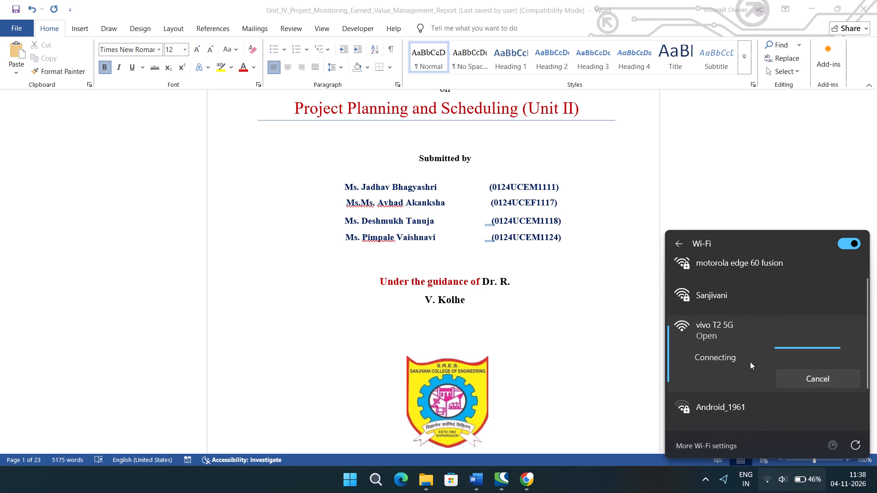
scroll(750, 362, down, 2)
scroll(750, 362, up, 4)
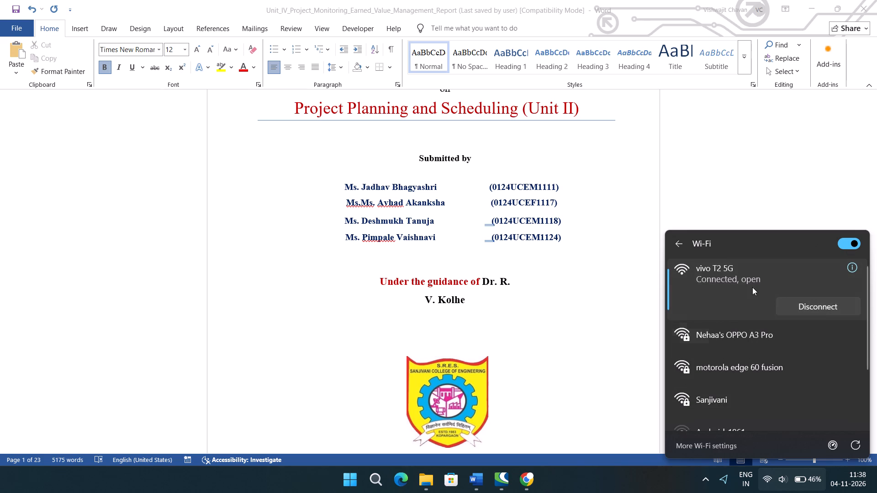
click(779, 221)
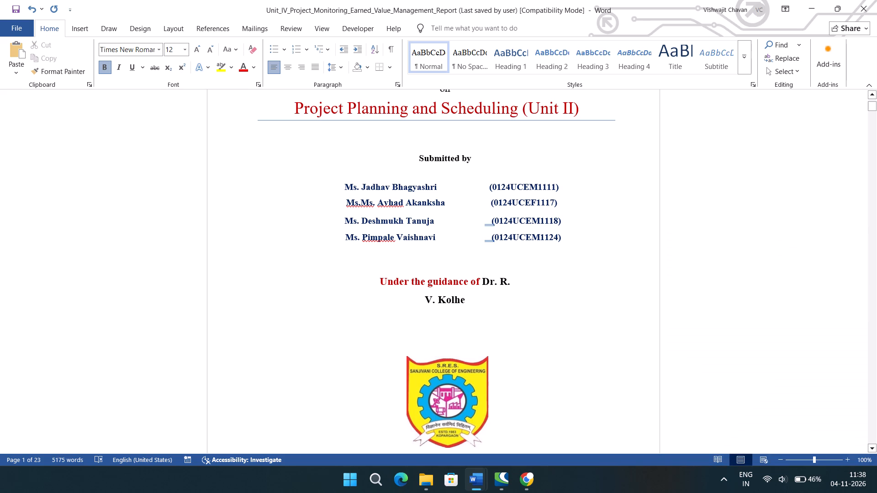
Delete the duplicate "Ms." before the second student's name and put a space after the remaining "Ms.".
click(501, 252)
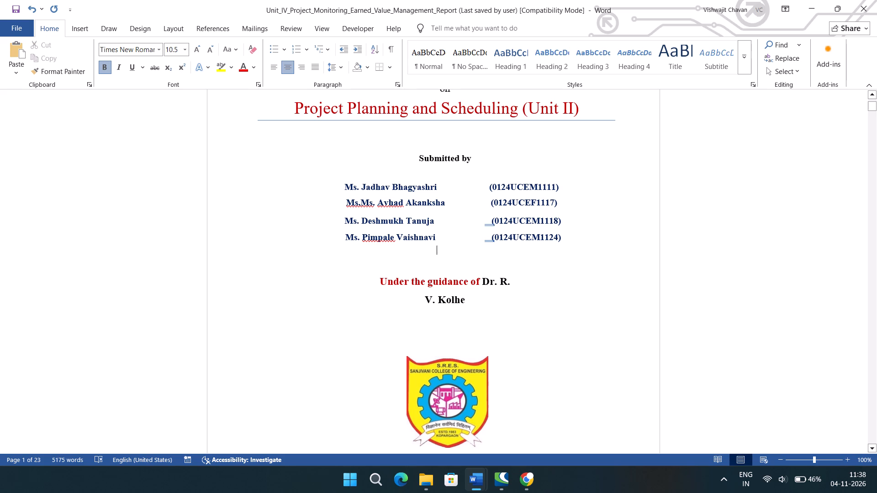
click(375, 204)
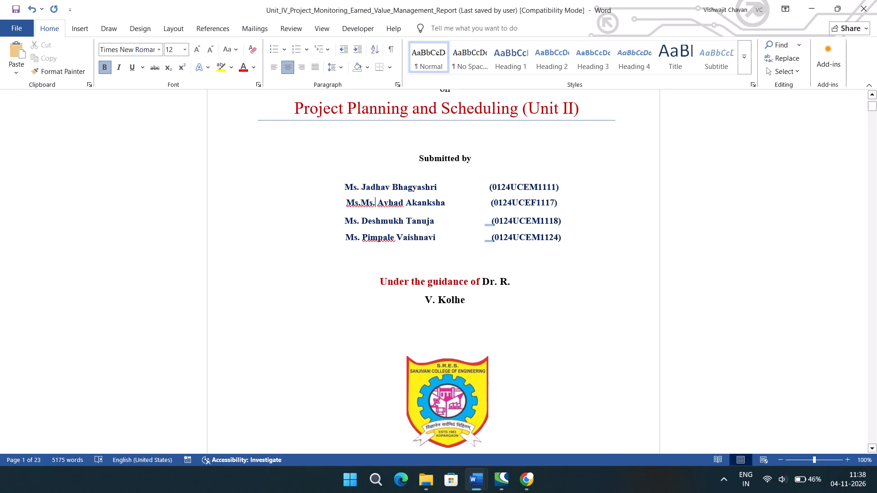
key(Right)
key(BackSpace)
key(BackSpace)
key(BackSpace)
key(BackSpace)
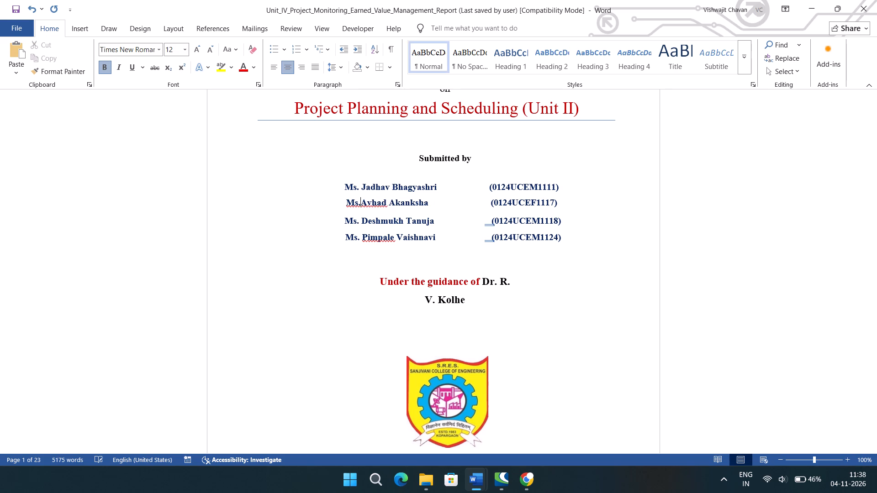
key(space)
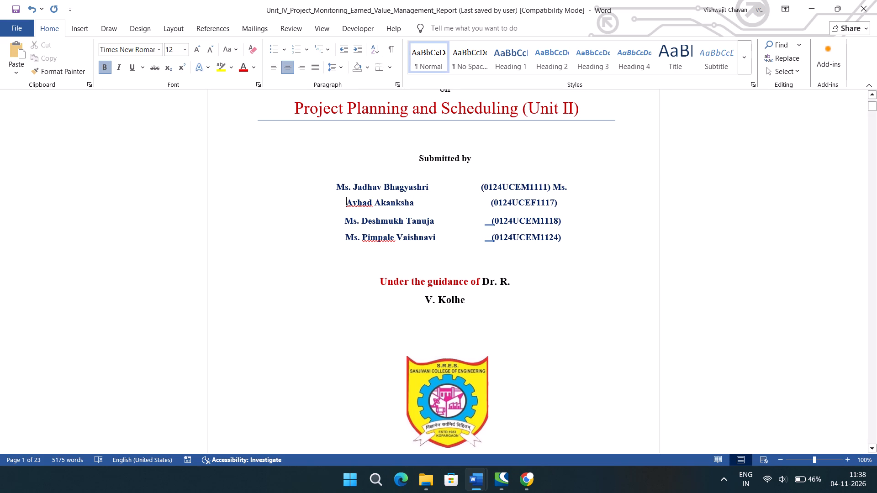
Restore the second student's "Ms." line, add a space after "Ms.", and put that entry back on its own line below the first student.
key(ctrl+z)
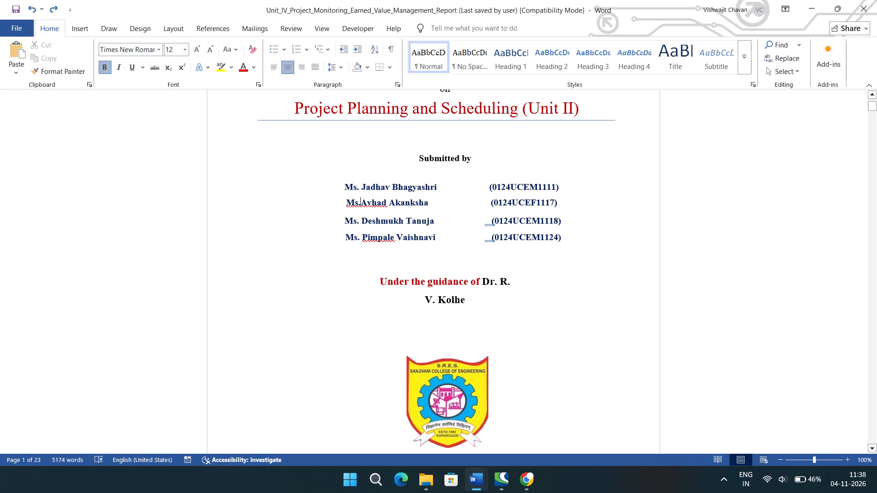
click(449, 205)
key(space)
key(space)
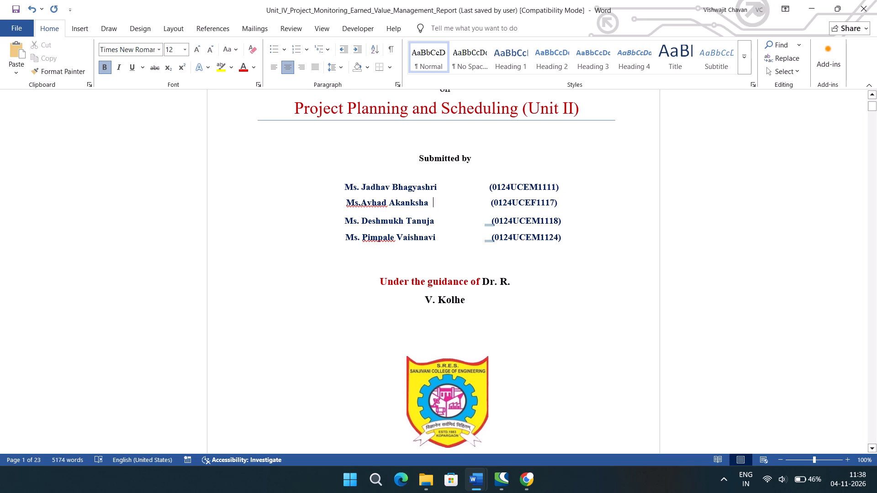
click(358, 204)
key(Right)
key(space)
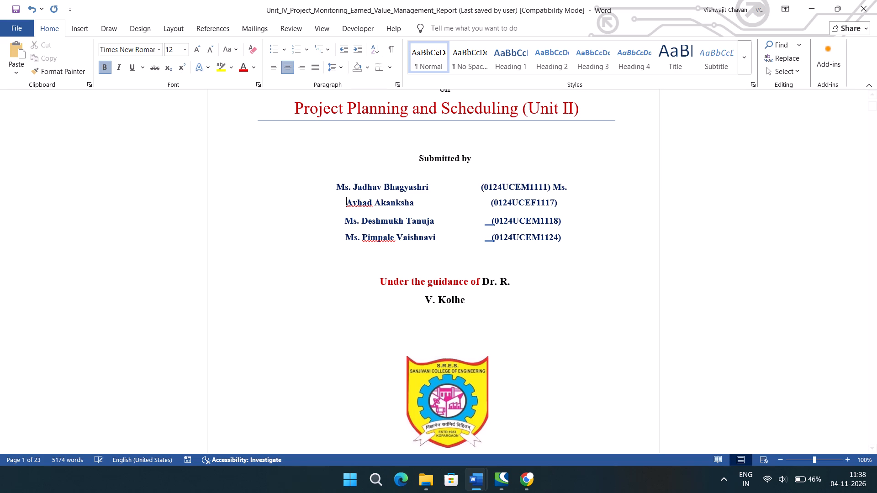
click(553, 188)
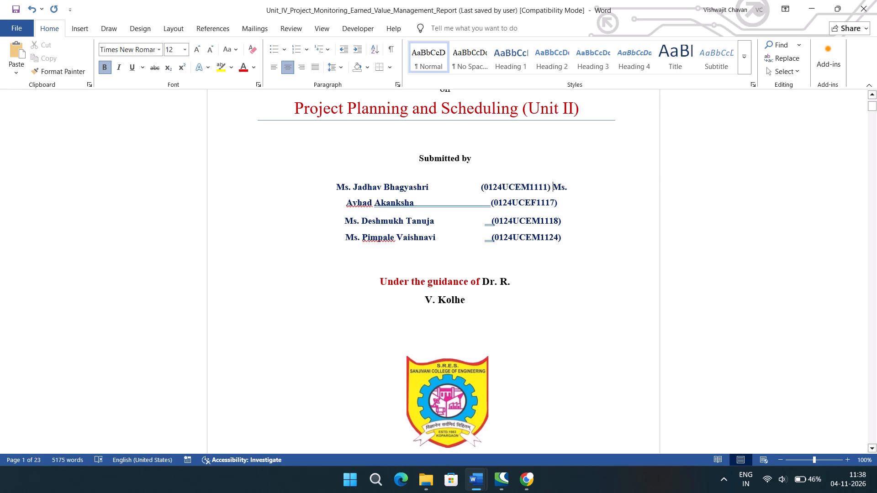
key(Return)
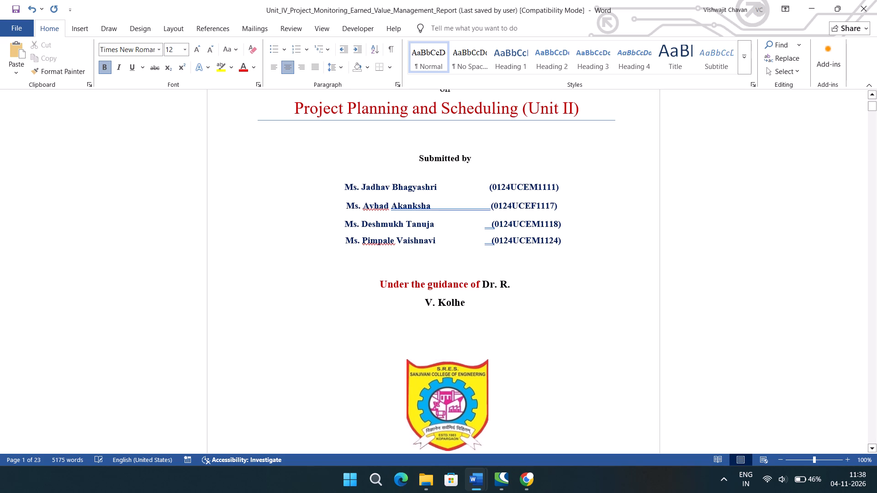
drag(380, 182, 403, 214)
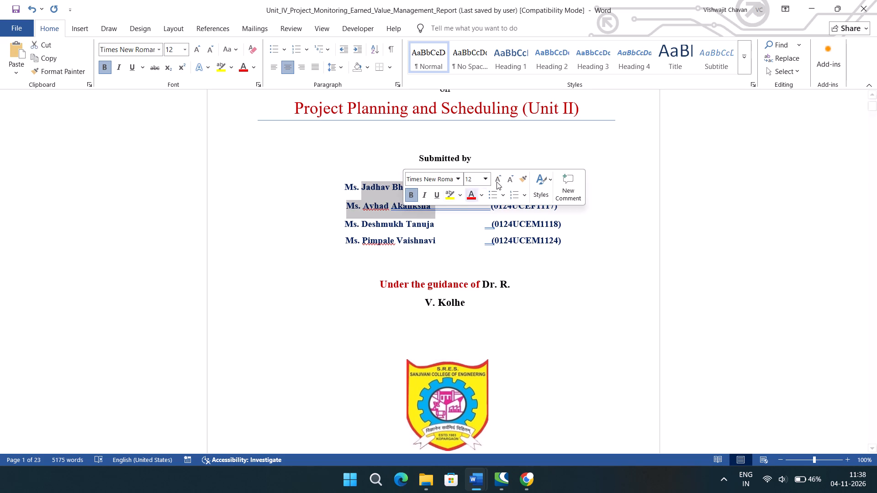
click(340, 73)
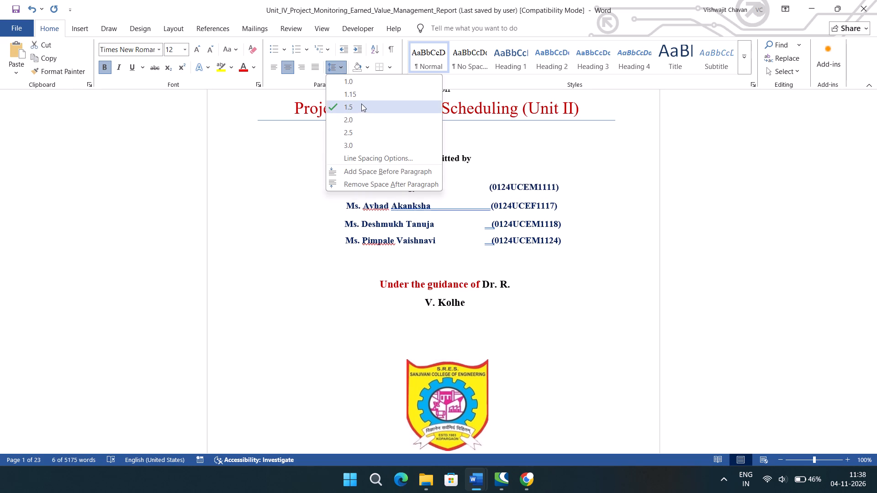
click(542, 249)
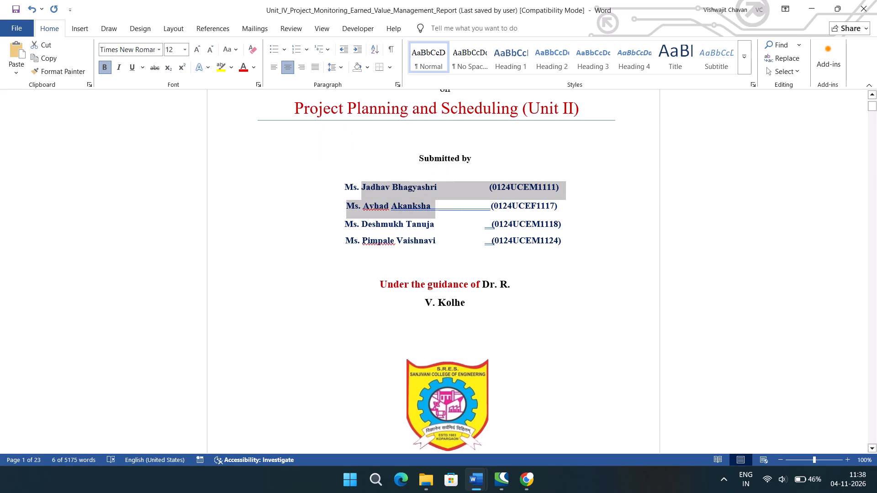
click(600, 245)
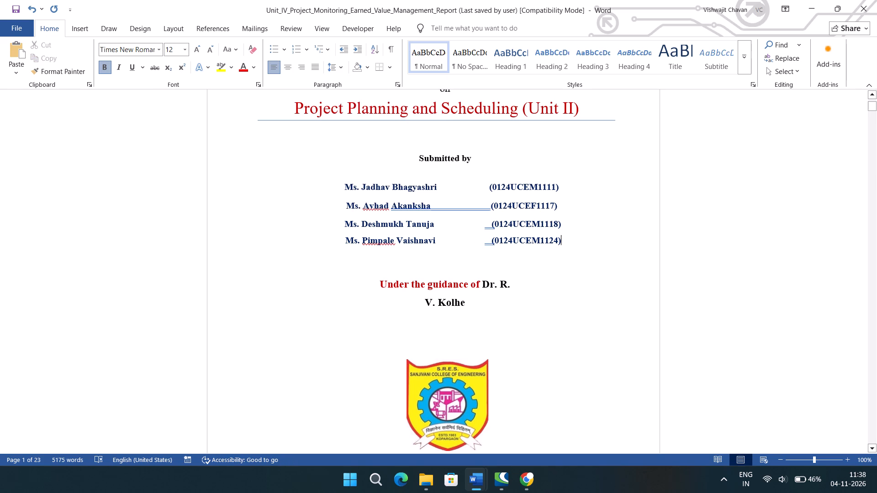
Replace the first student's roll number on the cover page with the new roll number, keeping the brackets.
scroll(481, 276, down, 1)
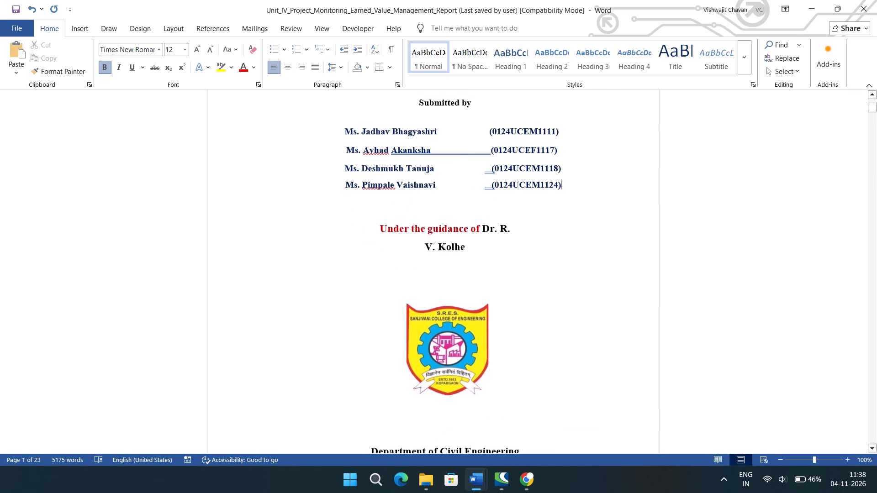
click(510, 133)
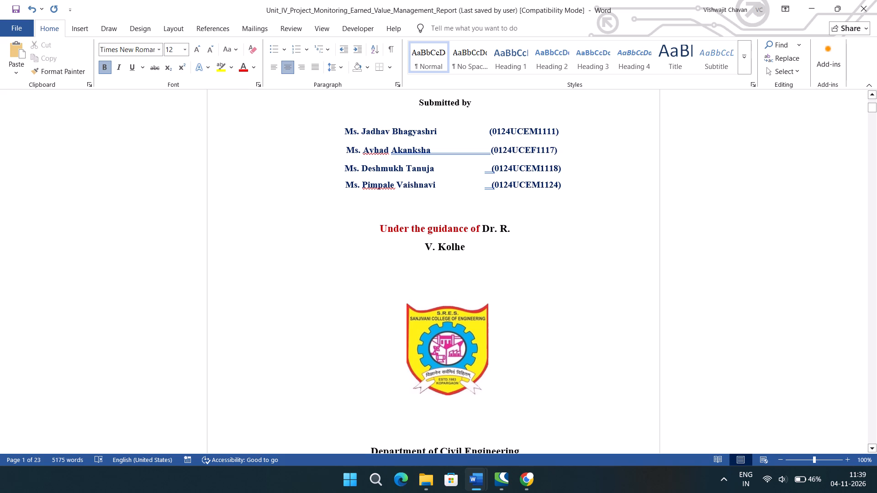
drag(553, 132, 515, 135)
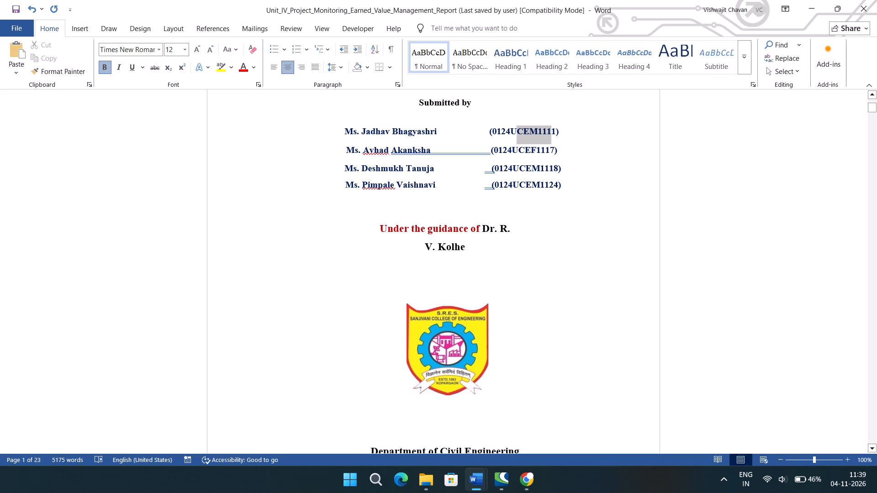
drag(515, 135, 508, 130)
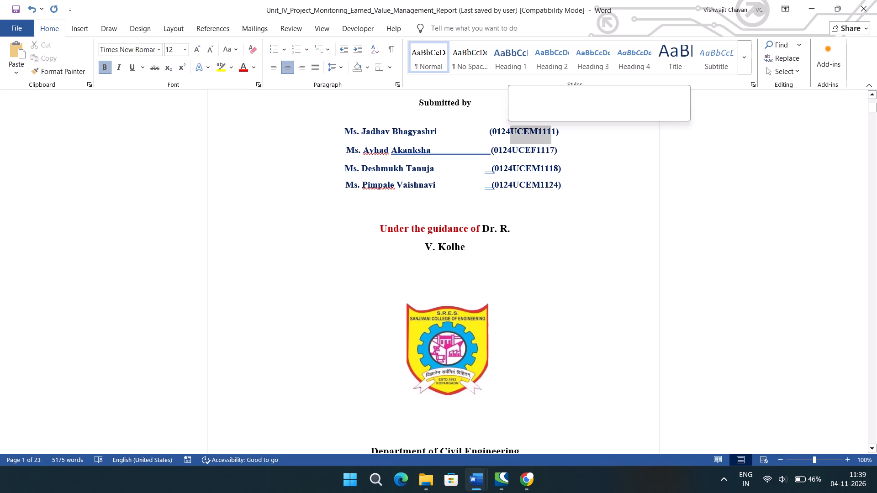
key(BackSpace)
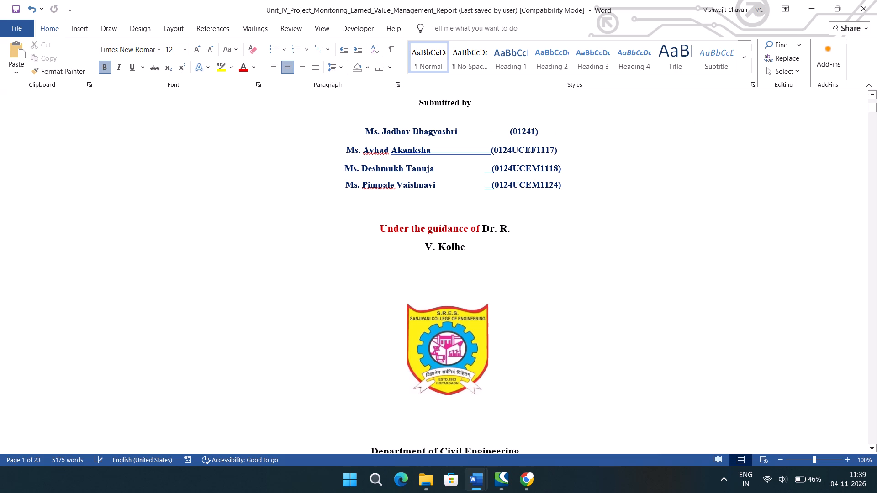
key(Right)
key(BackSpace)
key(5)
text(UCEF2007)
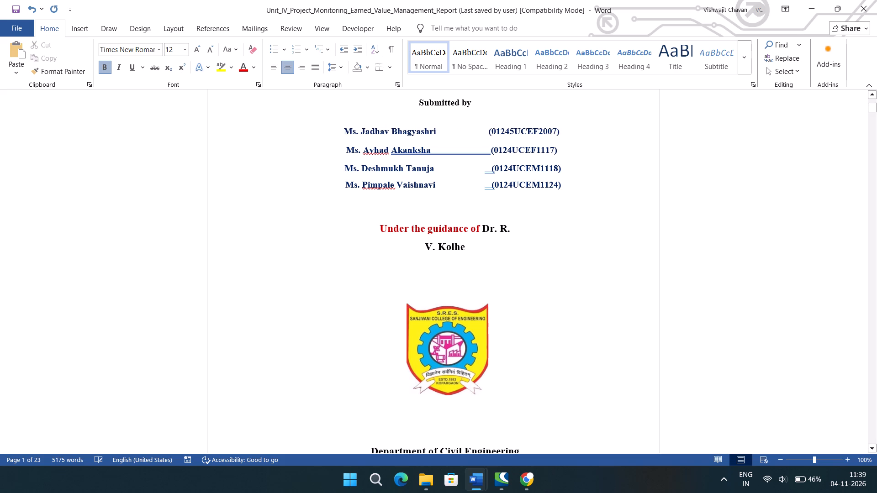
Replace the second student's roll number in the Submitted by list with the new one.
click(552, 152)
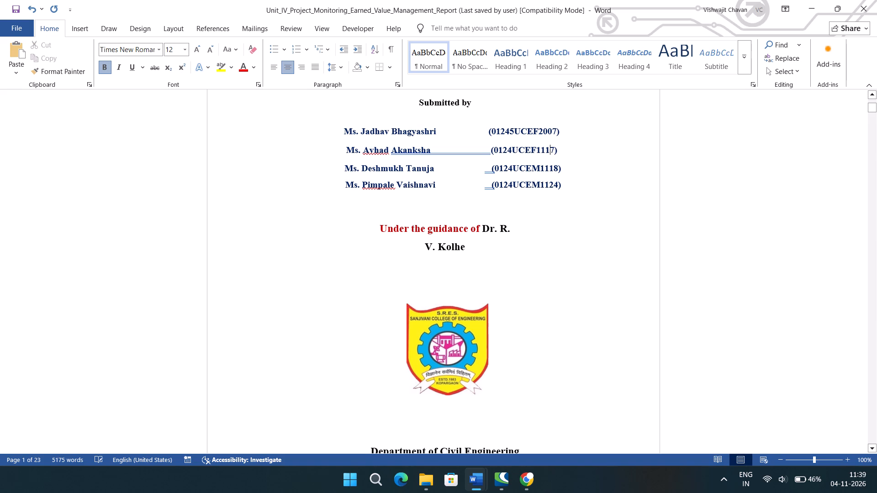
key(Right)
key(BackSpace)
key(BackSpace)
key(BackSpace)
key(BackSpace)
key(BackSpace)
key(BackSpace)
key(BackSpace)
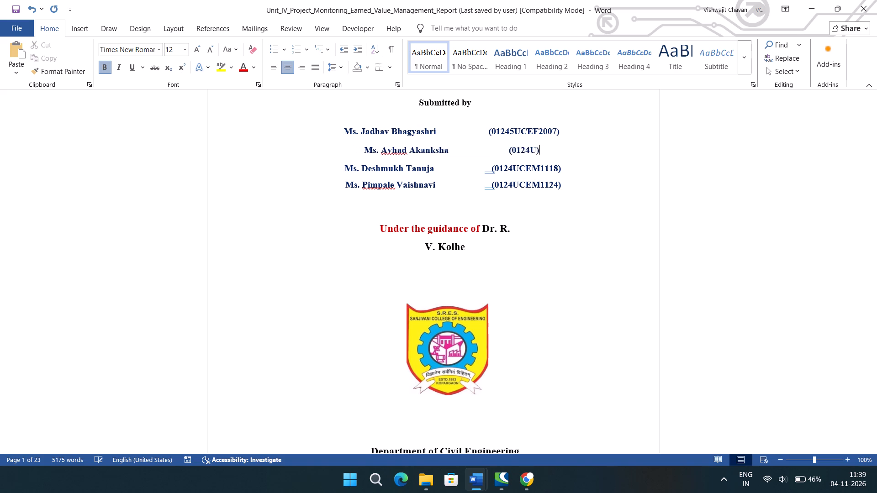
key(BackSpace)
key(BackSpace)
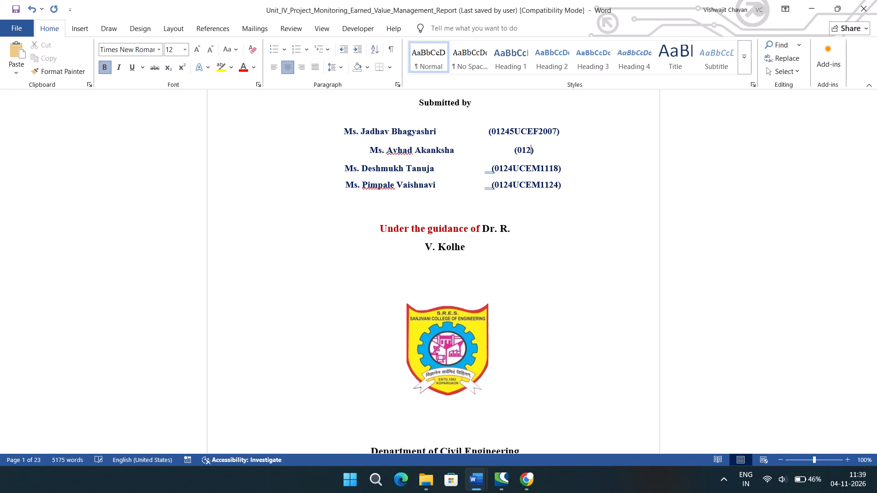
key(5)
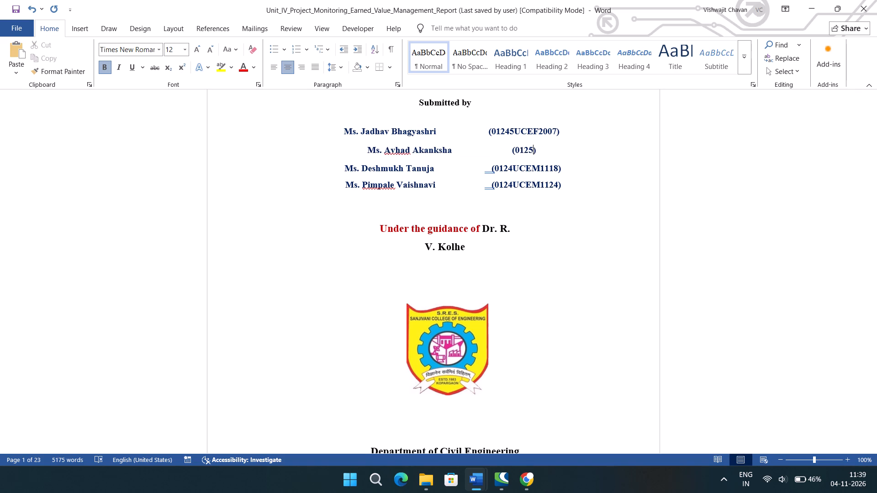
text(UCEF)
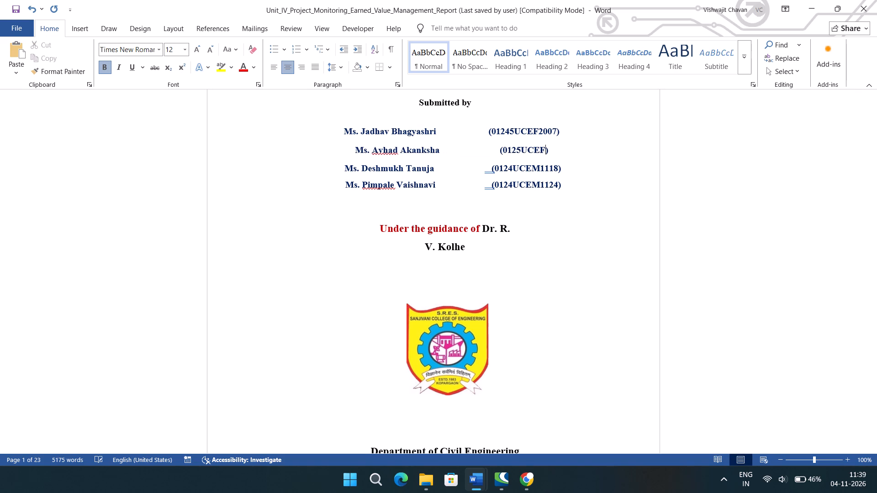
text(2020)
Replace the third student's roll number with the start of the new one, leaving its last two digits open.
click(555, 170)
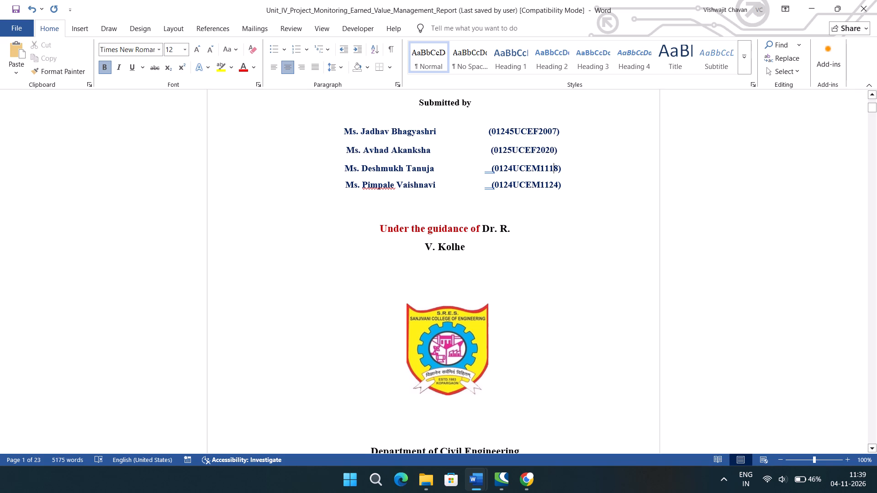
key(Right)
key(BackSpace)
key(BackSpace)
key(BackSpace)
key(BackSpace)
key(BackSpace)
key(BackSpace)
key(BackSpace)
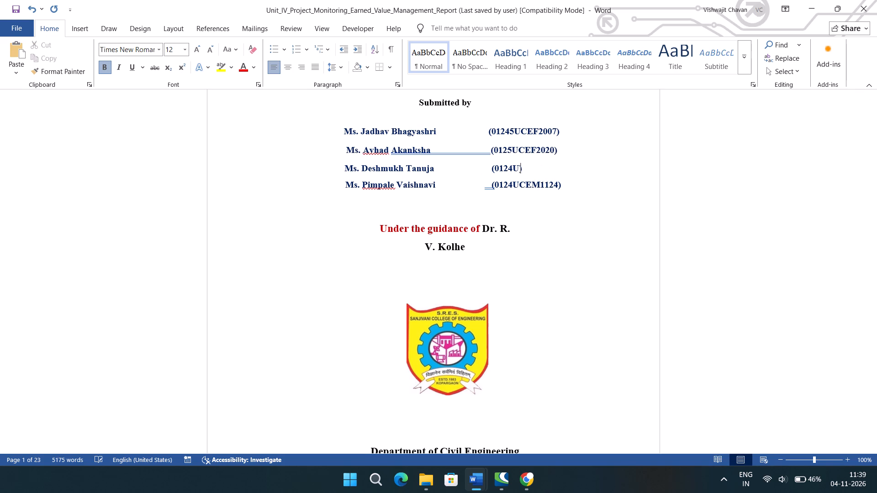
key(BackSpace)
key(BackSpace)
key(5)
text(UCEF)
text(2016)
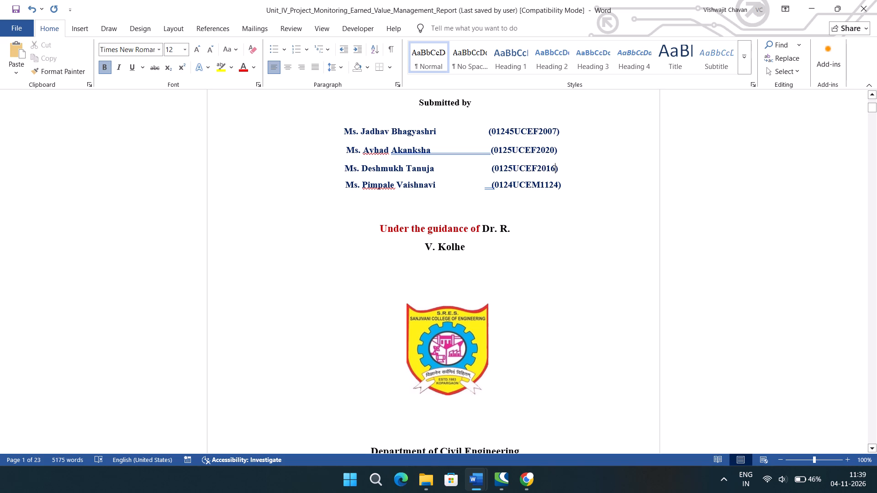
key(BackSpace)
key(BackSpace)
Replace the fourth student's roll number in the Submitted by list with the new one.
click(557, 185)
key(BackSpace)
key(BackSpace)
key(BackSpace)
key(BackSpace)
key(BackSpace)
key(BackSpace)
key(BackSpace)
key(BackSpace)
key(BackSpace)
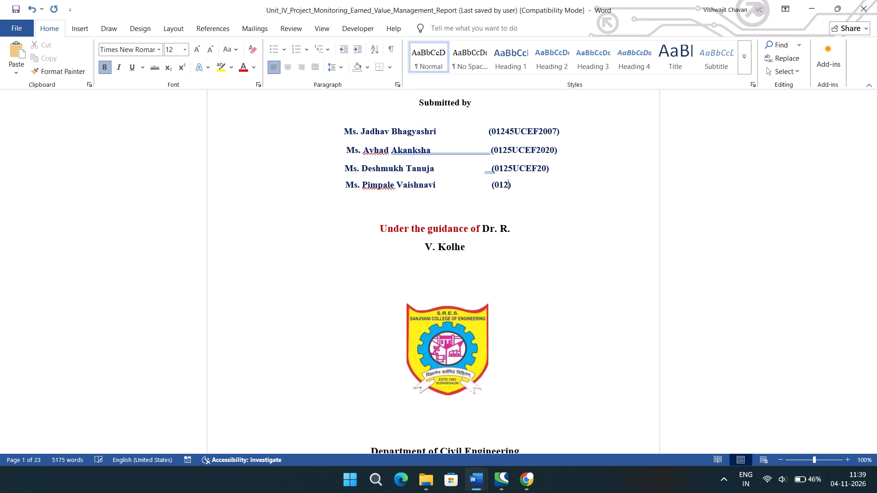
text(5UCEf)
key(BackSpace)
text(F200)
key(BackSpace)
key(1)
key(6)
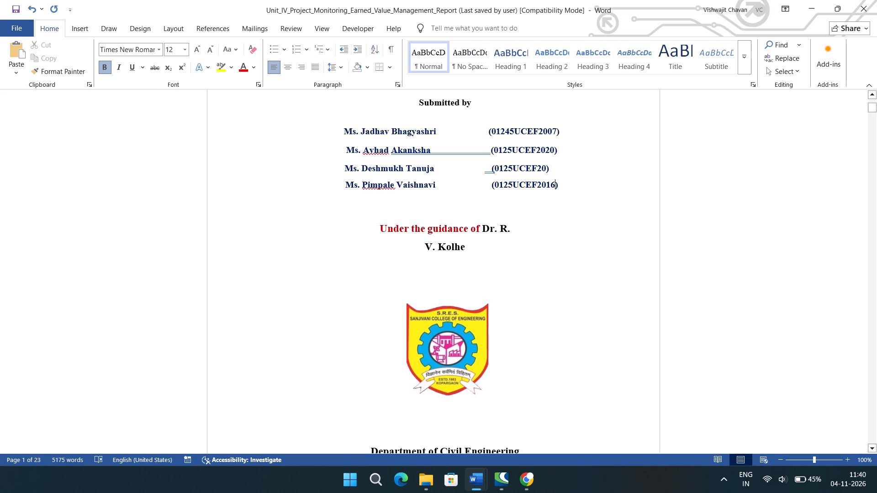
Complete the third student's roll number by adding its last two digits before the closing bracket.
click(547, 169)
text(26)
Move the guide's name onto its own line beneath "Under the guidance of" on the cover page.
click(450, 252)
click(481, 226)
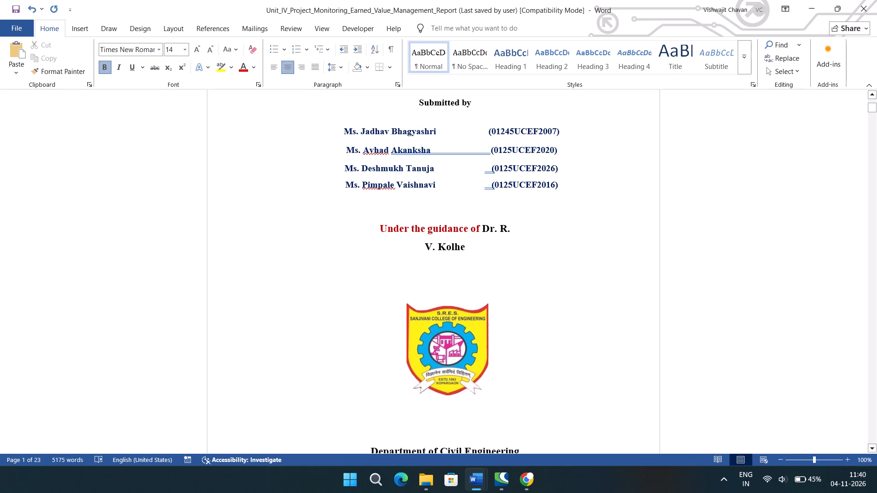
key(Return)
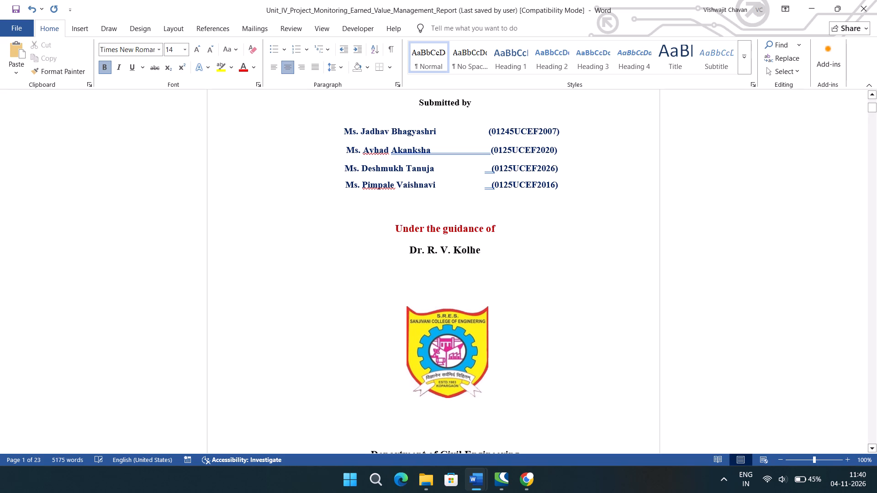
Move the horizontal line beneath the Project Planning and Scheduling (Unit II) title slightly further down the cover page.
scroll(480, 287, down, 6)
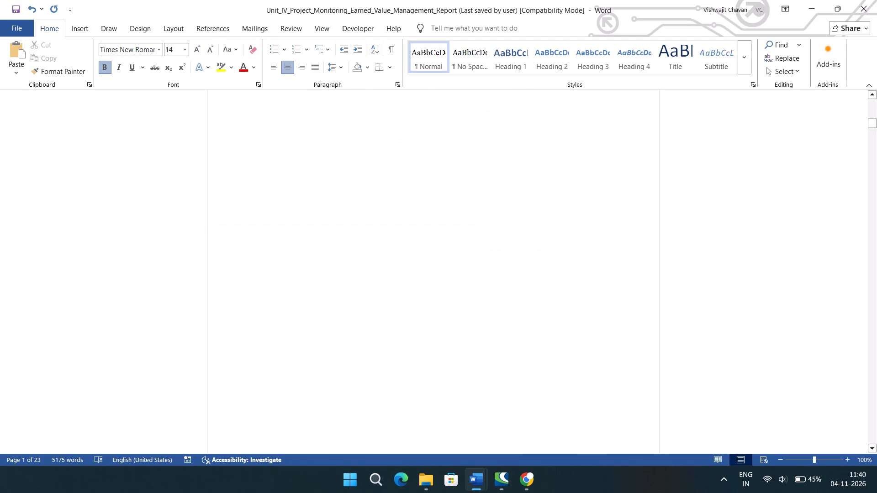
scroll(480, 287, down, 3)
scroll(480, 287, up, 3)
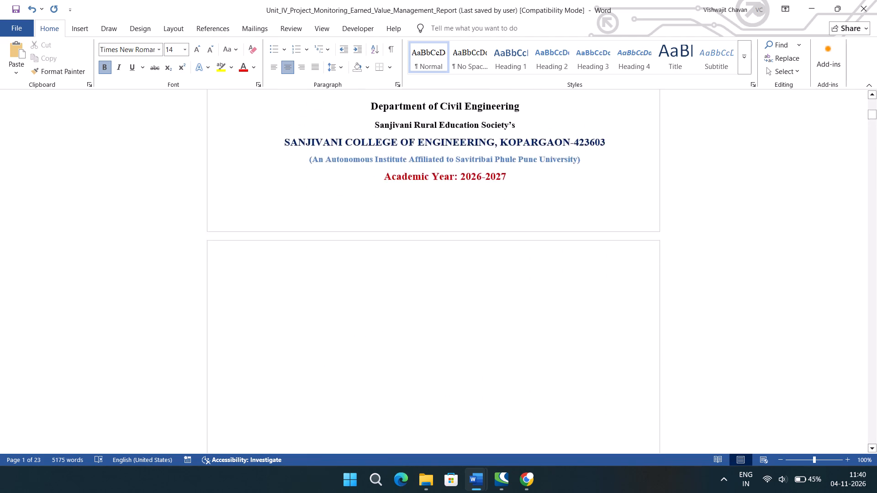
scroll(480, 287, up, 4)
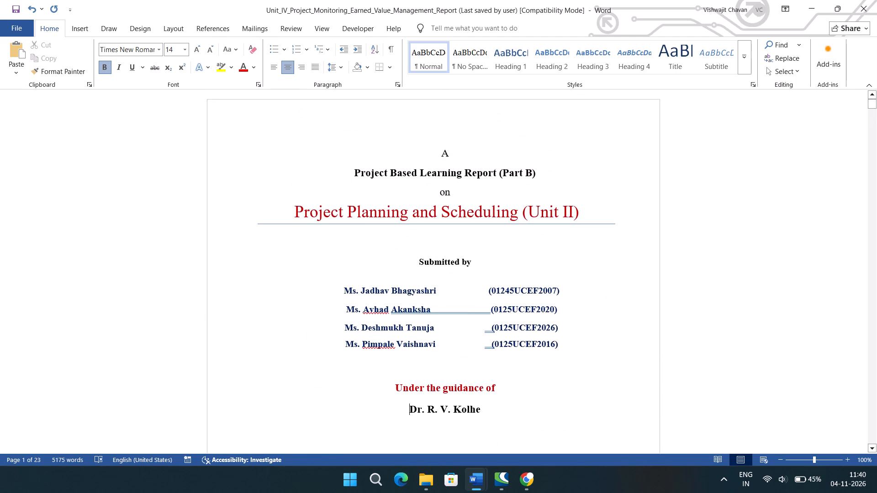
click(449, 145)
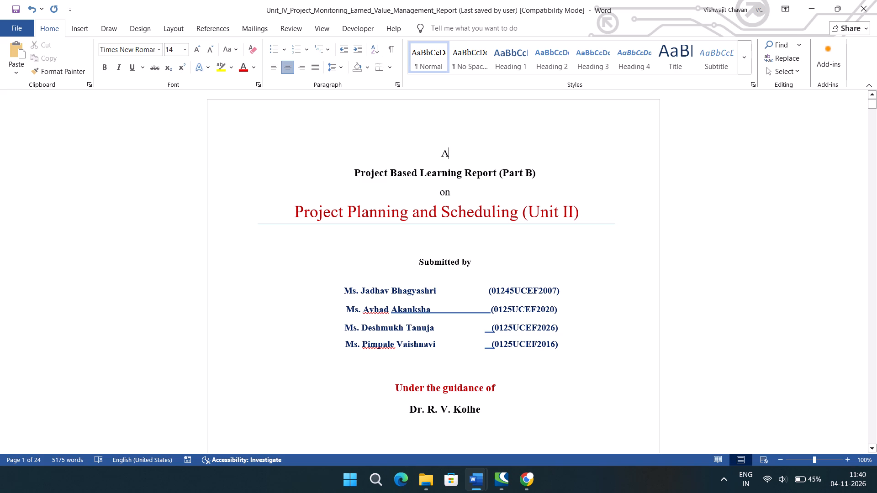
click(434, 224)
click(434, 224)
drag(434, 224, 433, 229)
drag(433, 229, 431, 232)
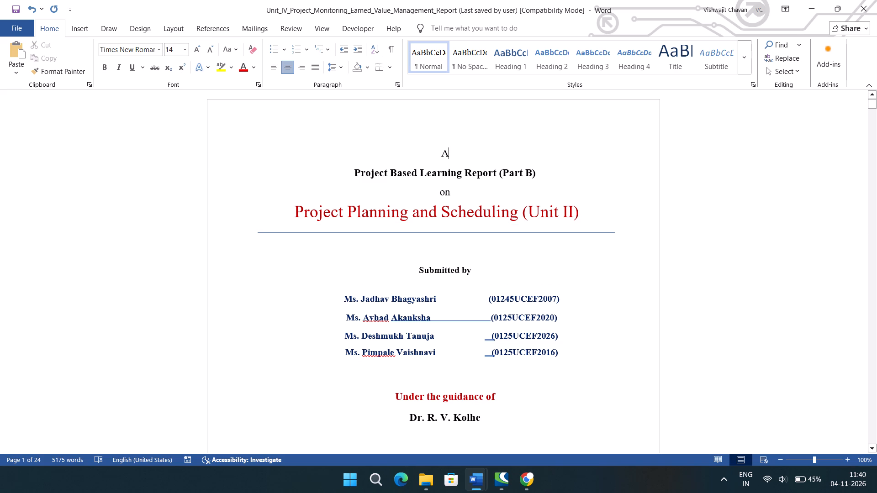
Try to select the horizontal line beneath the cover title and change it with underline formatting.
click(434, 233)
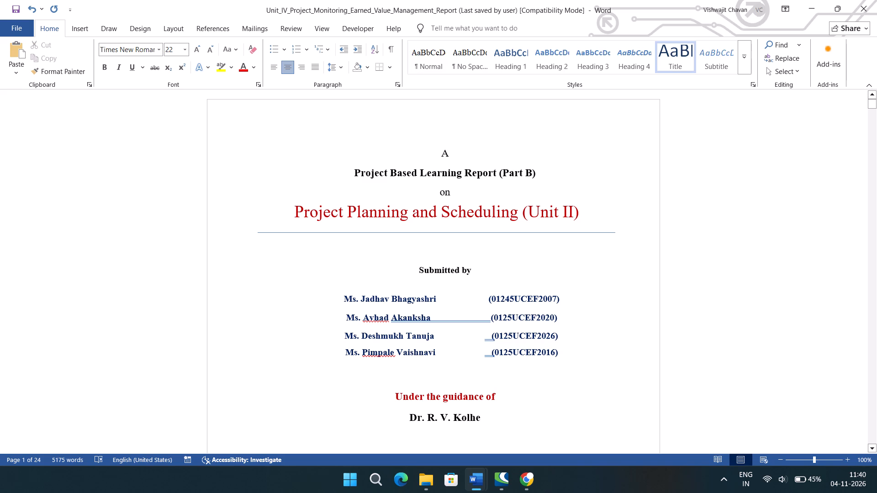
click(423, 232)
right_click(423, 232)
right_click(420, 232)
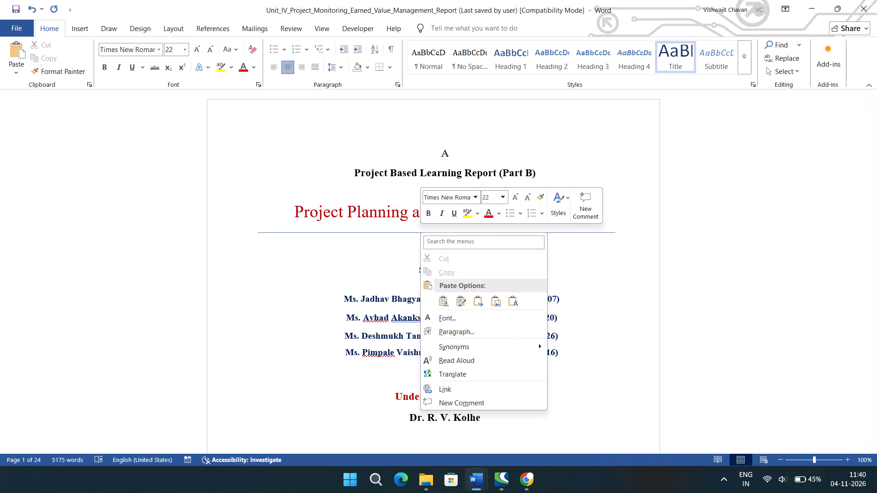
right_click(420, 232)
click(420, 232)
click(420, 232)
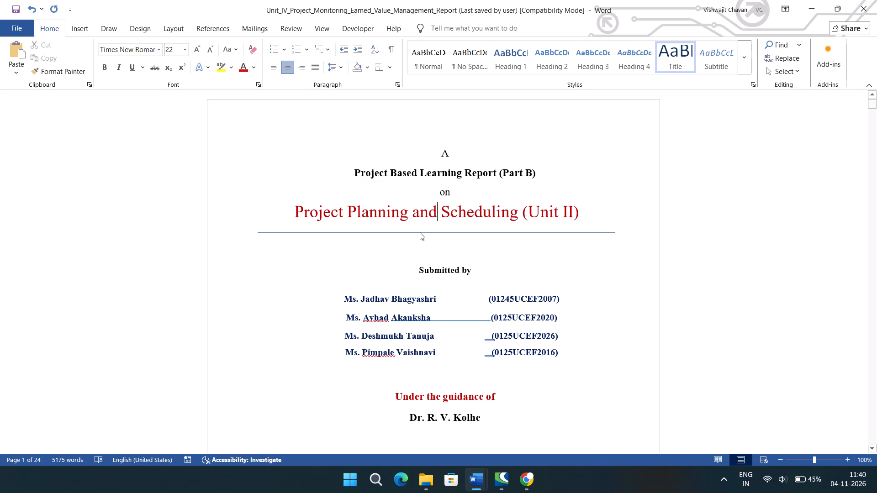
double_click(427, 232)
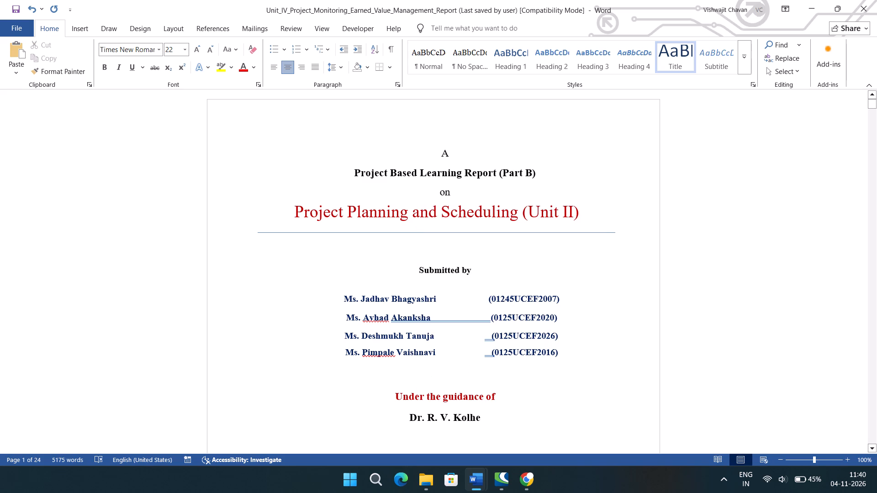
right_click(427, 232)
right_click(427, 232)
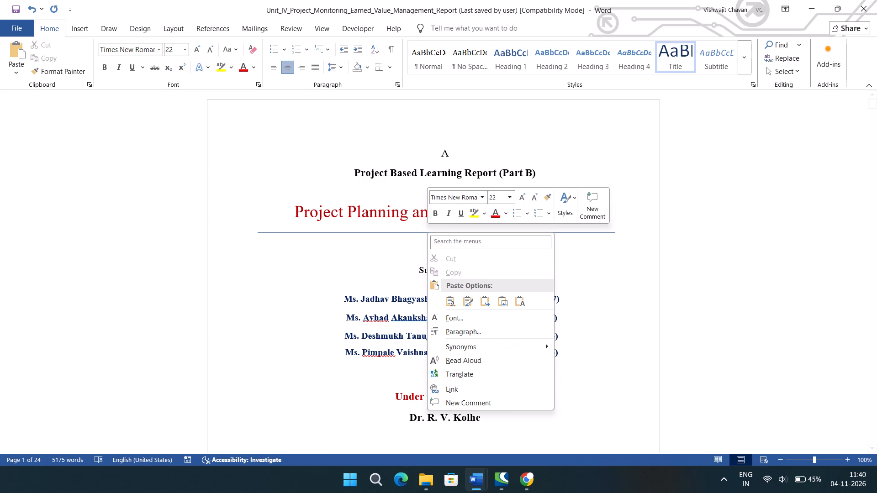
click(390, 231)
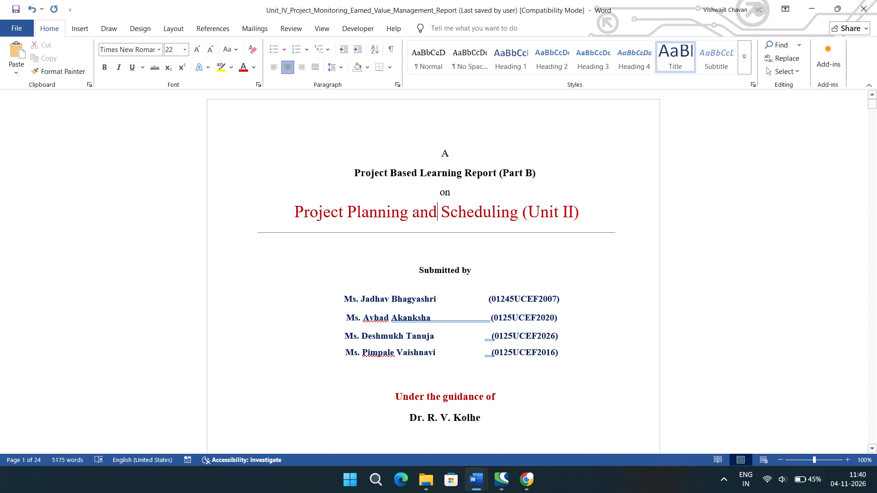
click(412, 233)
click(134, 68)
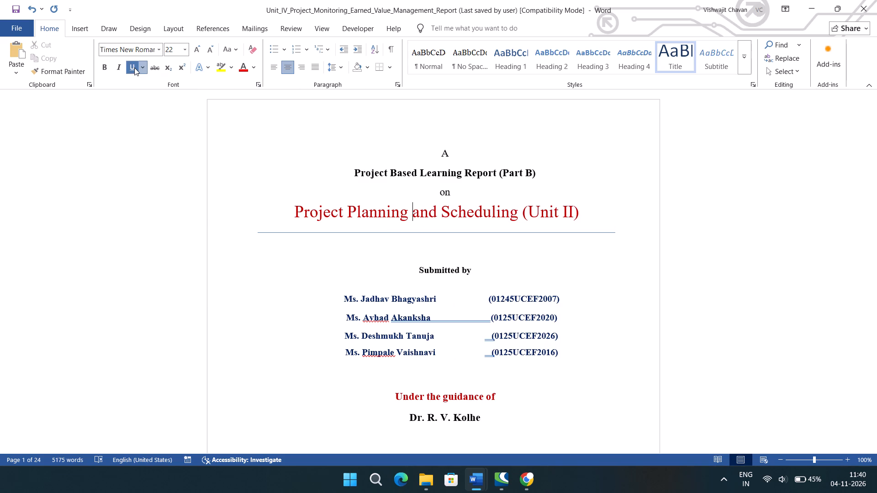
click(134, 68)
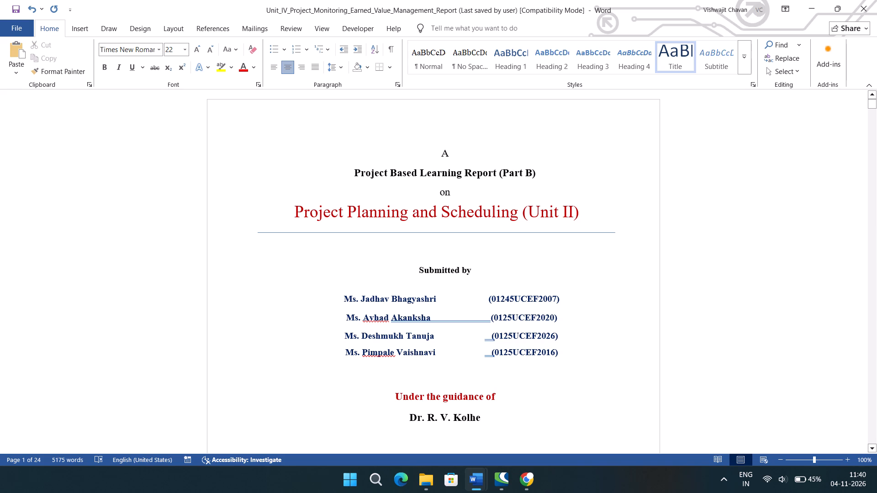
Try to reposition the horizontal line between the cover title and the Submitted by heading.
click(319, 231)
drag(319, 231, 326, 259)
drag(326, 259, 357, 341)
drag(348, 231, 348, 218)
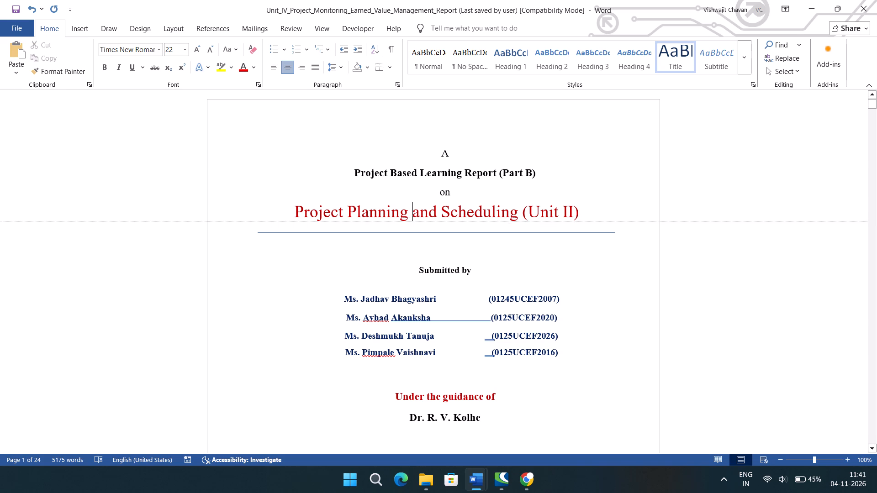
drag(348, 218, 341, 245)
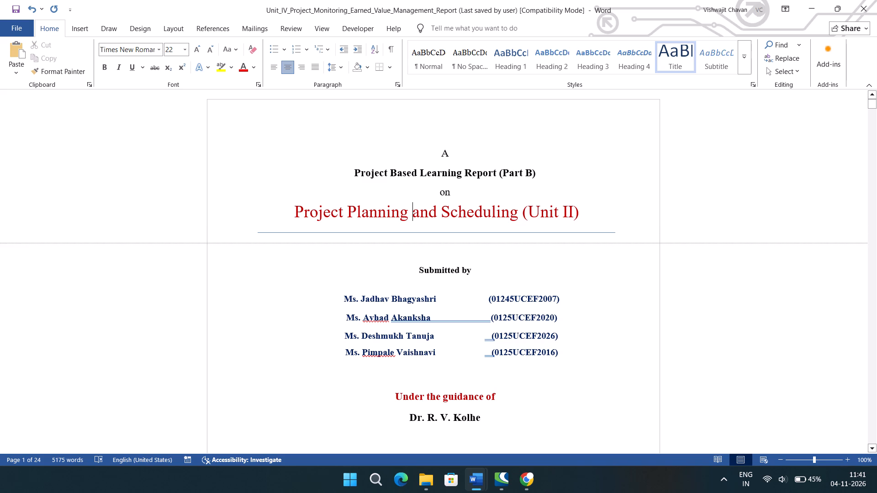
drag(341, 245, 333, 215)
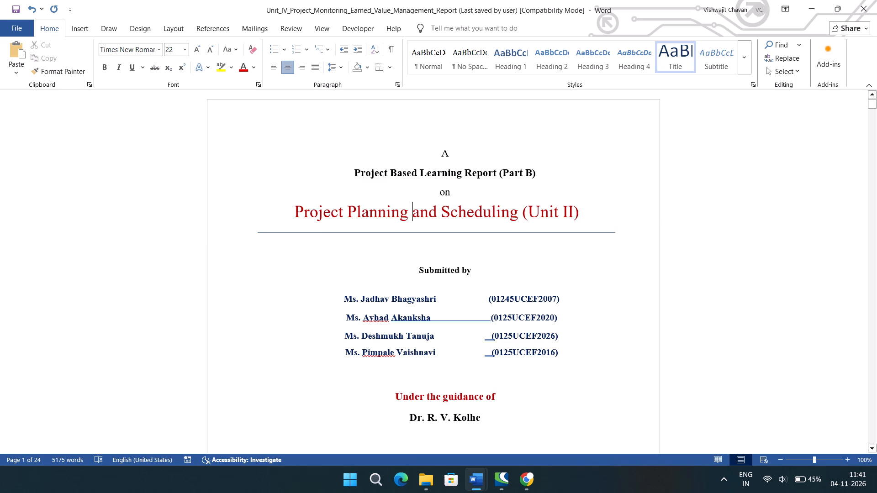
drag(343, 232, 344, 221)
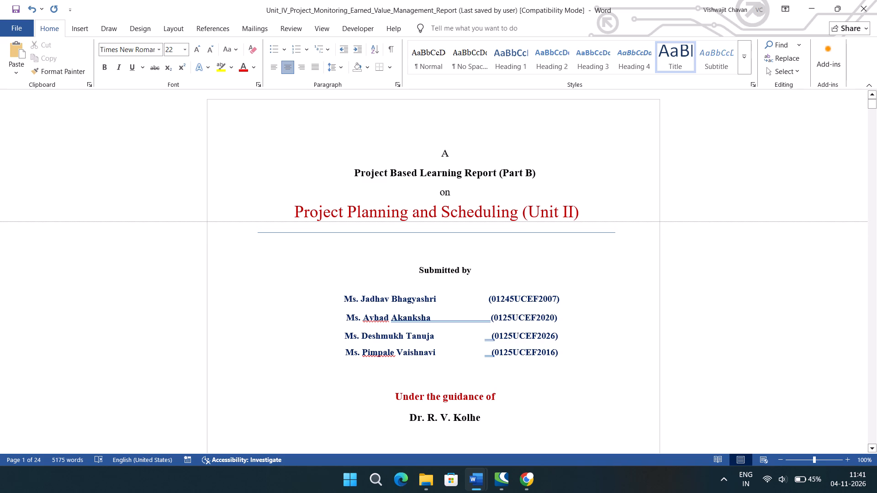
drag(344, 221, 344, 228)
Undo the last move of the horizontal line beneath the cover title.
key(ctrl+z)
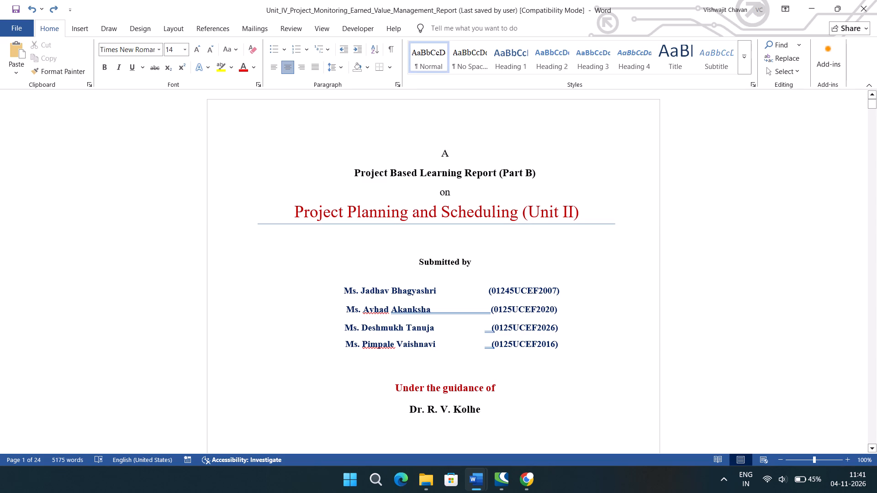
Apply the Normal style to the "A" line at the top of the cover page.
click(499, 224)
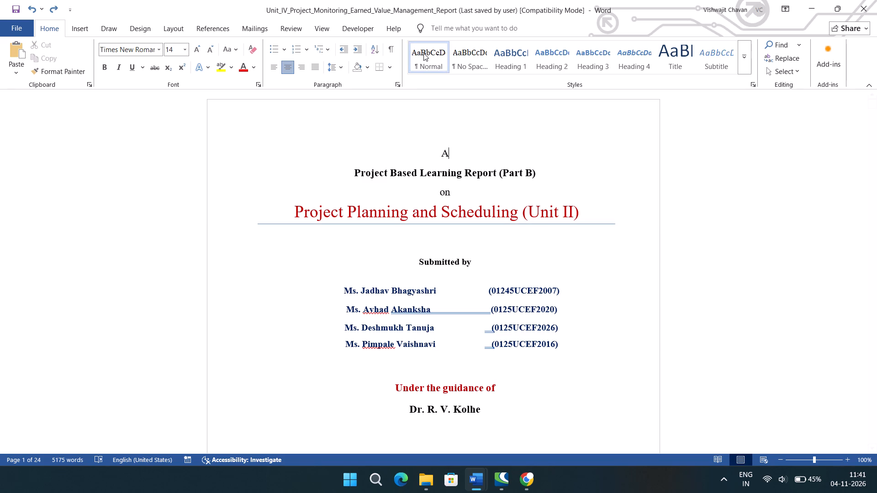
click(423, 53)
click(423, 53)
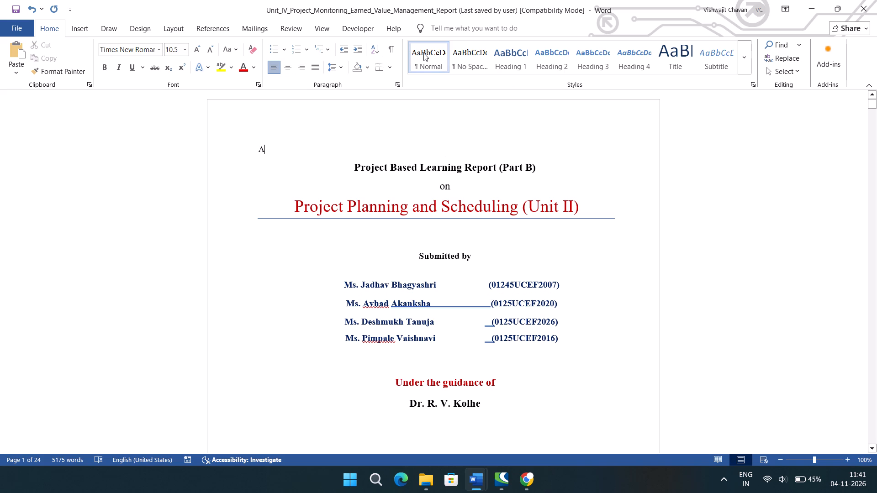
click(423, 53)
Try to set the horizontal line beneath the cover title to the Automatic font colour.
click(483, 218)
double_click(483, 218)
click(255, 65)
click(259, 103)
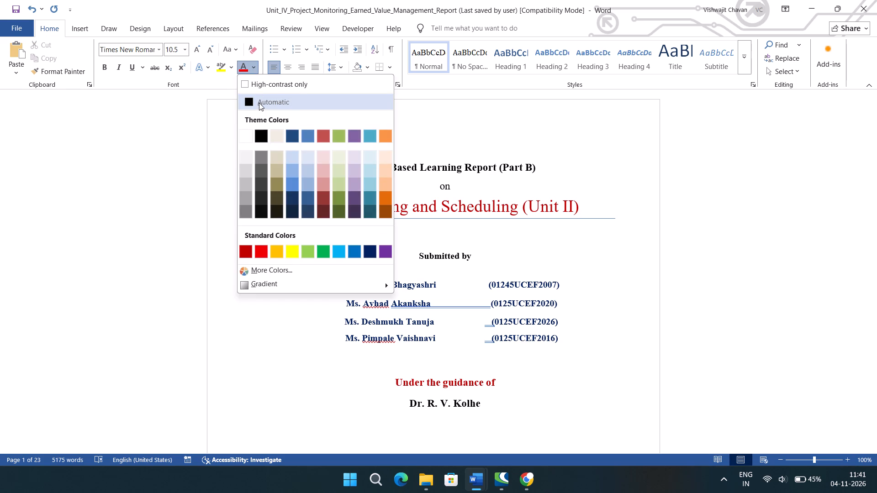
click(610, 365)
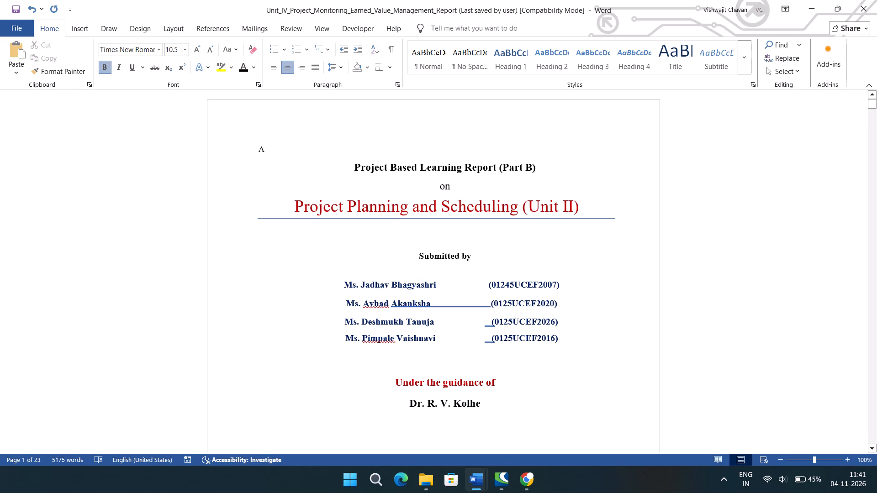
Delete the letter "A" from the first line of the cover page.
click(271, 150)
key(BackSpace)
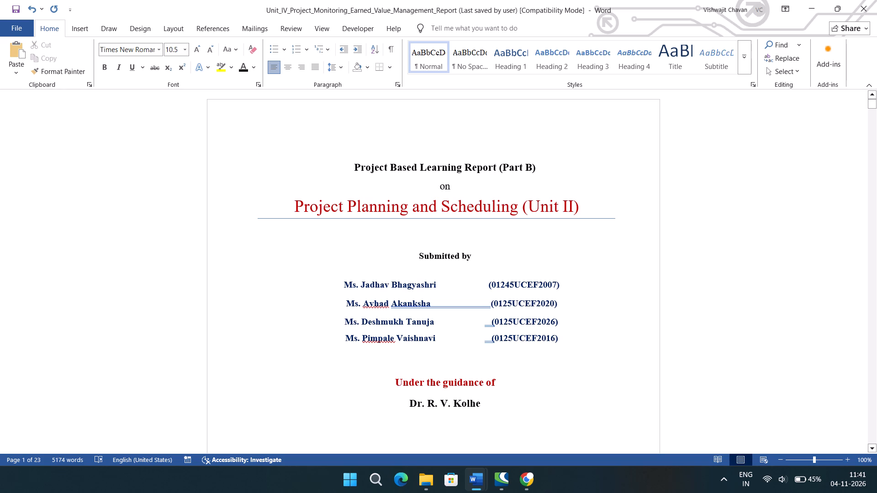
Undo the deletion of the "A" on the cover page's first line and the Normal style applied to that line.
key(ctrl+a)
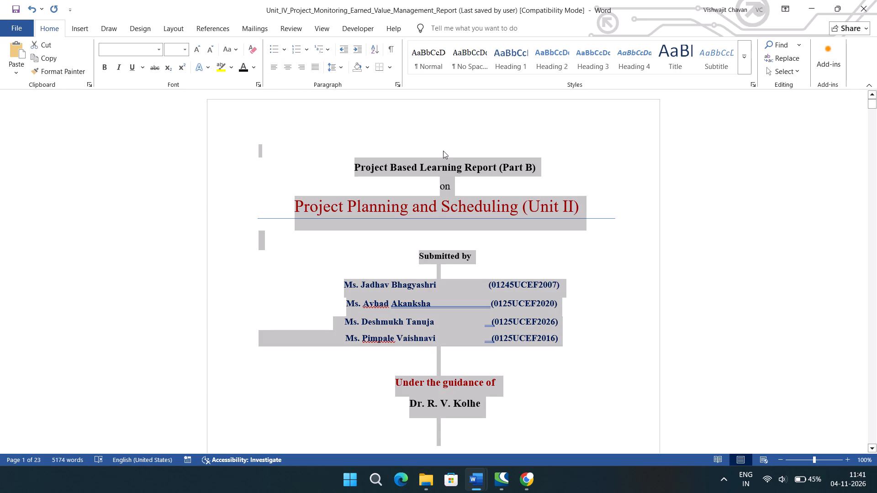
click(350, 112)
key(ctrl+z)
key(ctrl+z)
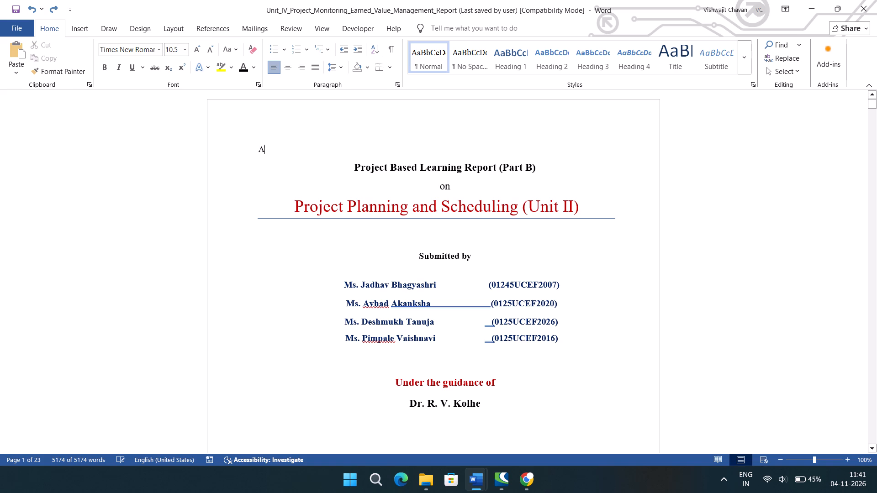
key(ctrl+z)
key(ctrl+z)
key(ctrl+z)
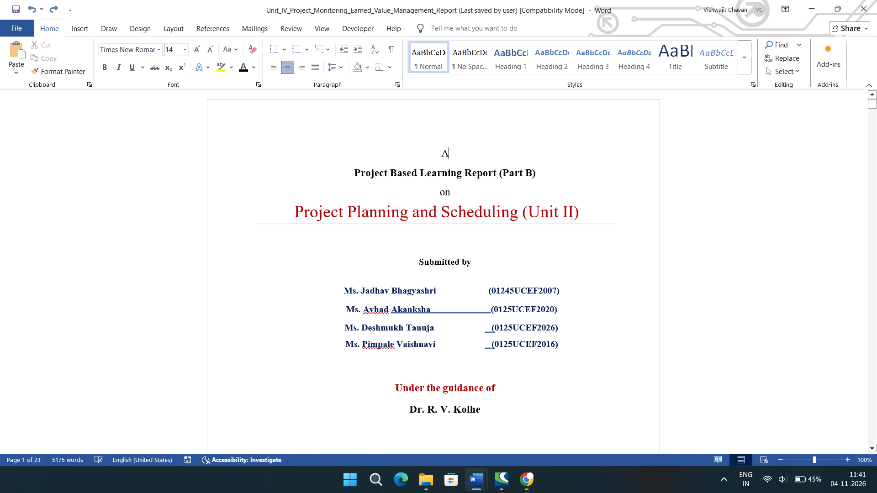
Delete the "on" line and the "Project Planning and Scheduling (Unit II)" title from the cover page, together with the horizontal line beneath it.
scroll(507, 268, down, 3)
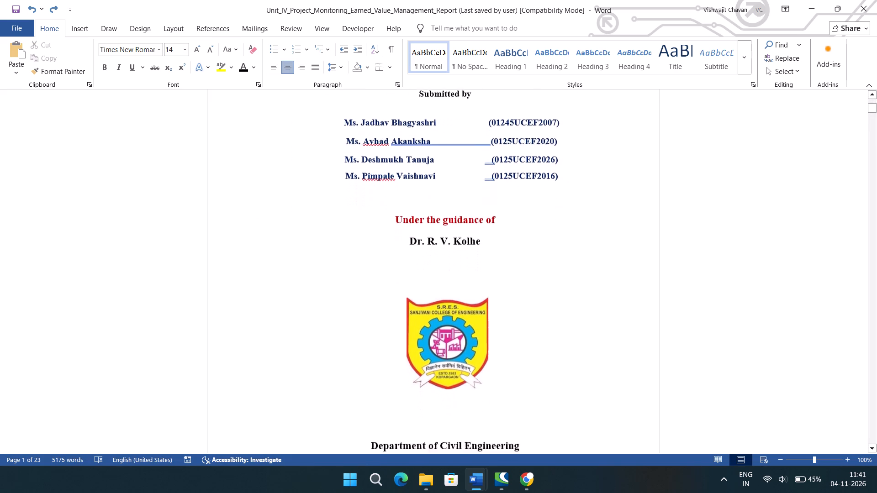
scroll(507, 268, down, 3)
scroll(507, 268, up, 1)
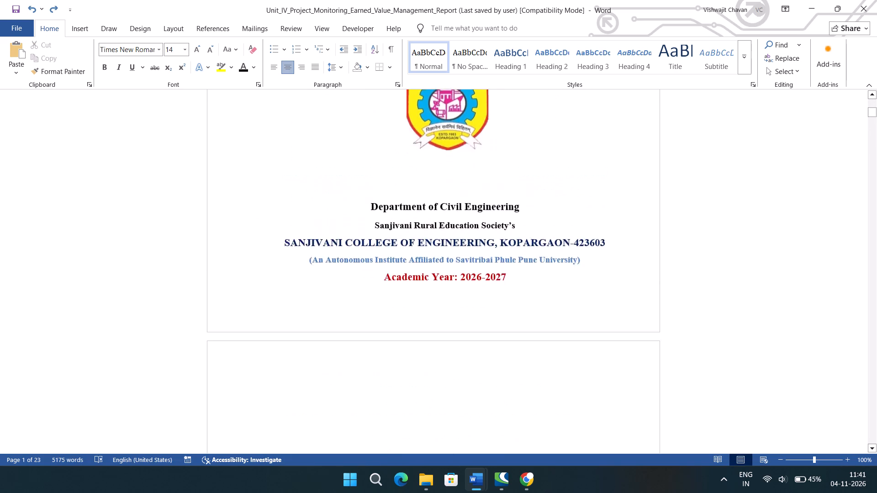
scroll(507, 268, up, 3)
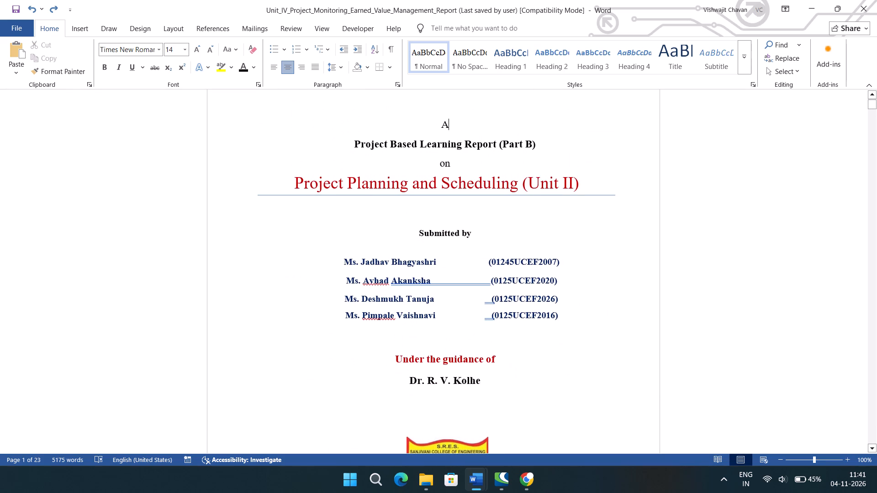
drag(306, 171, 588, 191)
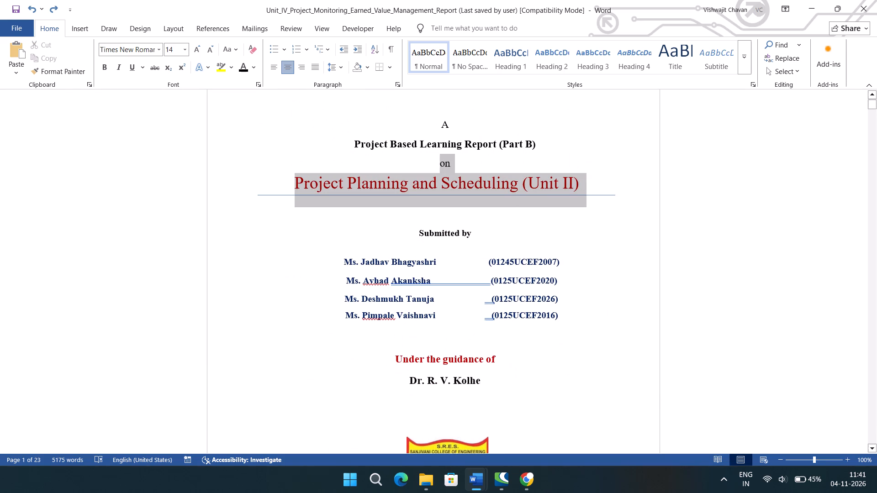
drag(588, 191, 589, 191)
key(BackSpace)
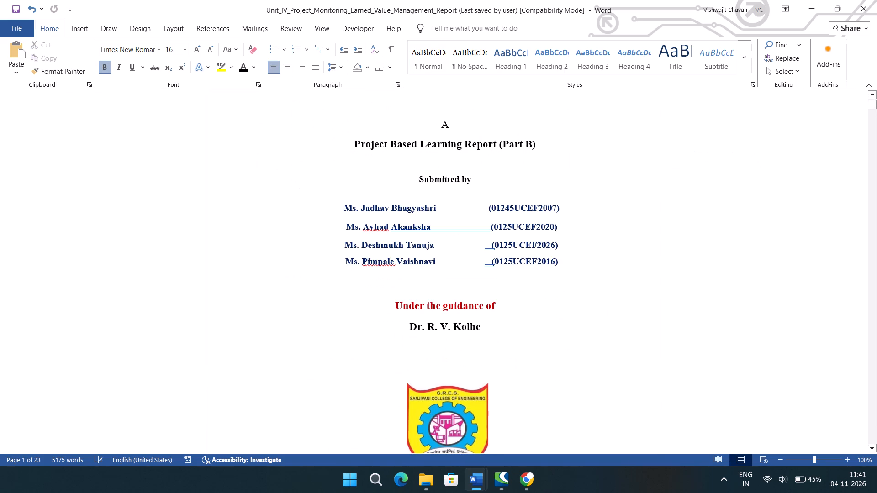
Add a centred "On" line beneath "Project Based Learning Report (Part B)" on the cover page, followed by a new empty line.
click(449, 165)
double_click(443, 158)
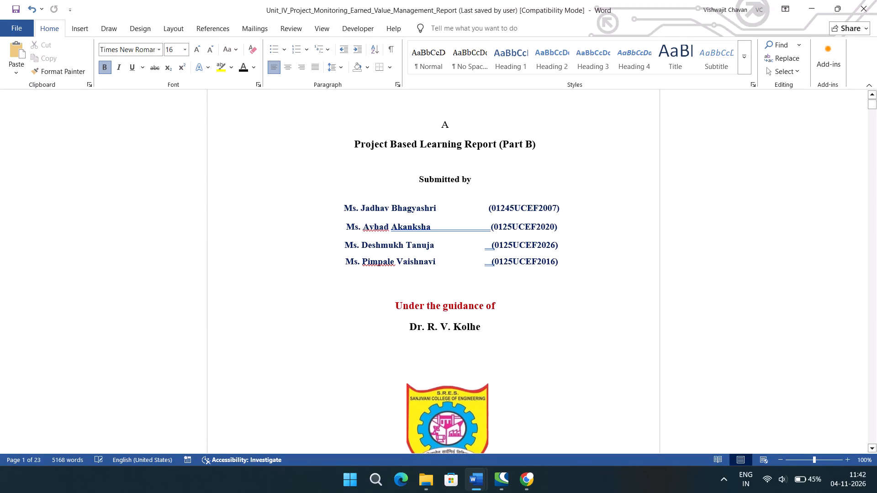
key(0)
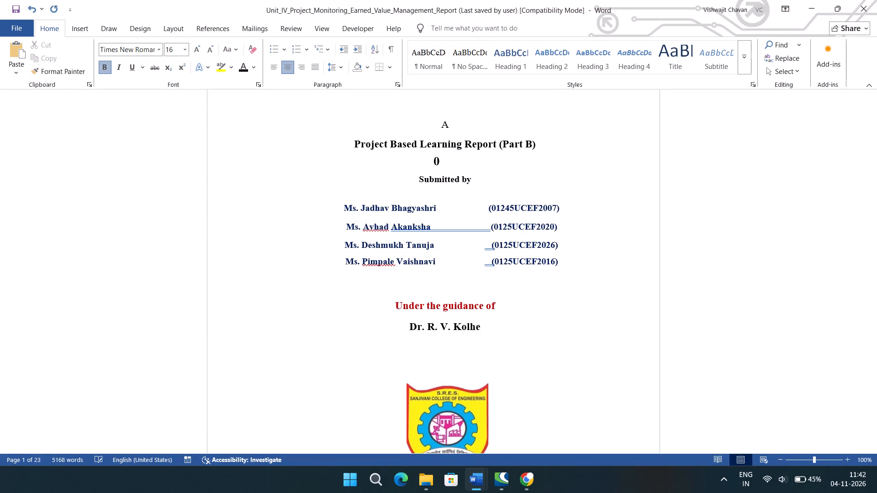
key(BackSpace)
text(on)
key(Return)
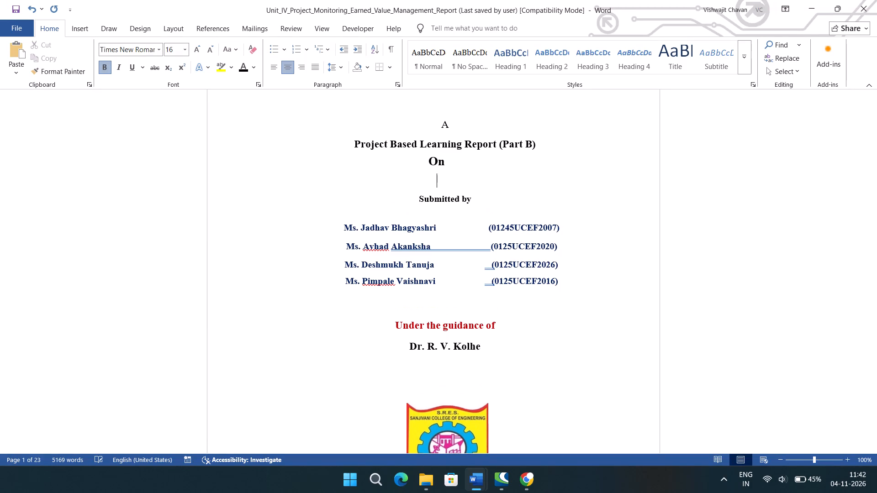
Switch to the Chrome browser window.
click(519, 479)
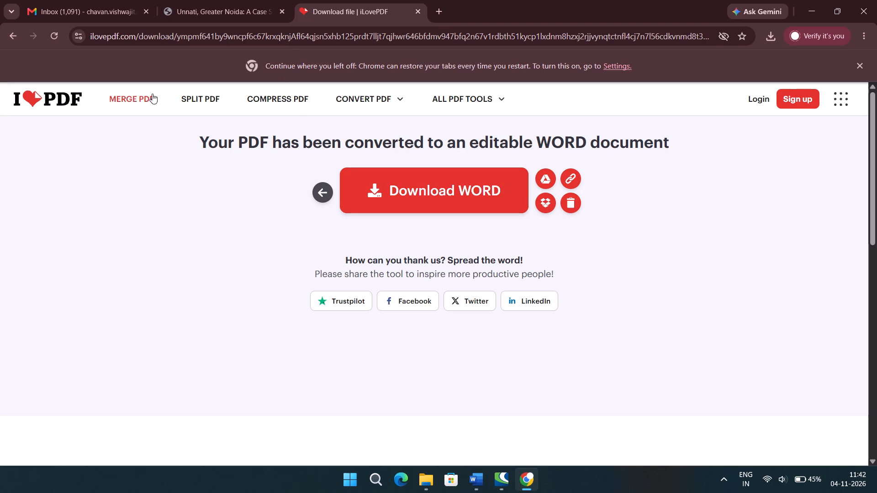
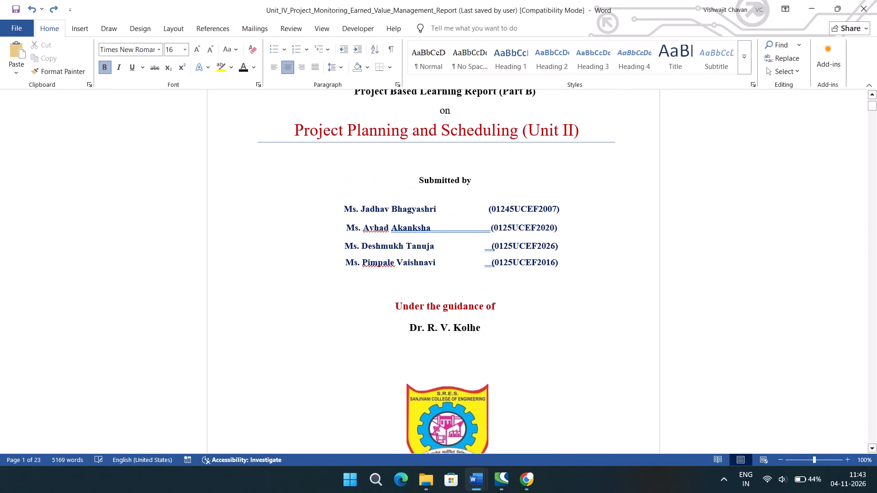
Undo the recent cover-page edits that completed the last two students' ID numbers and put the guide's name on its own line.
key(ctrl+z)
key(ctrl+z)
key(ctrl+z)
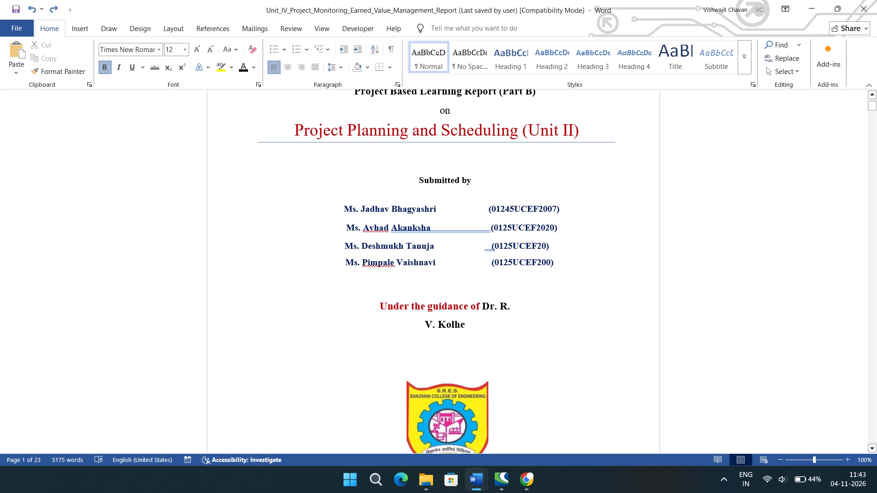
Select the four student name and ID lines under "Submitted by" on the cover page.
drag(344, 208, 532, 263)
click(532, 263)
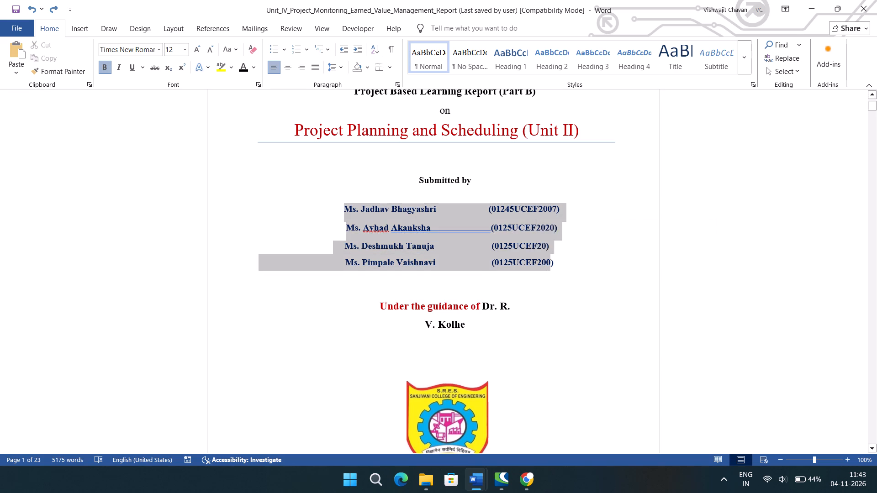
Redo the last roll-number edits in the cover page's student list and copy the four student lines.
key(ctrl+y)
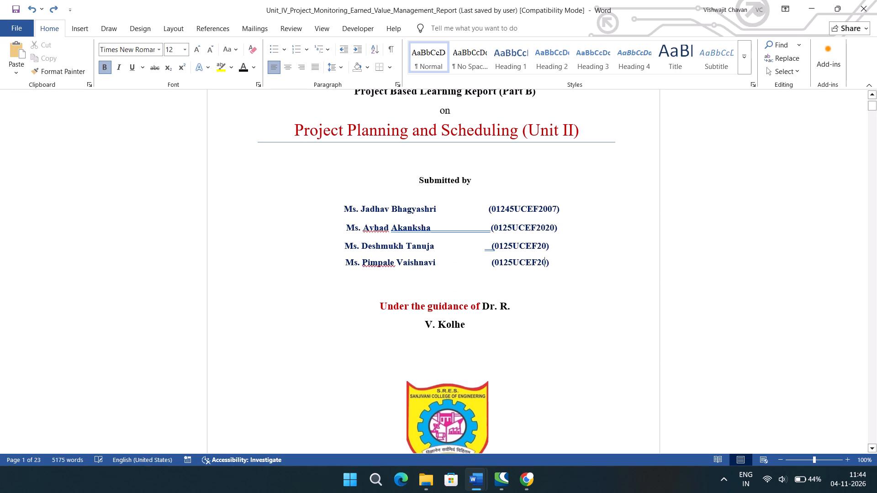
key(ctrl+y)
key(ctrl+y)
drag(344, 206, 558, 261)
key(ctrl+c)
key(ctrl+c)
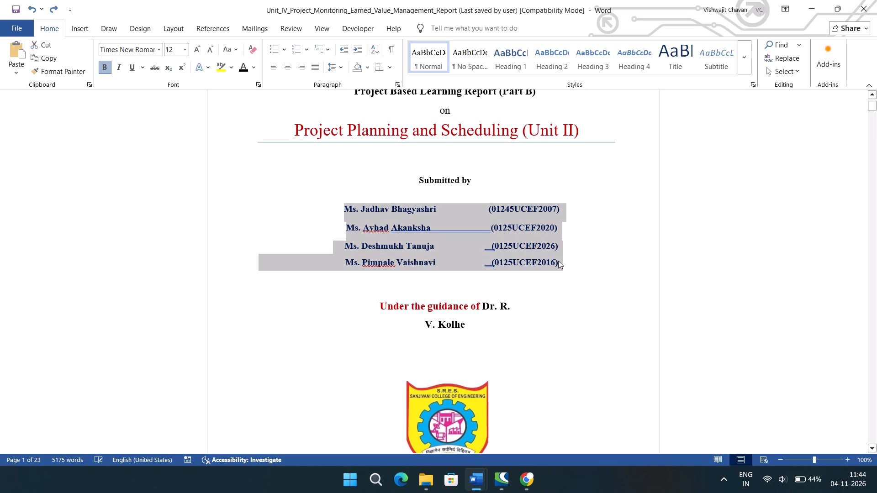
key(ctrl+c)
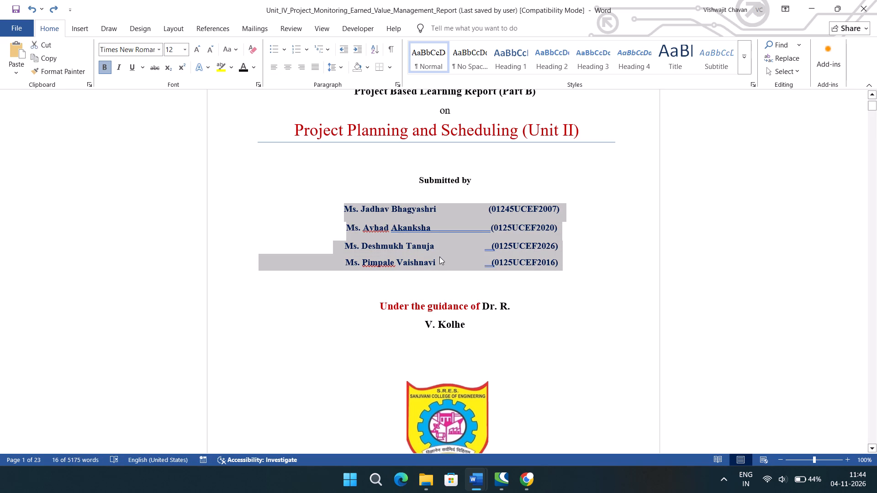
Undo all the pasted cover page edits, back to the original Unit IV cover with its student and guide placeholders.
click(439, 257)
key(ctrl+z)
key(ctrl+z)
key(ctrl+z)
key(ctrl+z)
key(ctrl+z)
key(ctrl+z)
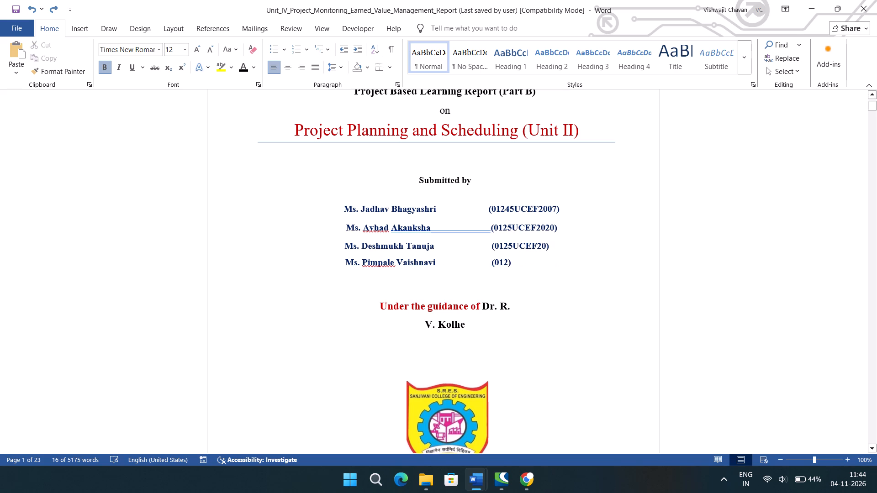
key(ctrl+z)
key(ctrl+z)
key(ctrl+z)
key(ctrl+z)
key(ctrl+z)
key(ctrl+z)
key(ctrl+z)
key(ctrl+z)
key(ctrl+z)
key(ctrl+z)
key(ctrl+z)
key(ctrl+z)
key(ctrl+z)
key(ctrl+z)
key(ctrl+z)
key(ctrl+z)
key(ctrl+z)
key(ctrl+z)
key(ctrl+z)
key(ctrl+z)
key(ctrl+z)
key(ctrl+z)
key(ctrl+z)
key(ctrl+z)
key(ctrl+z)
key(ctrl+z)
key(ctrl+z)
key(ctrl+z)
key(ctrl+z)
key(ctrl+z)
key(ctrl+z)
key(ctrl+z)
key(ctrl+z)
key(ctrl+z)
key(ctrl+z)
key(ctrl+z)
key(ctrl+z)
key(ctrl+z)
key(ctrl+z)
key(ctrl+z)
key(ctrl+z)
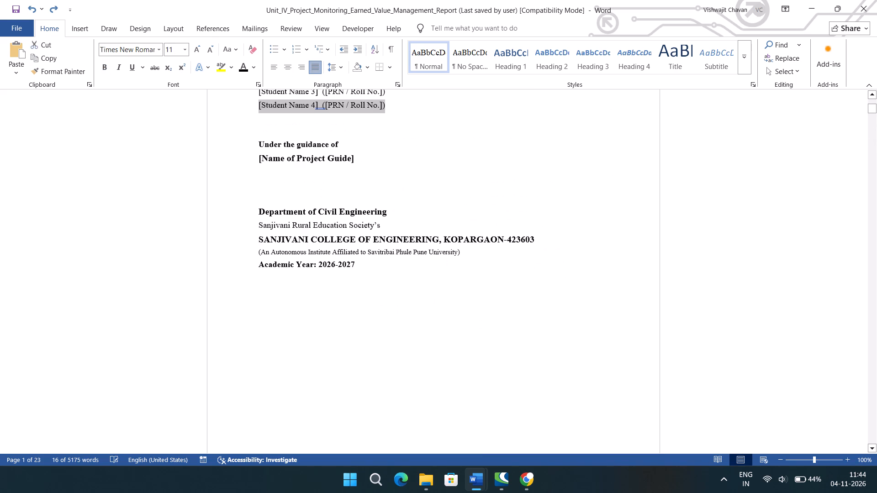
Look through the report's opening pages from the cover to the abstract.
scroll(452, 286, down, 2)
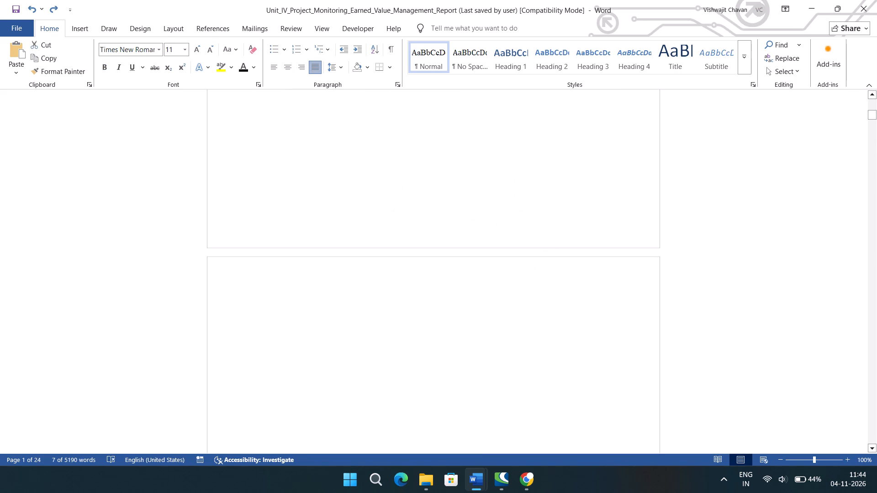
scroll(452, 286, down, 9)
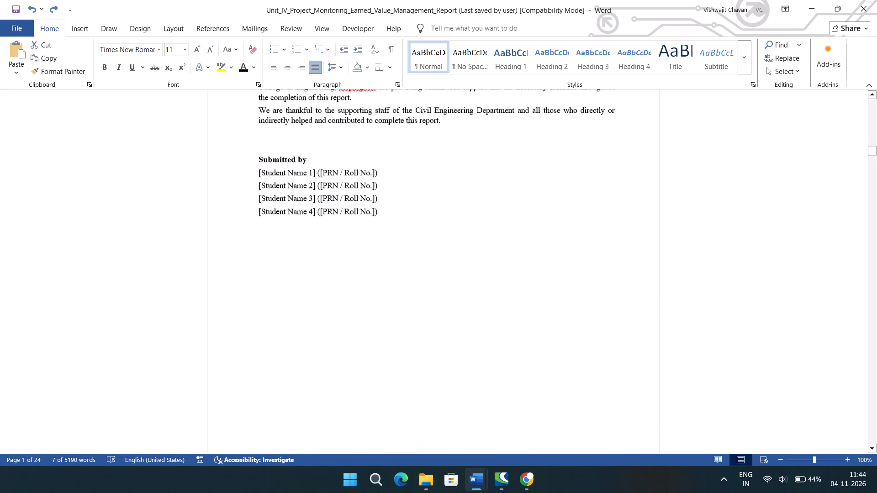
scroll(452, 286, down, 2)
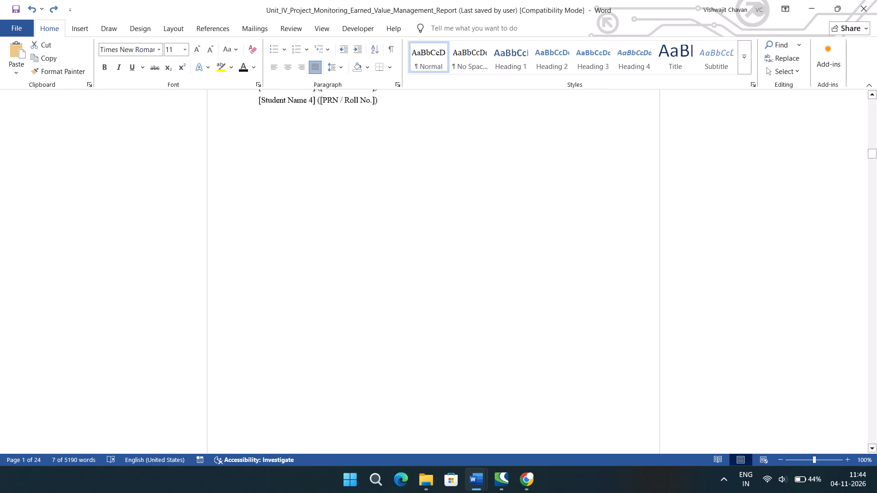
scroll(452, 286, down, 8)
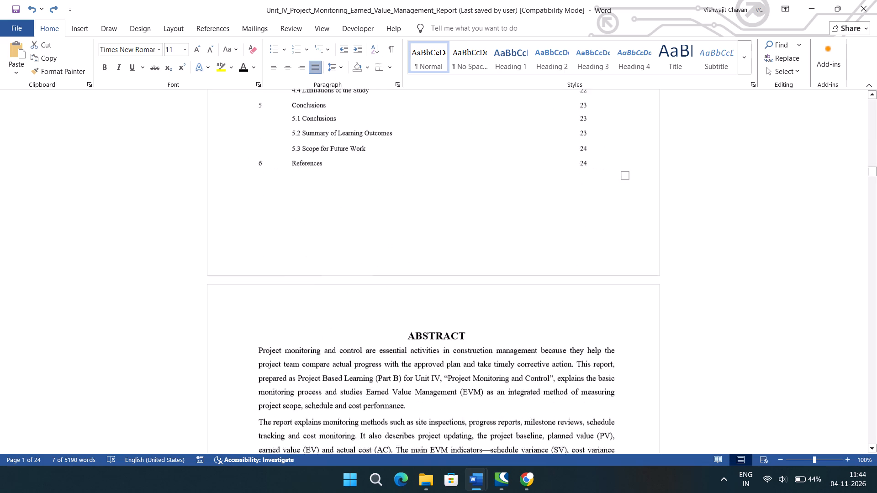
scroll(452, 286, down, 4)
scroll(452, 286, up, 20)
scroll(452, 286, up, 2)
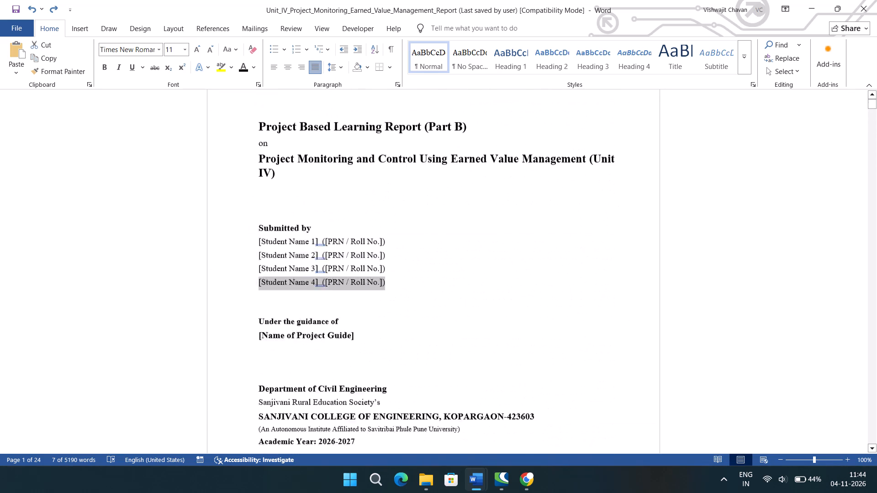
scroll(452, 286, up, 12)
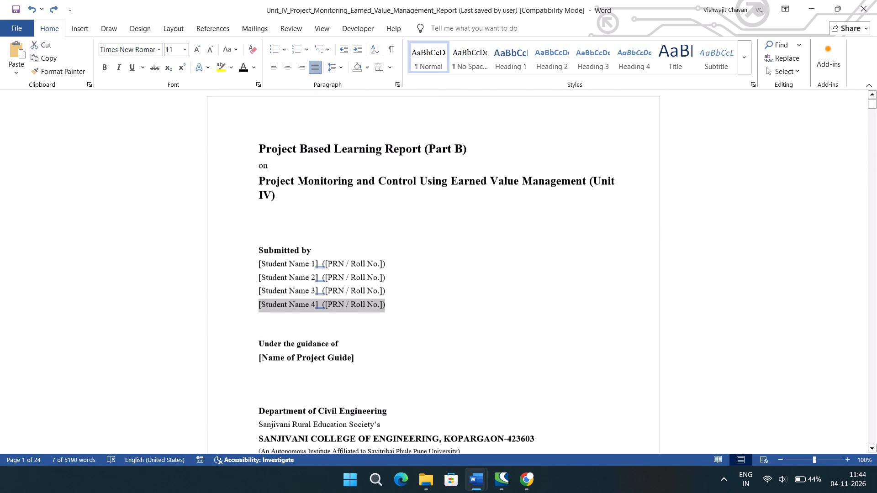
Centre all the text on the Unit IV report's cover page.
drag(258, 145, 384, 441)
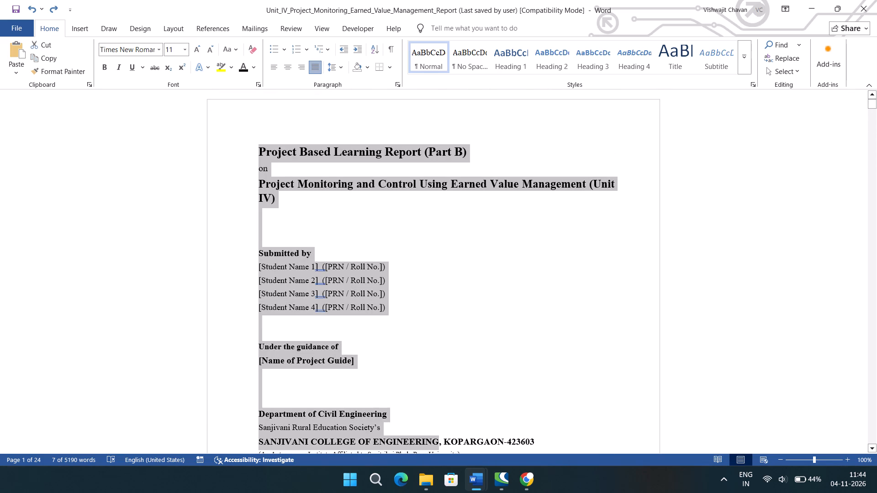
drag(384, 441, 357, 169)
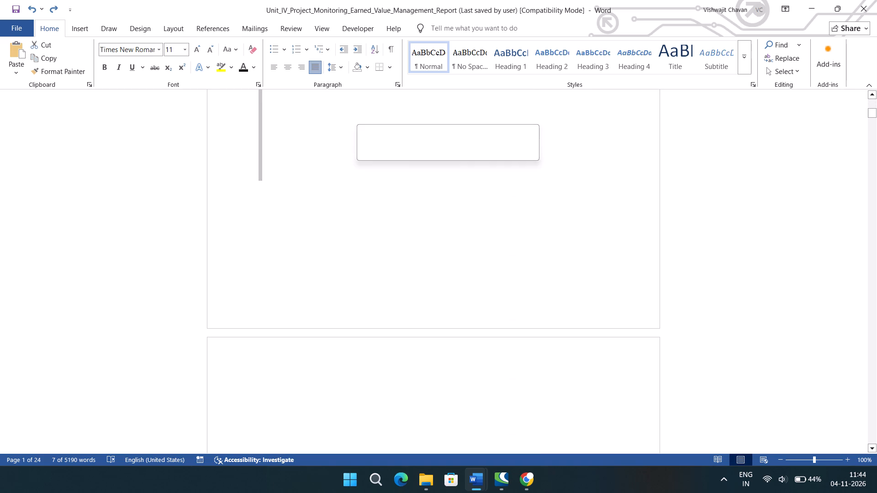
click(291, 66)
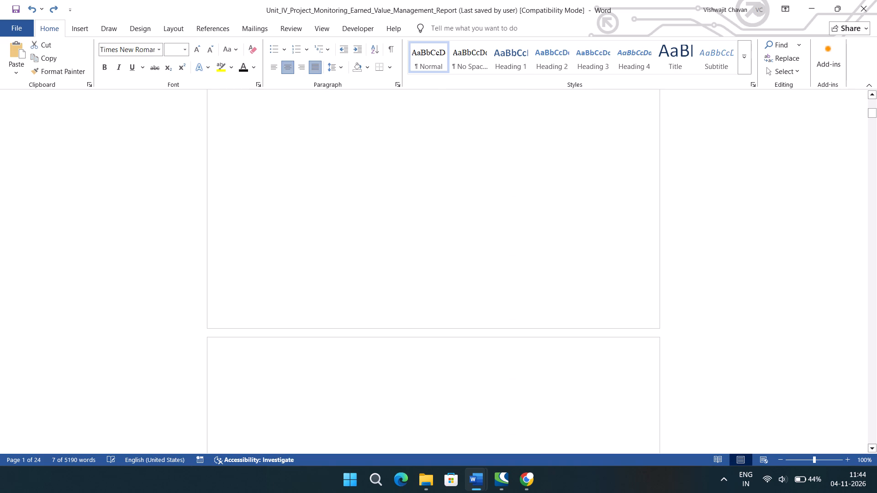
click(402, 202)
scroll(402, 202, up, 5)
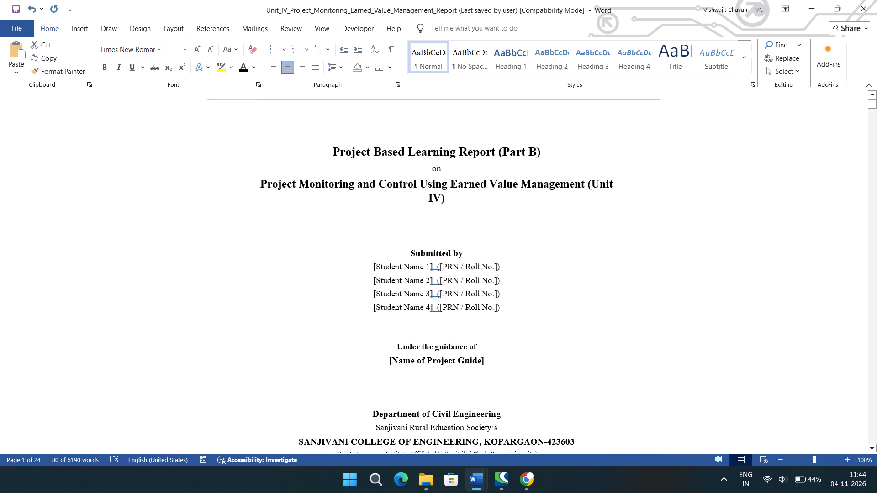
scroll(467, 224, up, 1)
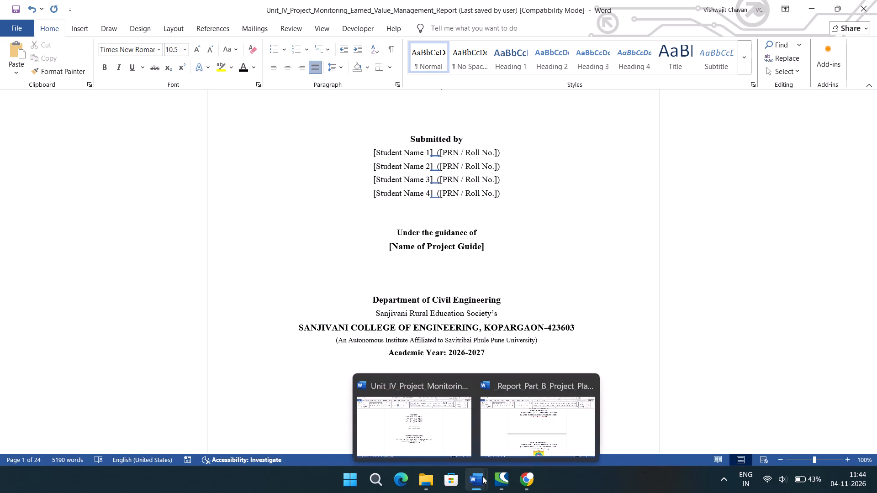
Switch to the Project Planning and Scheduling report and locate the college logo on its cover page.
click(522, 443)
scroll(436, 283, up, 1)
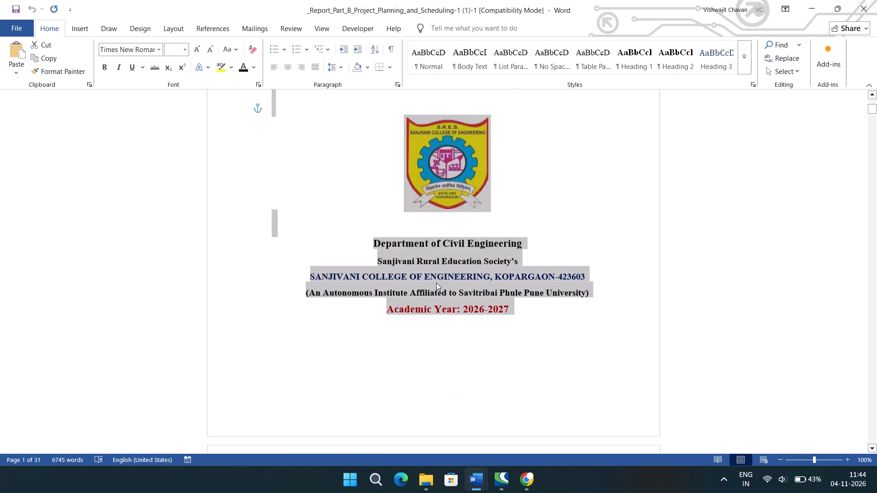
scroll(436, 283, up, 2)
click(444, 316)
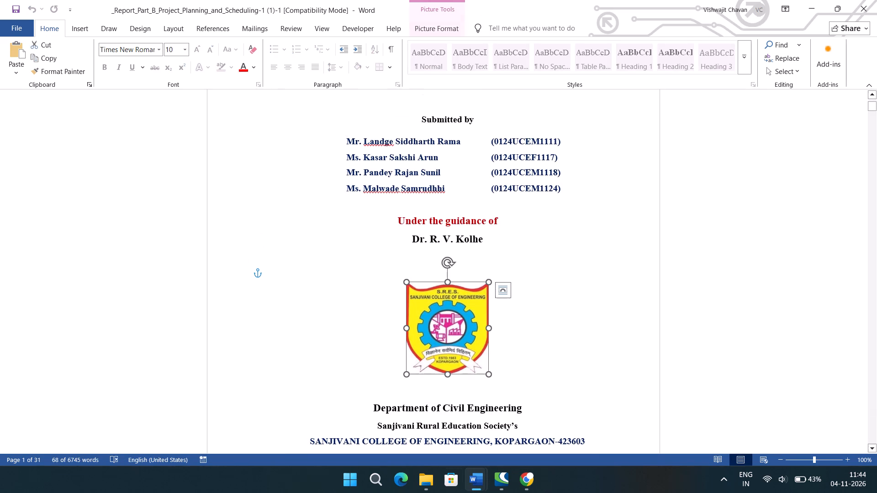
click(408, 478)
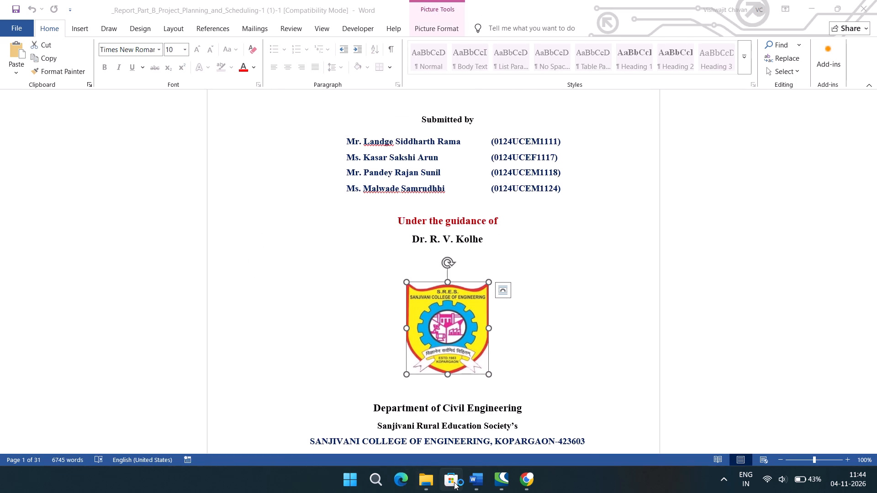
Switch back to the Unit IV report and insert two blank lines beneath the project guide placeholder on the cover.
click(473, 483)
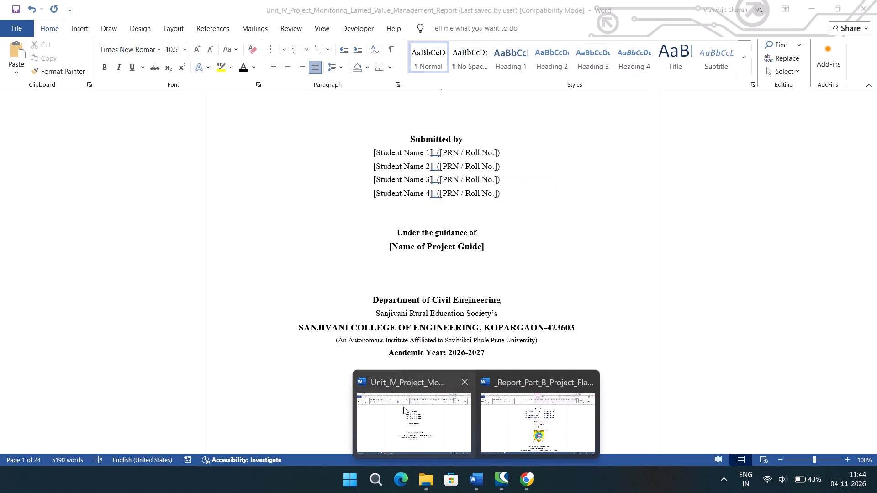
click(403, 407)
click(488, 246)
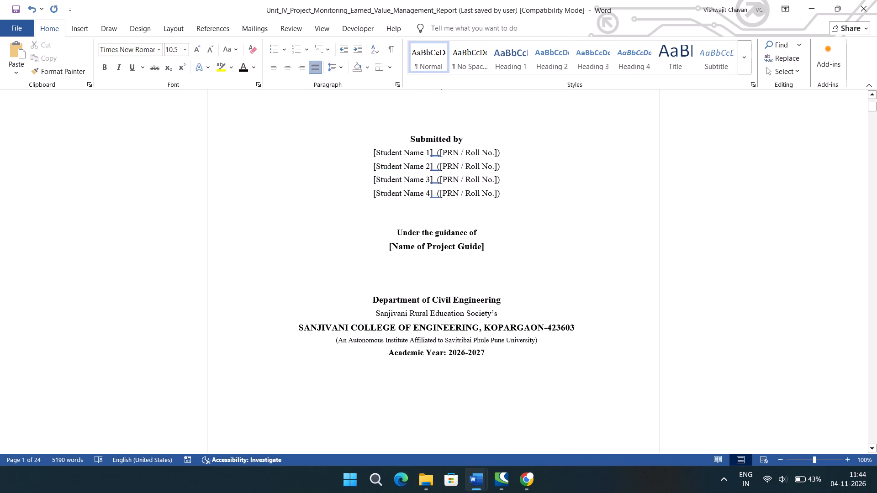
key(Return)
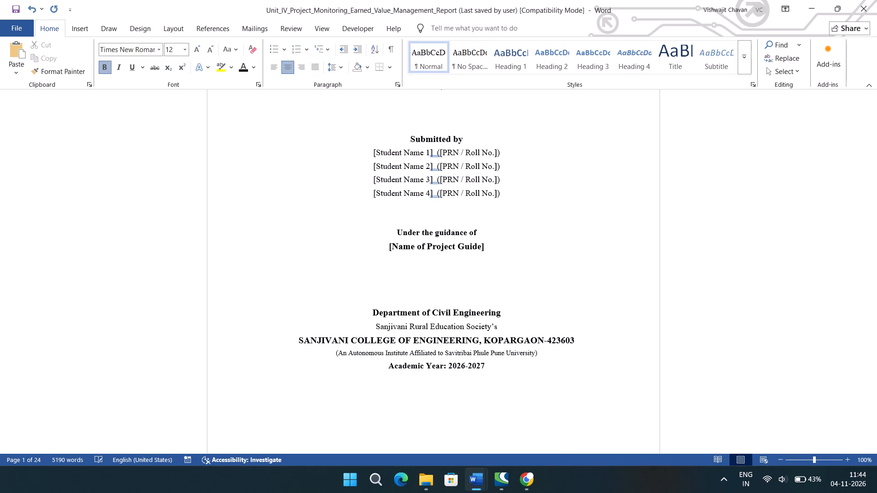
key(Return)
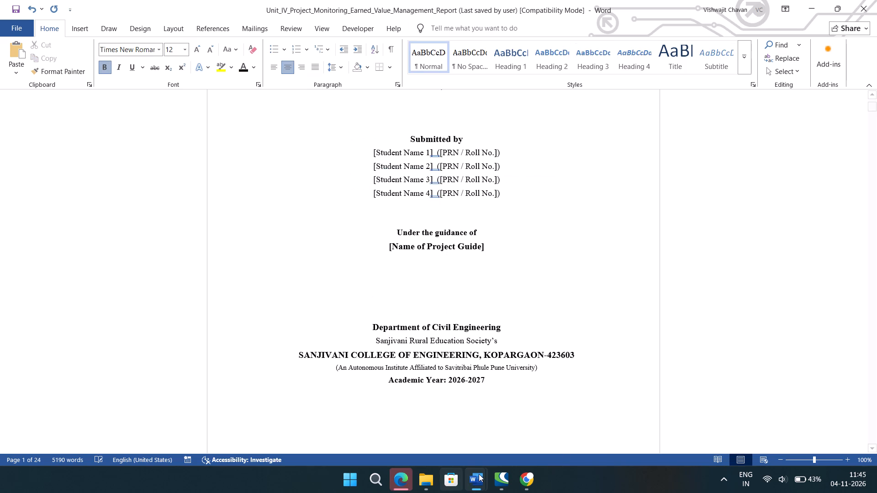
Copy the college logo from the Project Planning and Scheduling cover into the blank space beneath the guide placeholder in the Unit IV report.
click(543, 418)
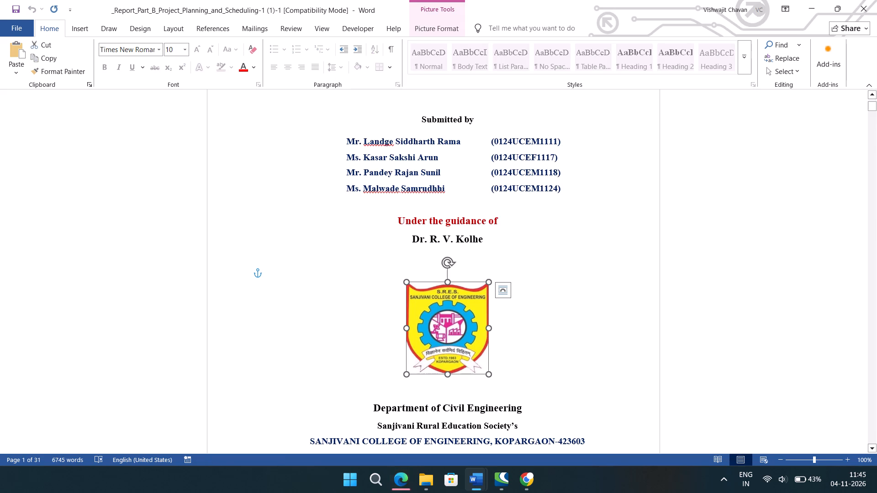
click(454, 345)
key(ctrl+c)
click(458, 434)
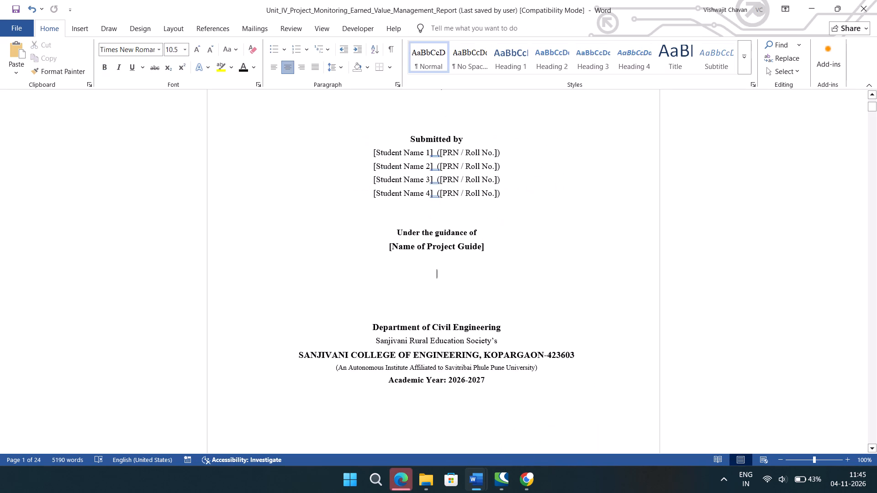
key(ctrl+v)
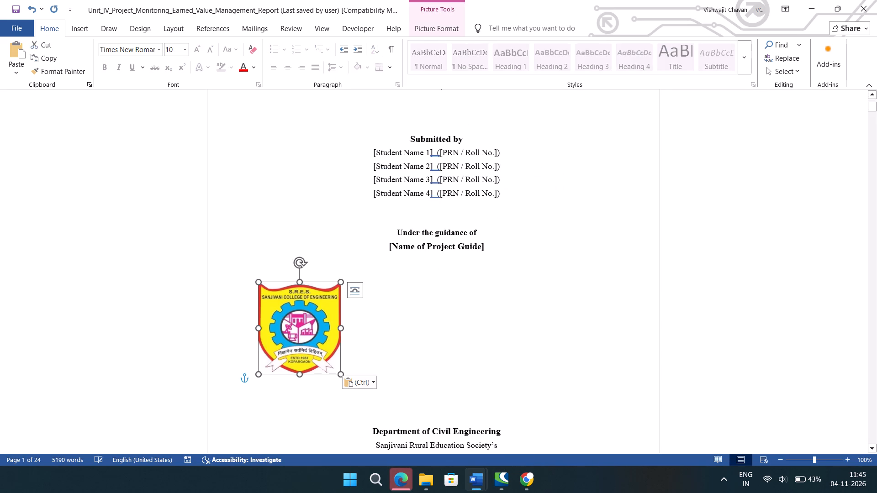
Move the pasted college logo to the horizontal centre of the cover page, between the guide placeholder and the department name.
click(292, 309)
drag(315, 336, 449, 336)
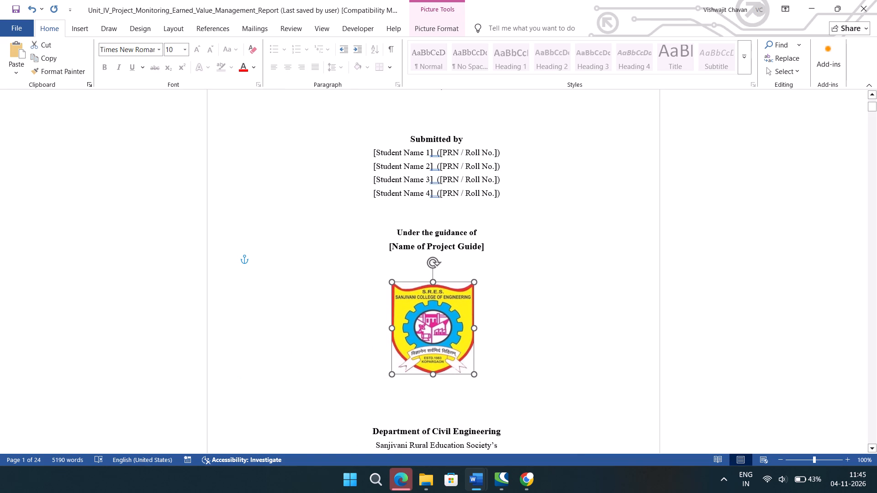
drag(449, 336, 450, 336)
Insert a blank line above the "Project Based Learning Report (Part B)" heading and place the cursor in it.
scroll(524, 345, down, 1)
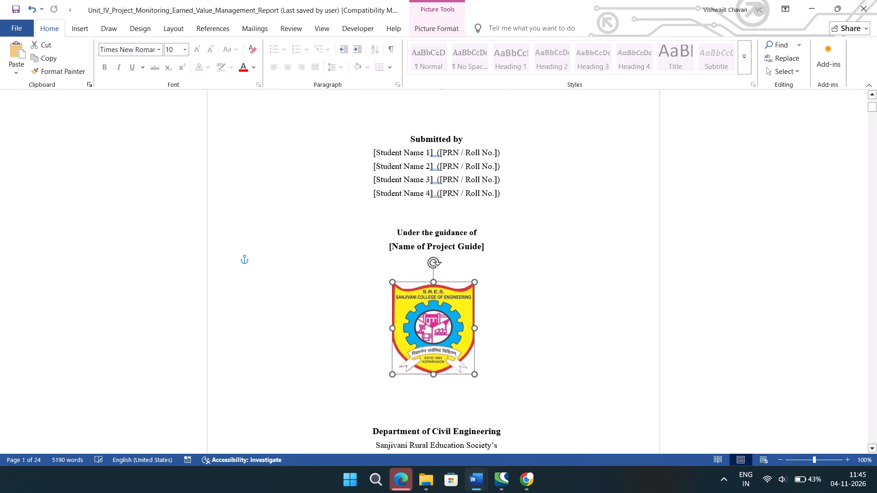
scroll(524, 345, down, 1)
scroll(524, 345, up, 1)
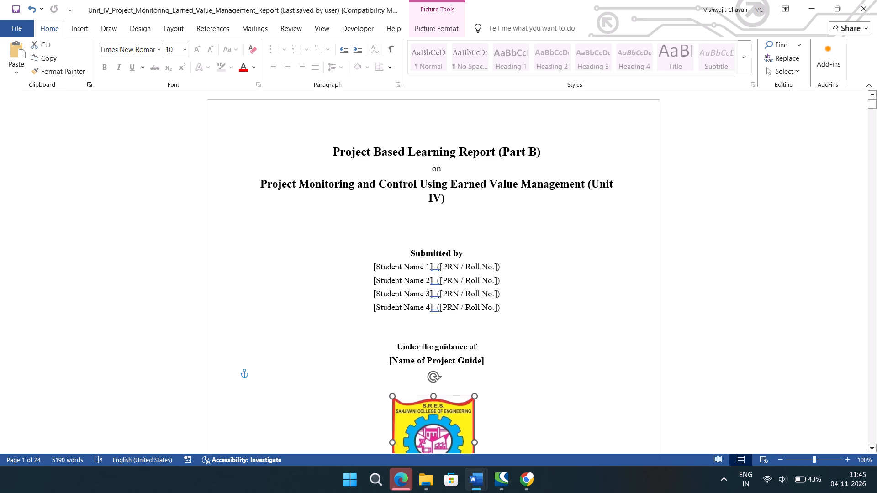
click(441, 133)
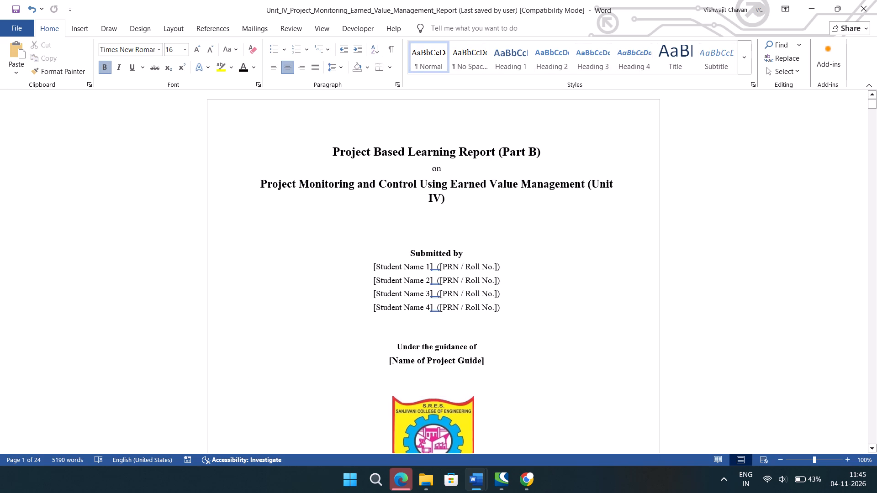
click(332, 152)
key(Return)
key(Up)
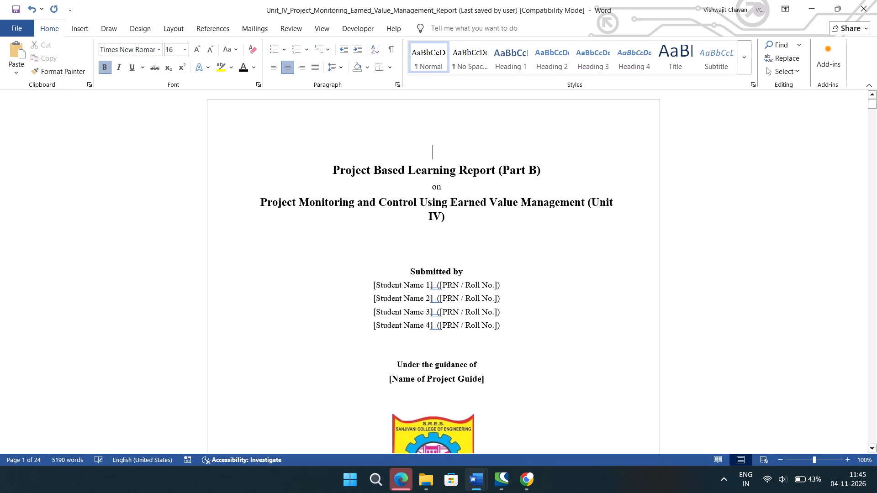
Enter a capital "A" on the blank line above the "Project Based Learning Report (Part B)" heading.
key(shift+a)
Increase the font size of the word "on" between the cover headings to 14.
click(444, 187)
drag(432, 188, 445, 191)
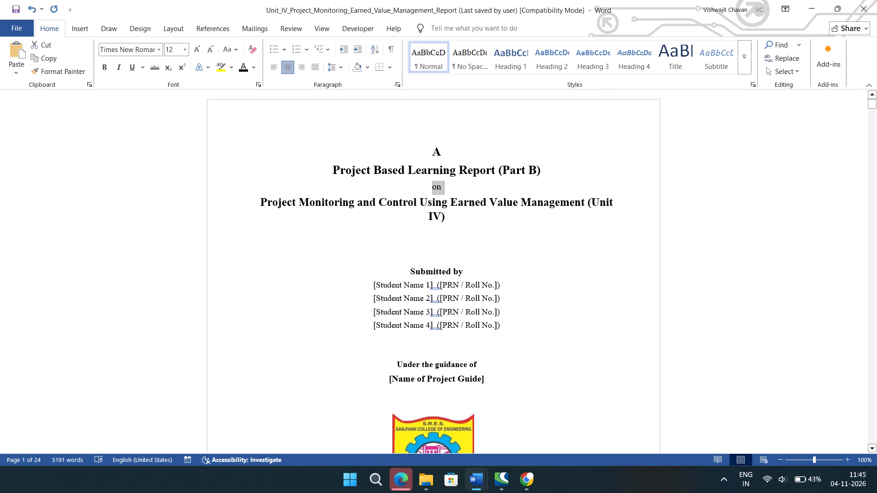
click(200, 47)
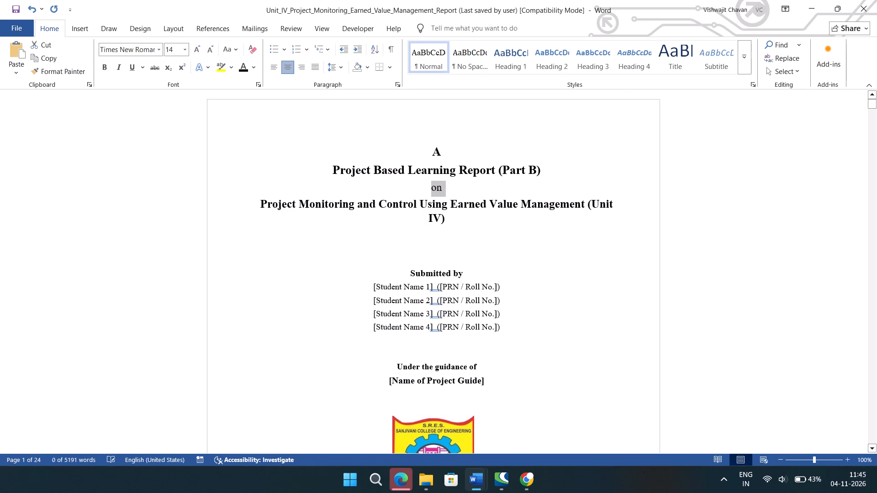
Change the font colour of the "Project Monitoring and Control Using Earned Value Management (Unit IV)" title to the standard Blue.
click(493, 266)
drag(259, 201, 450, 222)
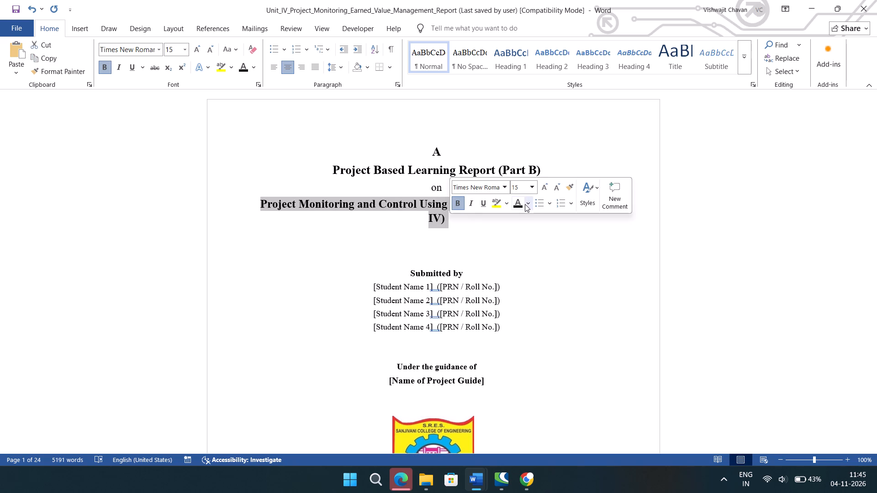
click(525, 204)
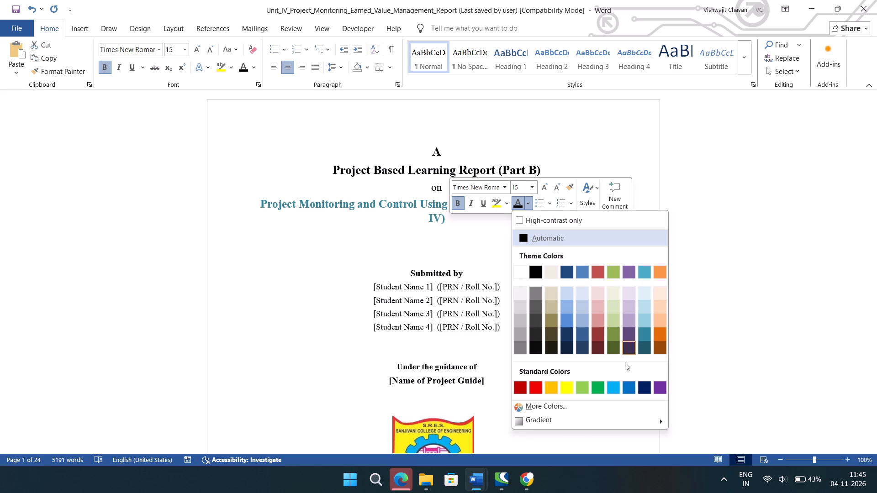
click(625, 386)
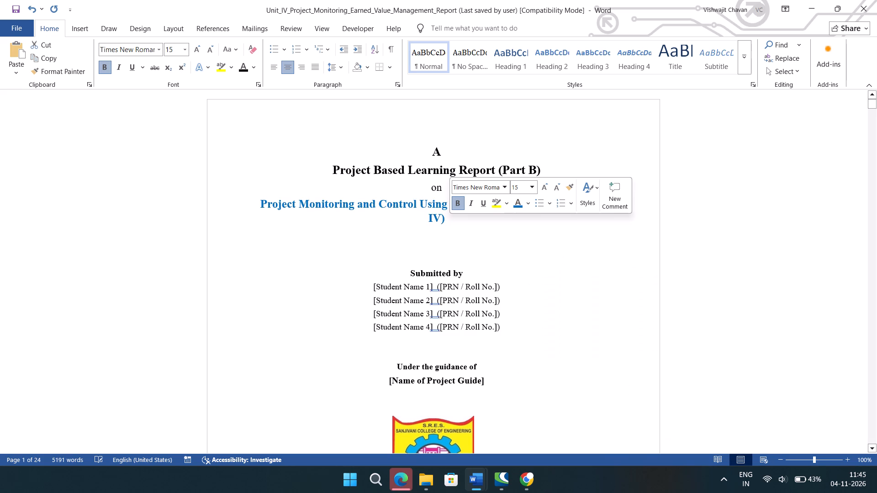
click(487, 336)
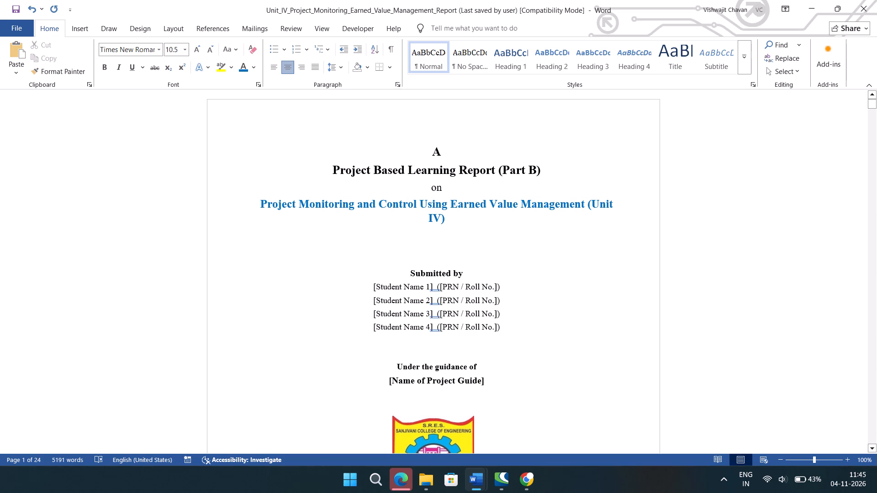
Delete the word "Unit" from the parentheses in the blue report title, keeping "IV".
click(613, 205)
key(BackSpace)
key(BackSpace)
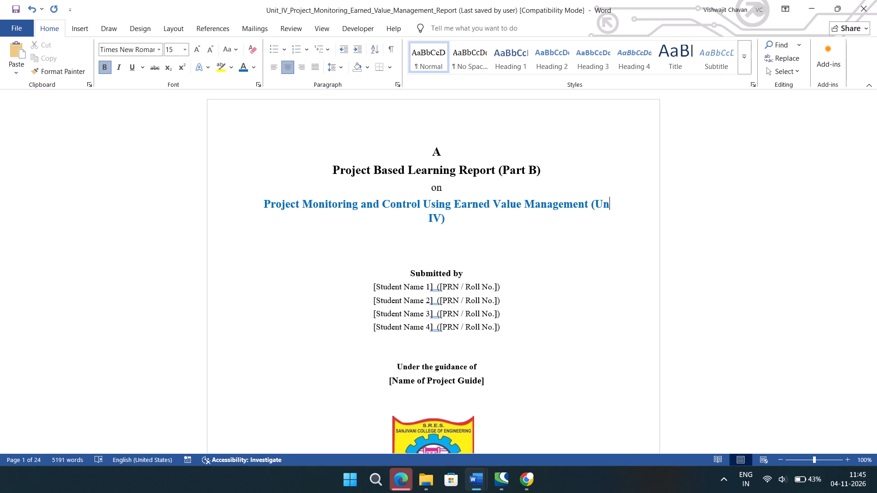
key(BackSpace)
key(BackSpace)
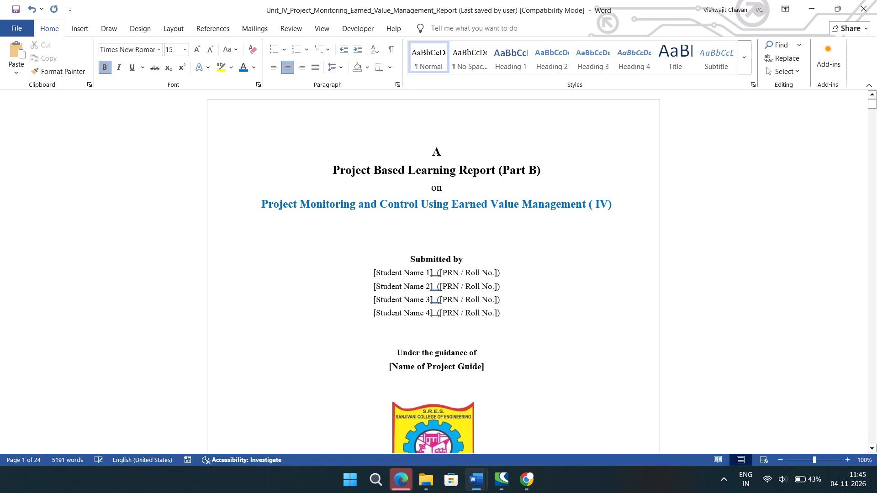
scroll(476, 294, down, 1)
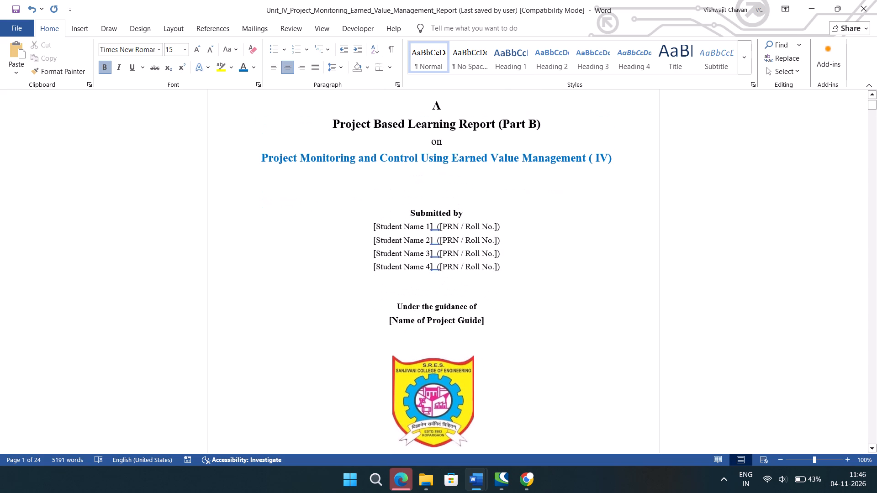
scroll(438, 198, up, 1)
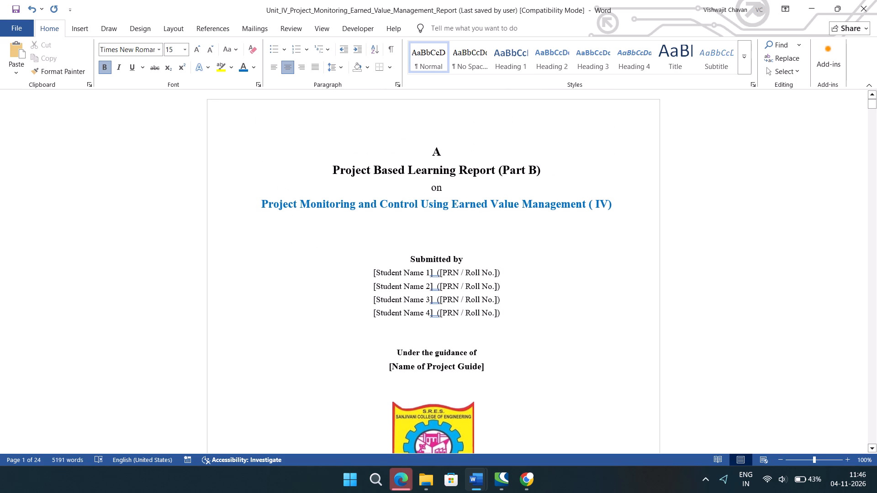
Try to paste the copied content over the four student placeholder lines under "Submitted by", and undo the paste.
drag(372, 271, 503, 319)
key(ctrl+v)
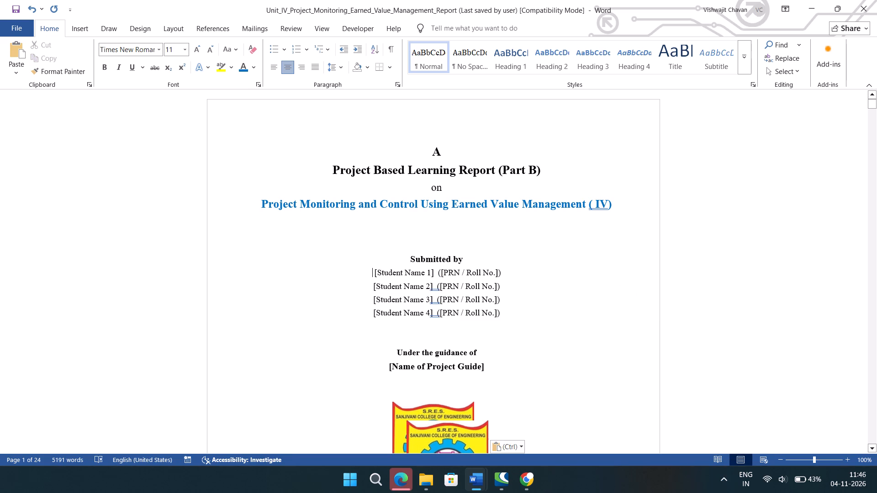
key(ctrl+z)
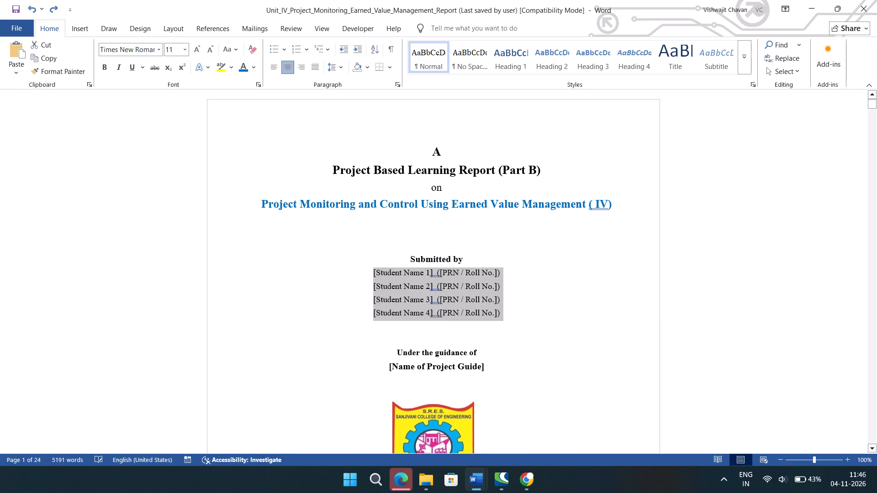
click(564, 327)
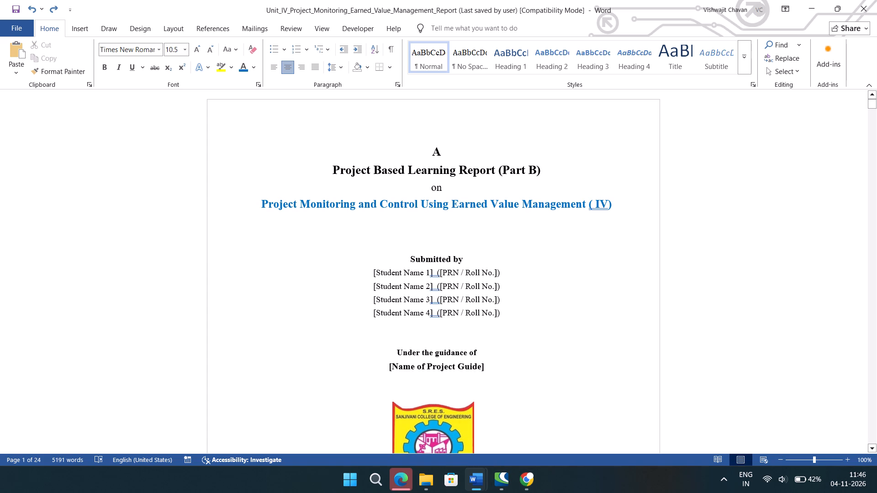
Replace the "[Student Name 1]" placeholder under "Submitted by" with the first student's name, prefixed with "Ms.".
drag(432, 272, 412, 273)
drag(412, 273, 374, 272)
drag(374, 272, 374, 272)
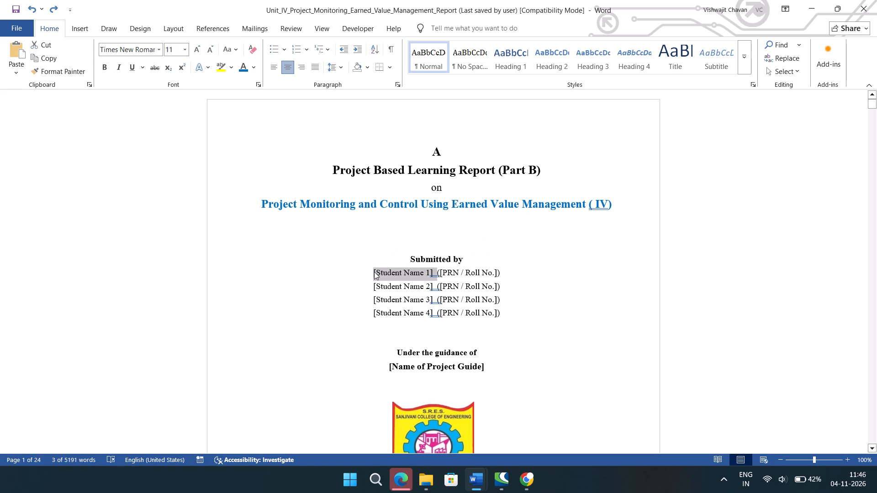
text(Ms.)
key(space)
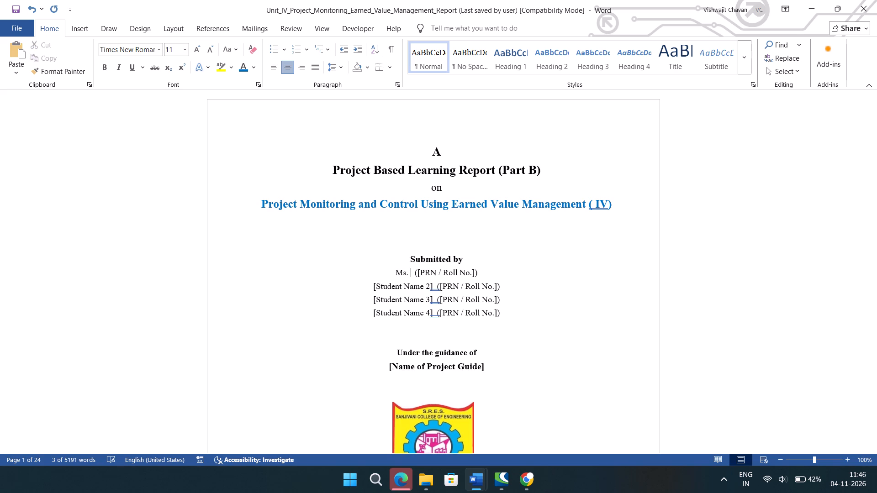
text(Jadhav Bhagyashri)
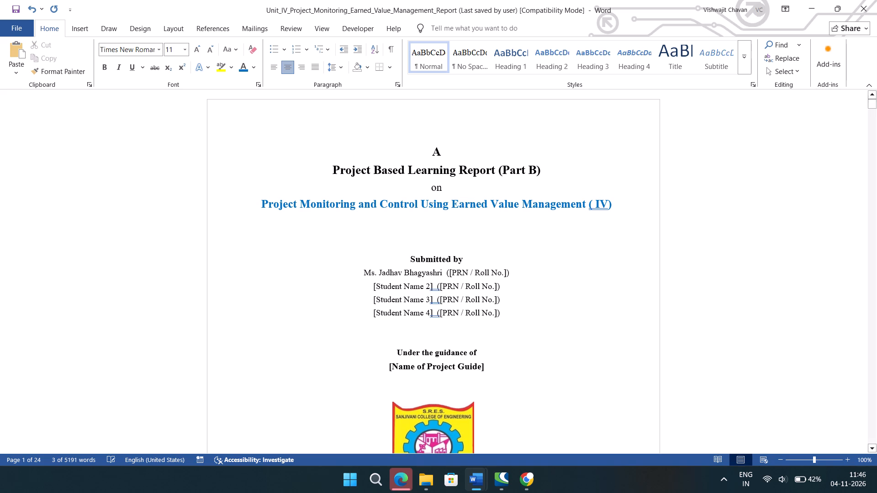
Replace the "[PRN / Roll No.]" placeholder inside the first student's parentheses with that student's PRN.
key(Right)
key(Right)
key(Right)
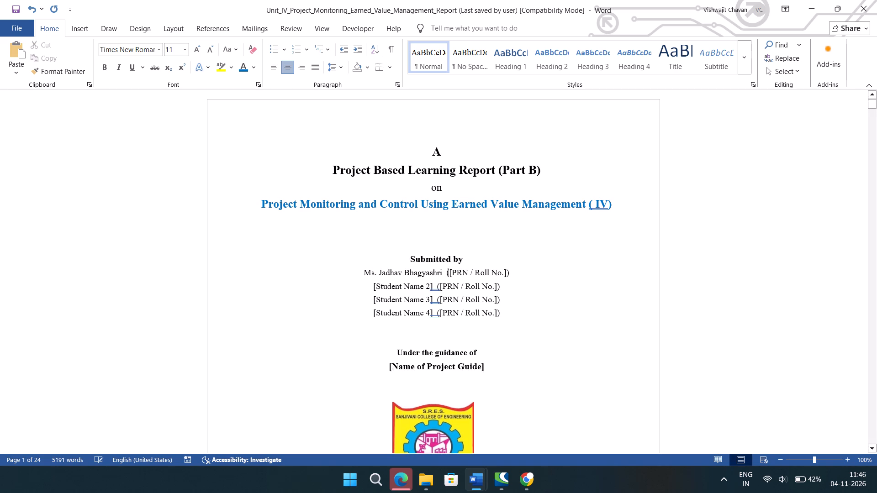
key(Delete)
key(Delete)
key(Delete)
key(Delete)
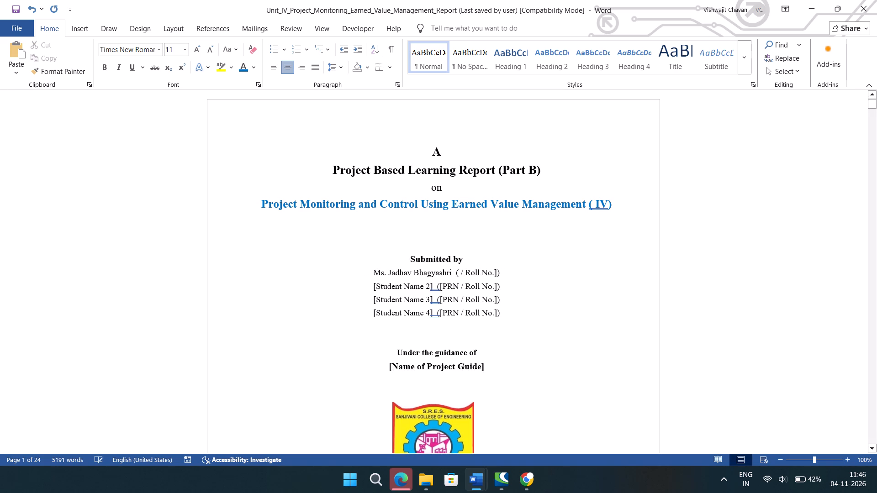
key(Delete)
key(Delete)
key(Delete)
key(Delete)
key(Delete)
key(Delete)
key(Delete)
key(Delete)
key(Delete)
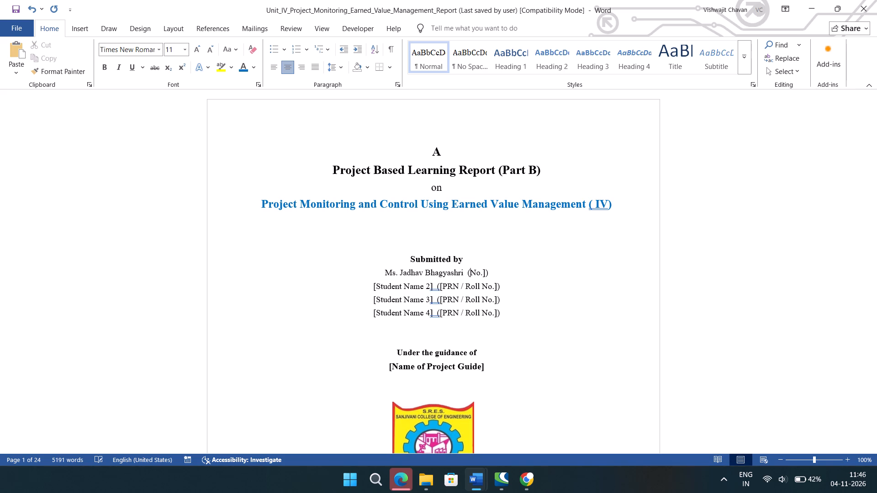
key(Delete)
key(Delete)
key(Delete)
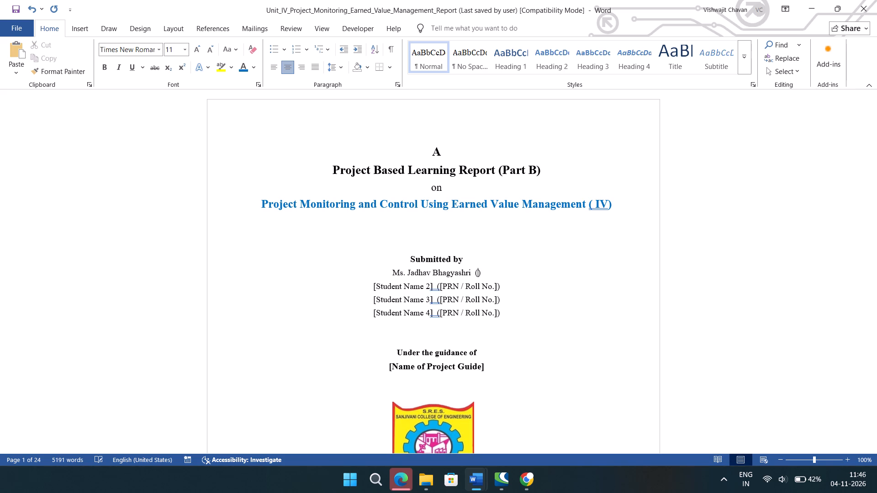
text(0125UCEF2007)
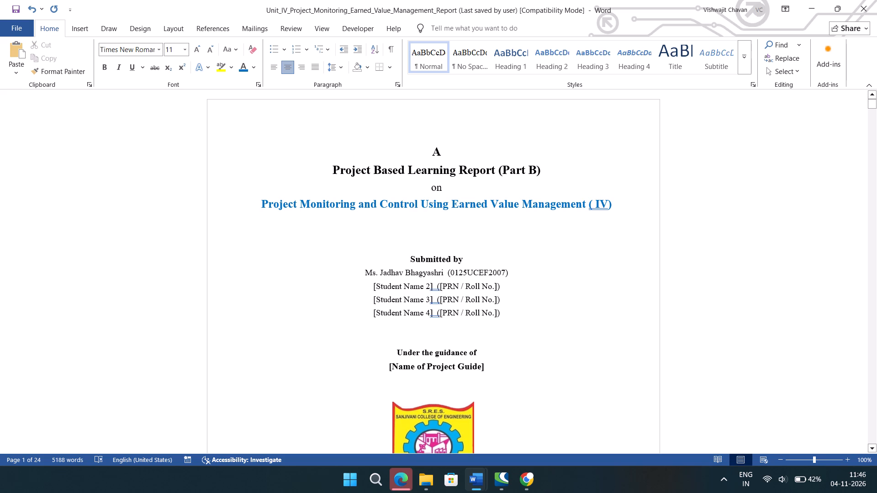
Replace the "[Student Name 2]" placeholder under "Submitted by" with the second student's name, prefixed with "Ms.".
drag(433, 288, 376, 289)
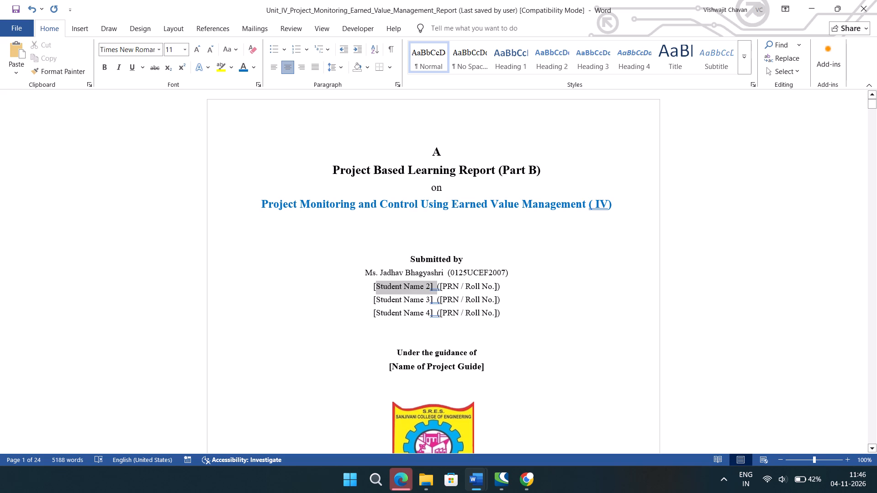
drag(376, 289, 372, 288)
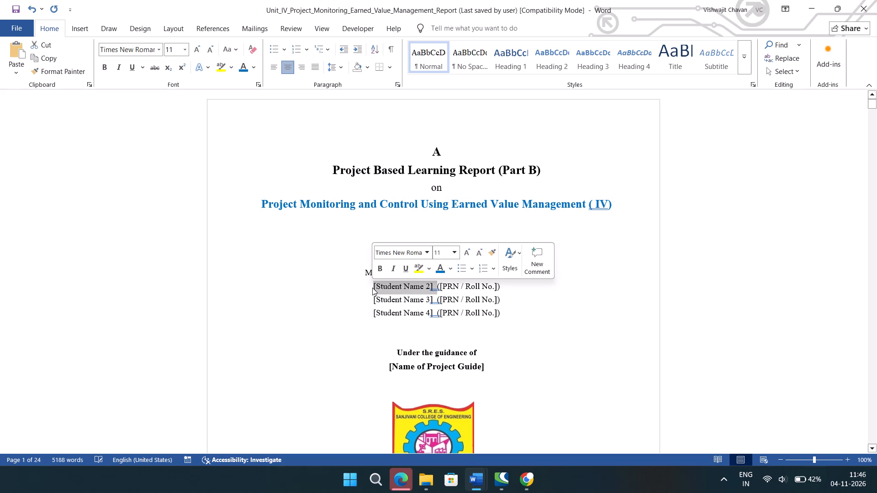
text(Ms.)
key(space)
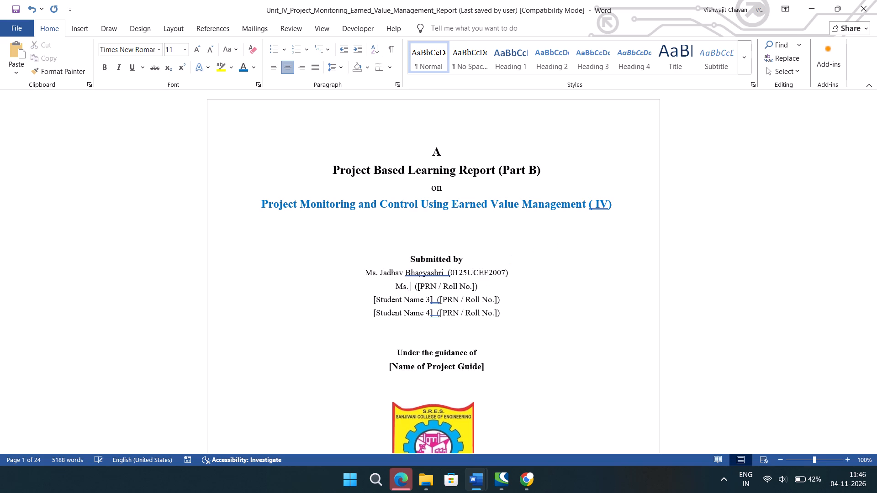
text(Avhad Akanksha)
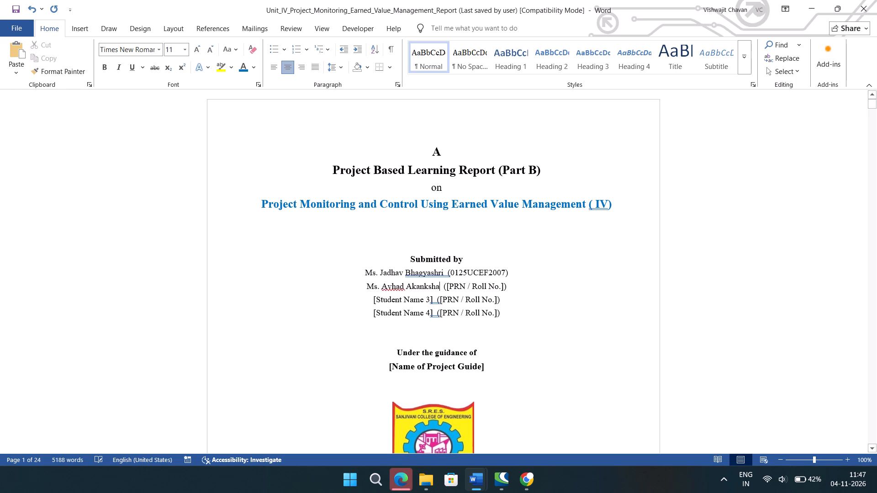
Replace the "[PRN / Roll No.]" placeholder inside the second student's parentheses with that student's PRN, using capital letters.
click(446, 287)
key(Delete)
key(Delete)
key(Delete)
key(Delete)
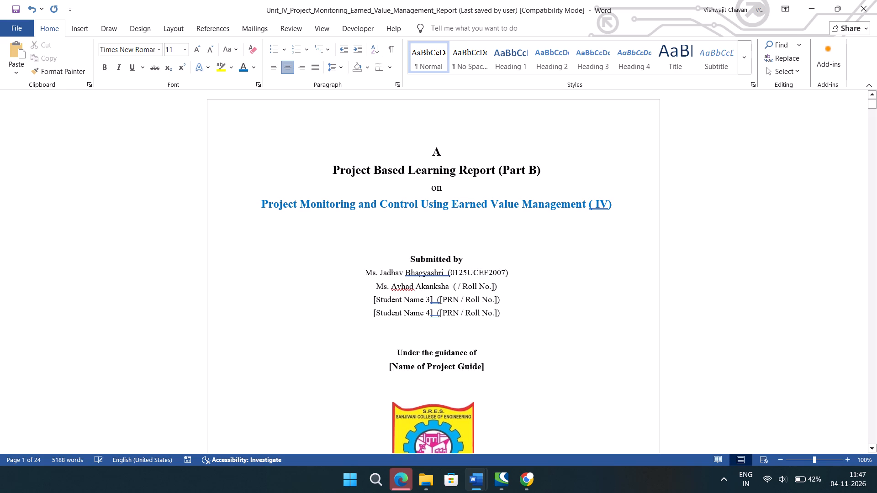
key(Delete)
key(Delete)
key(Delete)
key(Delete)
key(Delete)
key(Delete)
key(Delete)
key(Delete)
key(Delete)
key(Delete)
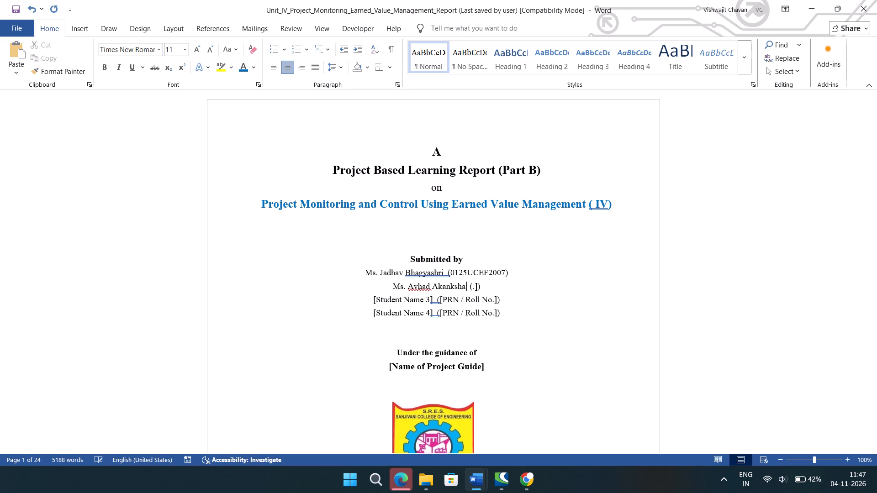
key(Delete)
key(Delete)
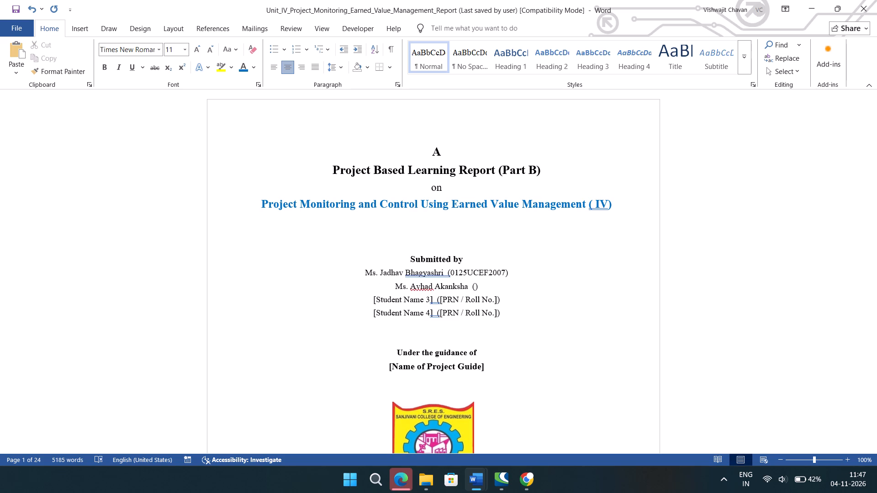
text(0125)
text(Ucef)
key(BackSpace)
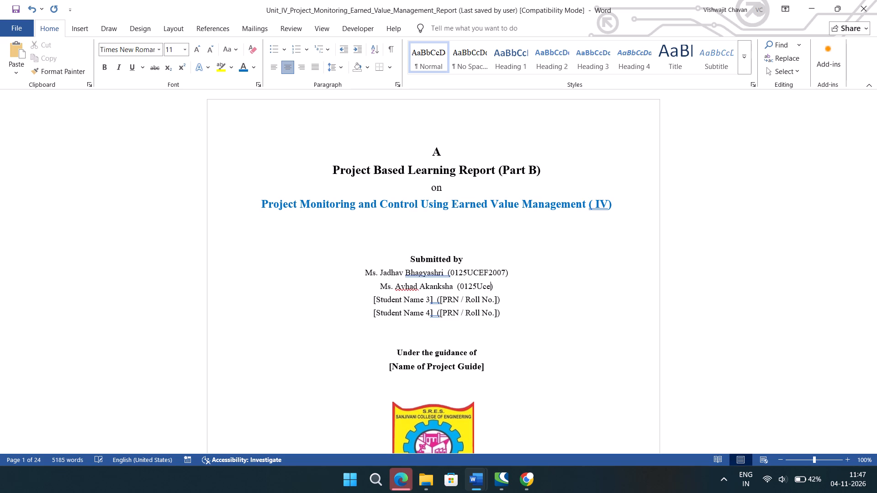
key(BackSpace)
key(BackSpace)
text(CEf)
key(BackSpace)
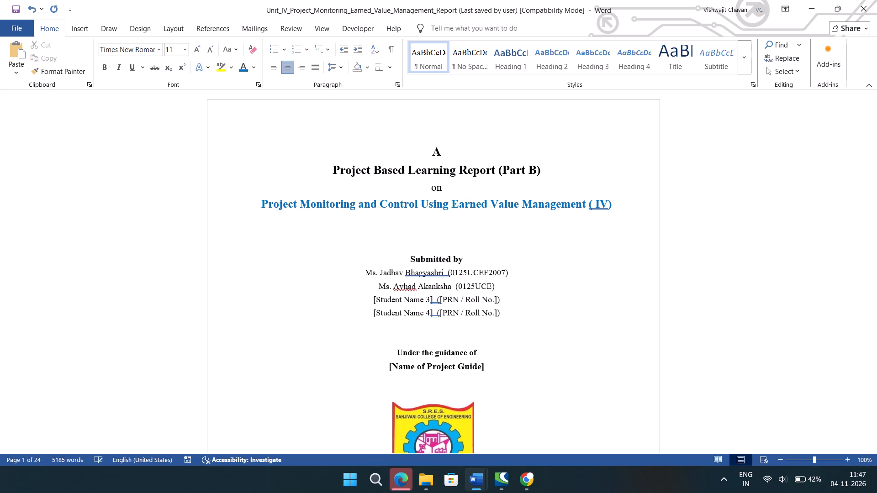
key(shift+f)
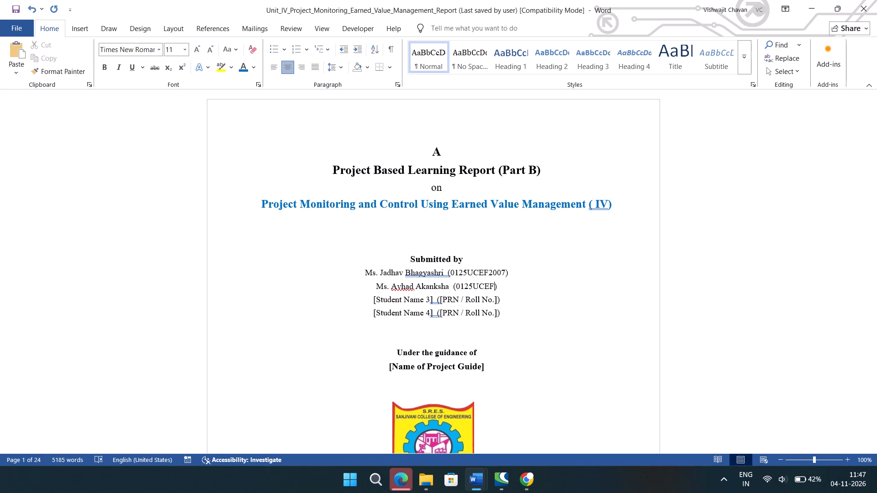
Continue entering the second student's PRN / roll number in the parentheses after the student's name.
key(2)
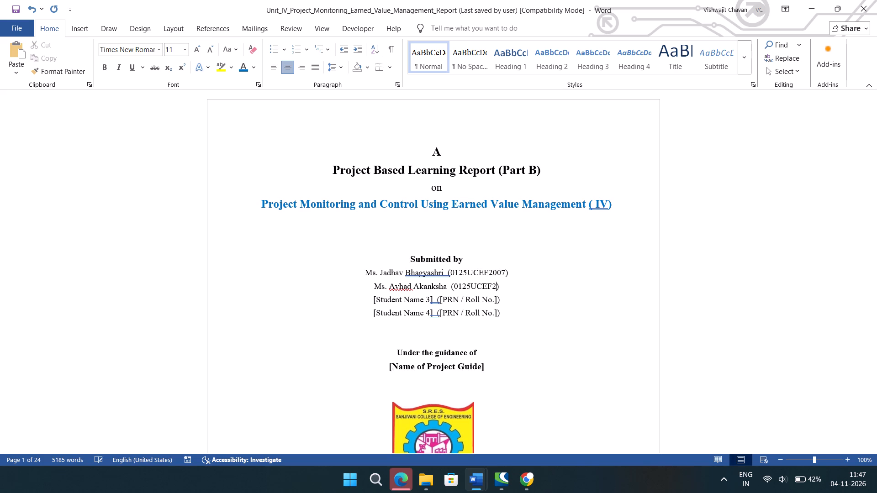
Continue entering the second student's PRN / roll number in the parentheses after the student's name.
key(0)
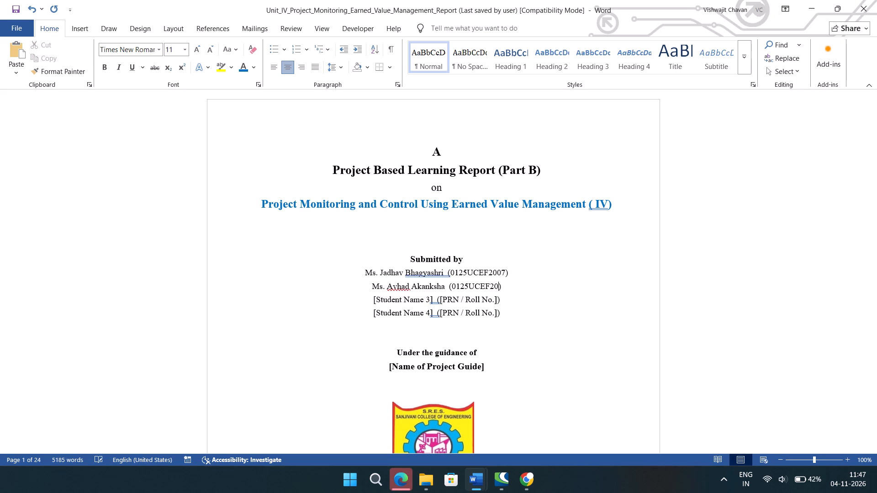
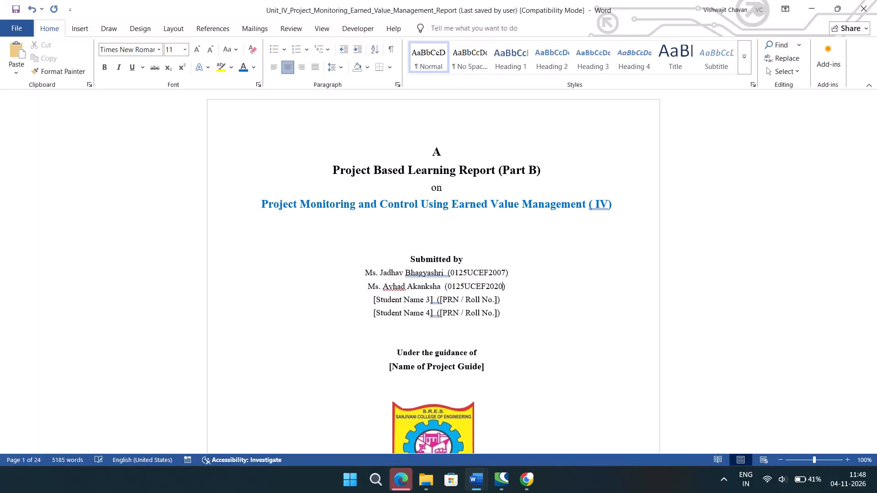
Left-align the second student's line under "Submitted by" and indent it with tabs and spaces until its start roughly matches the line above.
click(368, 287)
key(BackSpace)
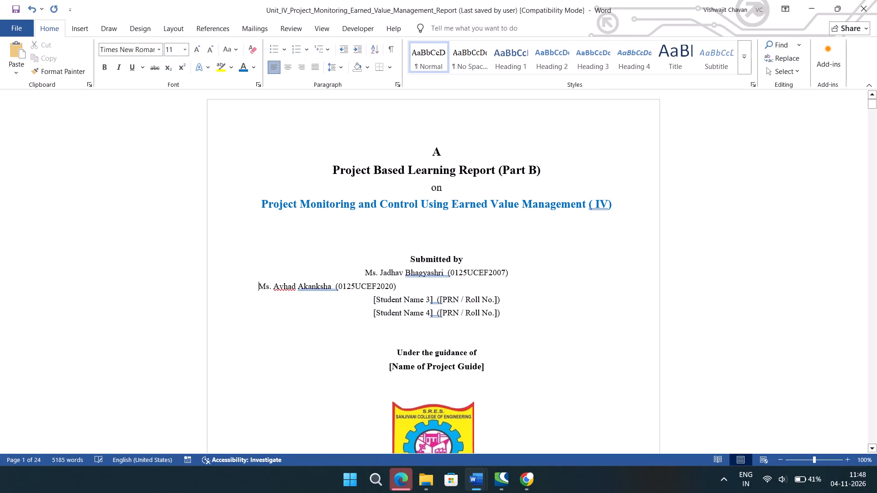
key(Tab)
key(Tab)
key(Tab)
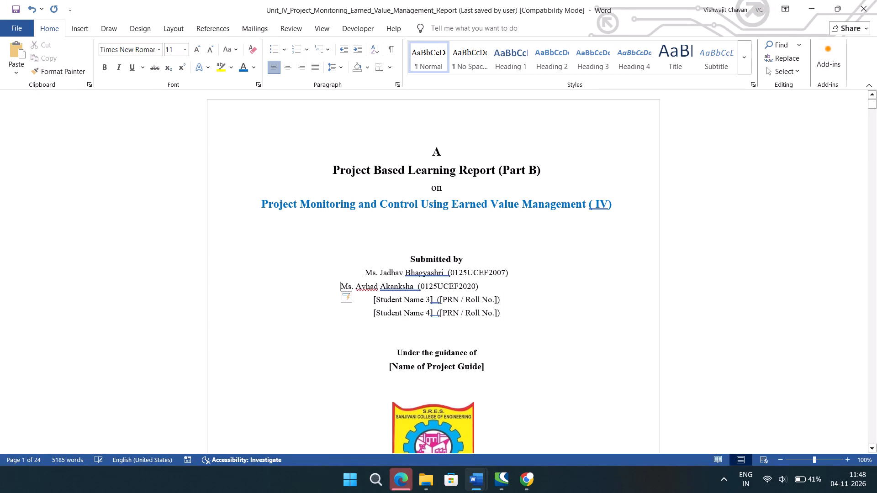
key(Tab)
key(BackSpace)
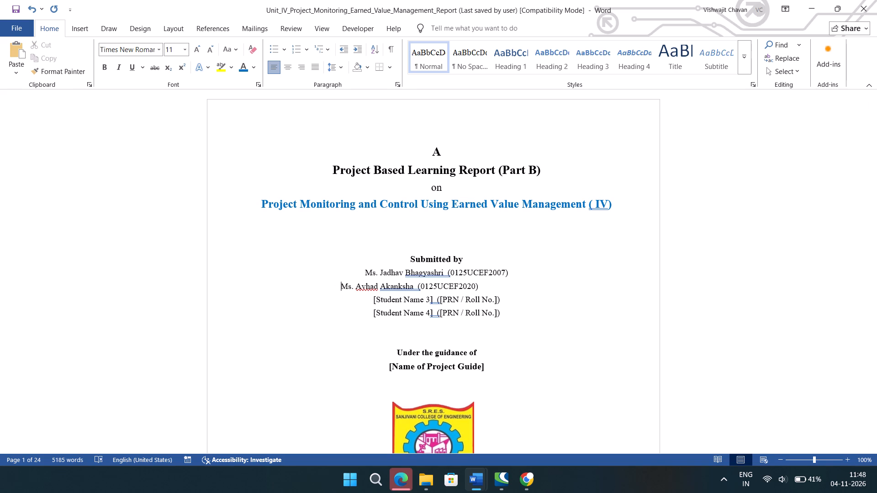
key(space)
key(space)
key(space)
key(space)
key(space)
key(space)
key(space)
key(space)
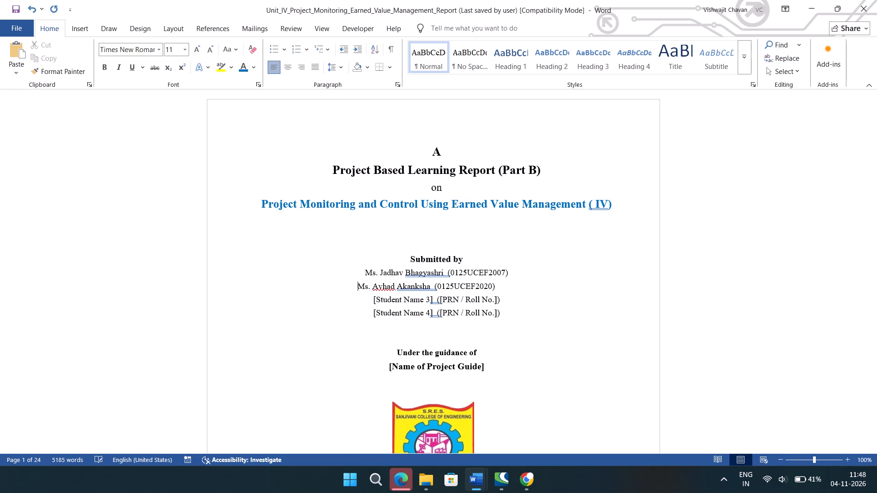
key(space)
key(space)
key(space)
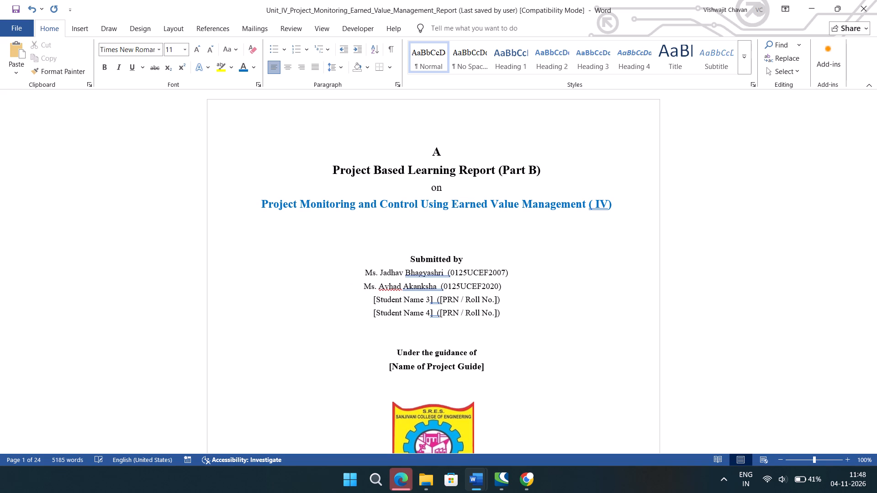
Replace the "[Student Name 3]" placeholder with the third student's name, prefixed with "Ms.".
drag(433, 299, 432, 299)
drag(432, 299, 364, 300)
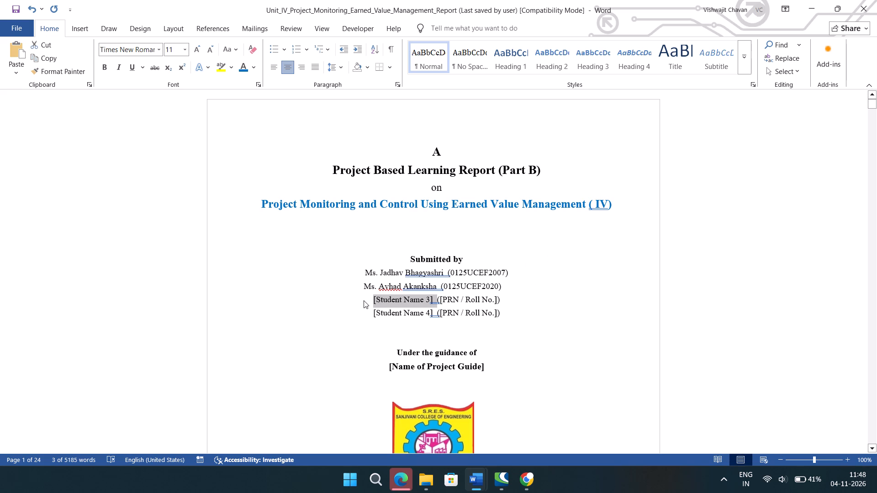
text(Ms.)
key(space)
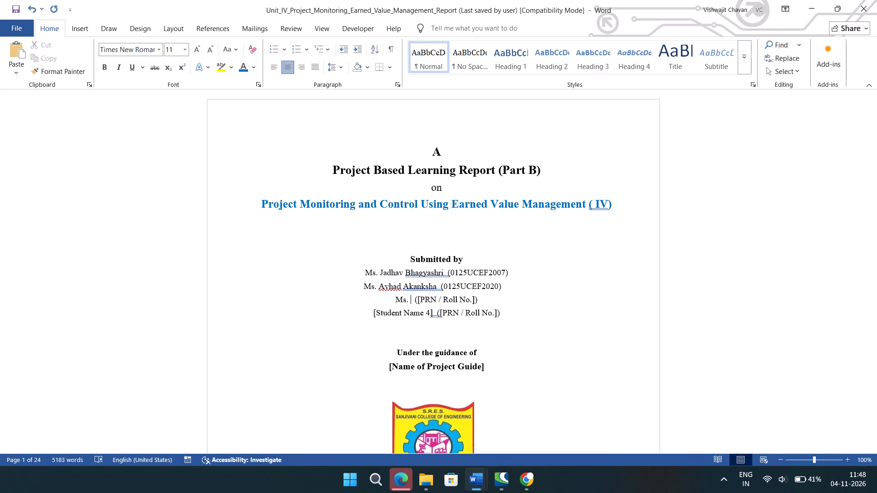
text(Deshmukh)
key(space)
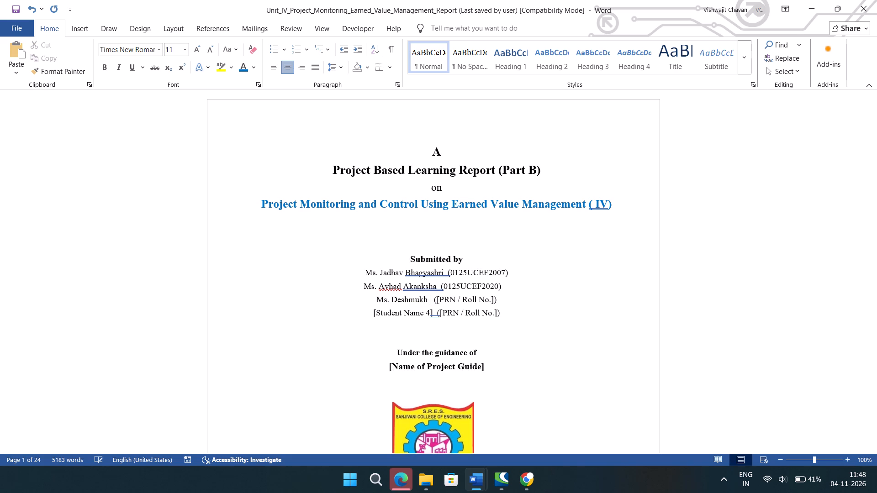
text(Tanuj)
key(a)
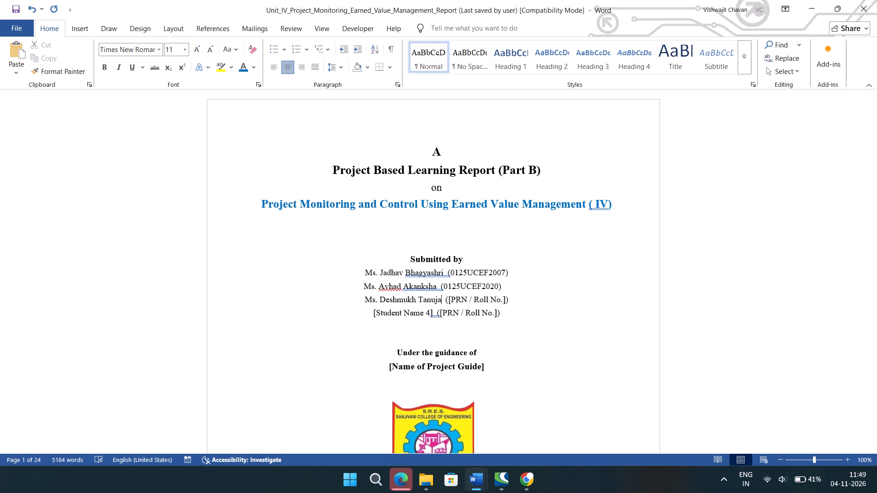
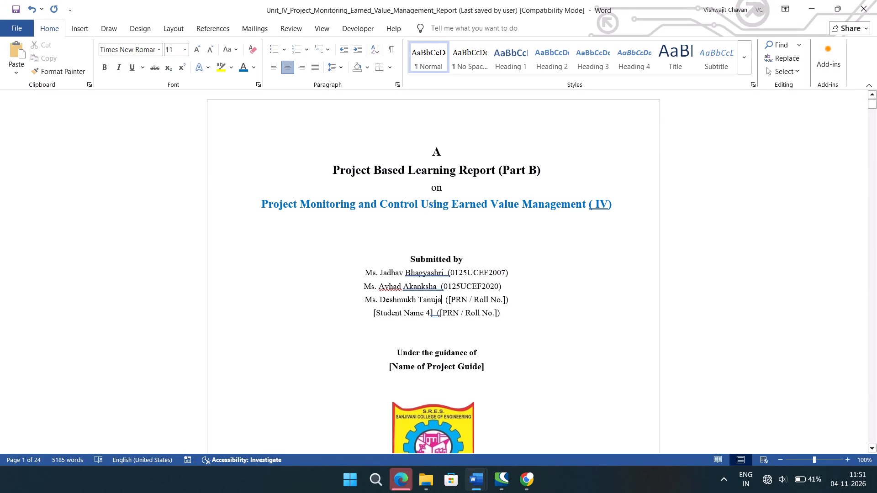
Replace the "[Student Name 4]" placeholder under "Submitted by" with the fourth student's name, prefixed with "Ms.".
drag(432, 314, 395, 315)
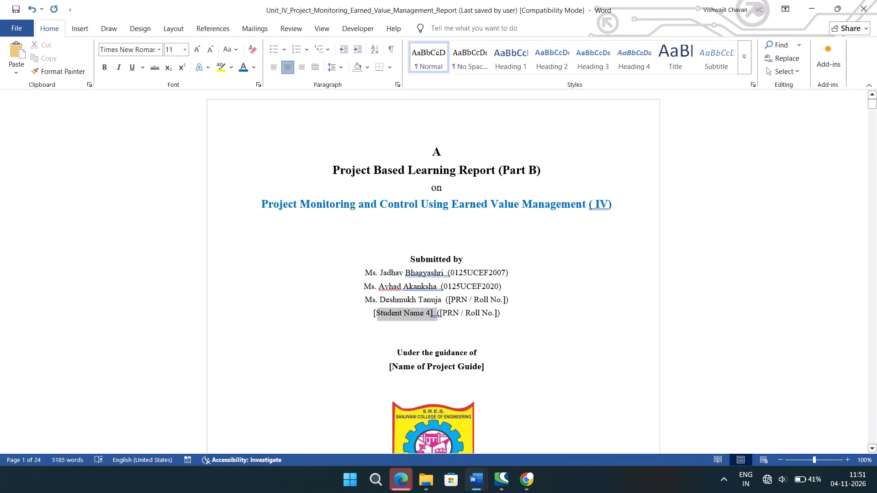
drag(395, 315, 374, 316)
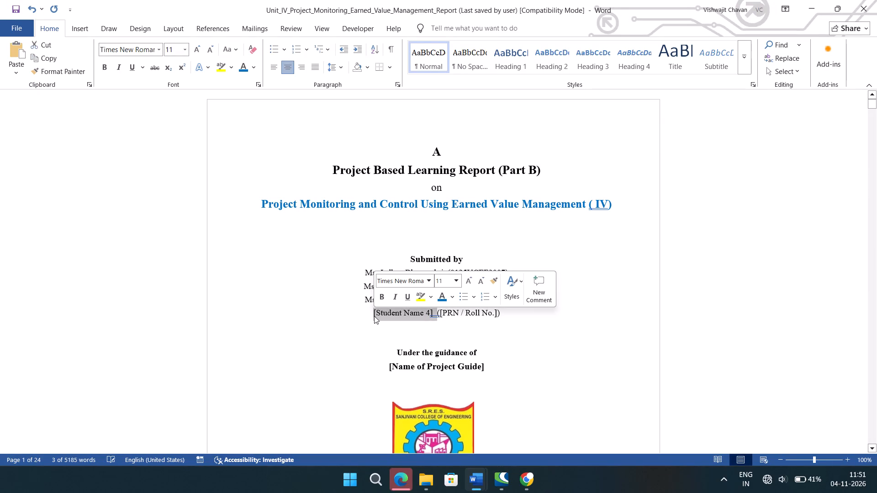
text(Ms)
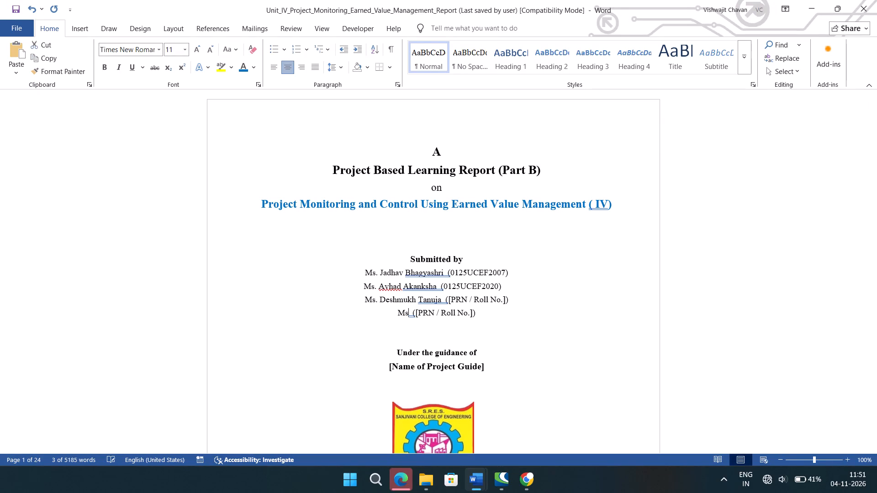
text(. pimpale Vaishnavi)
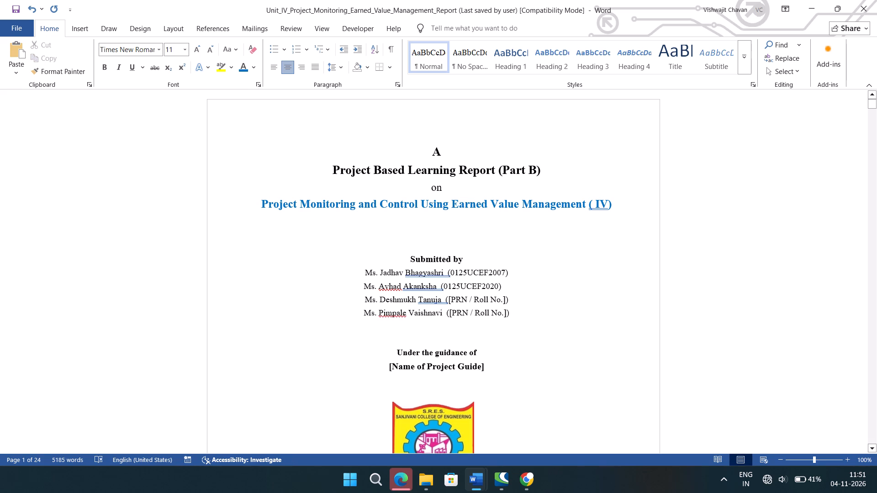
Replace the third student's "[PRN / Roll No.]" placeholder with that student's PRN, keeping it enclosed in parentheses.
drag(504, 300, 462, 303)
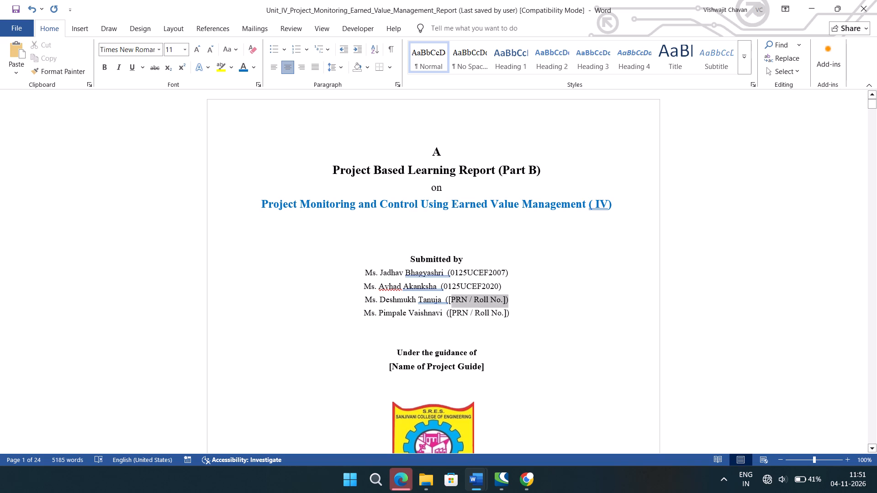
drag(462, 303, 453, 301)
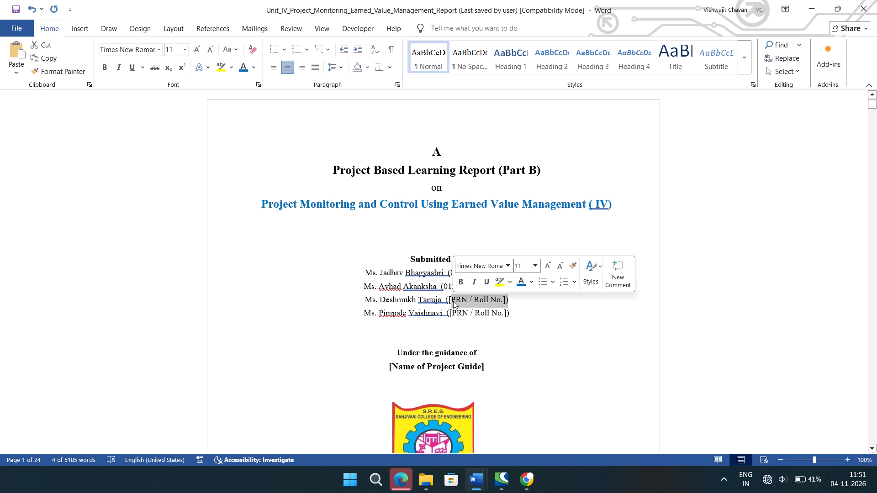
click(507, 297)
drag(504, 297, 461, 299)
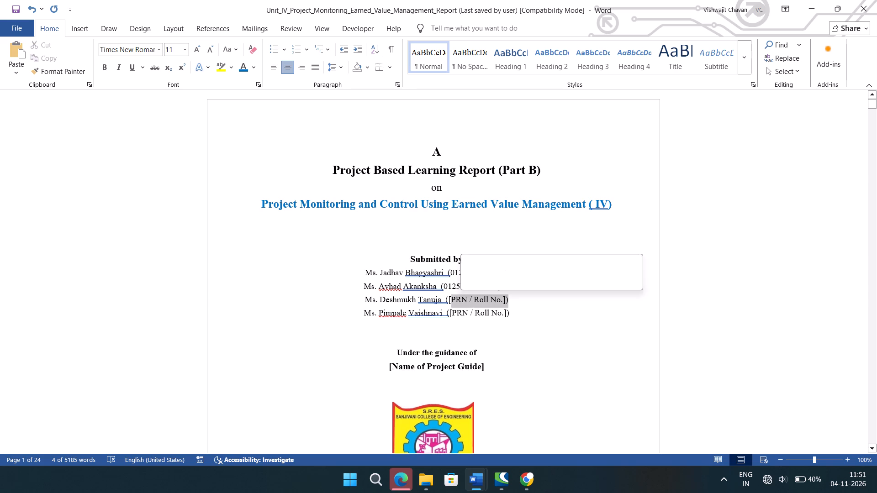
key(BackSpace)
key(BackSpace)
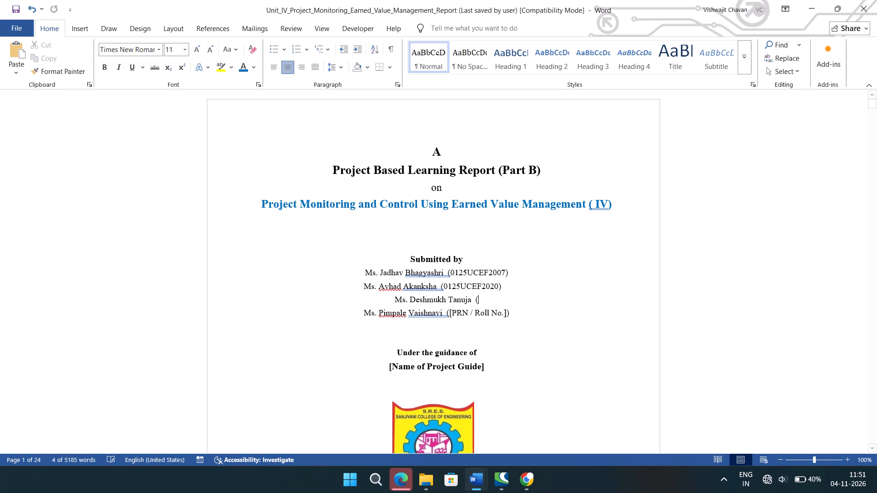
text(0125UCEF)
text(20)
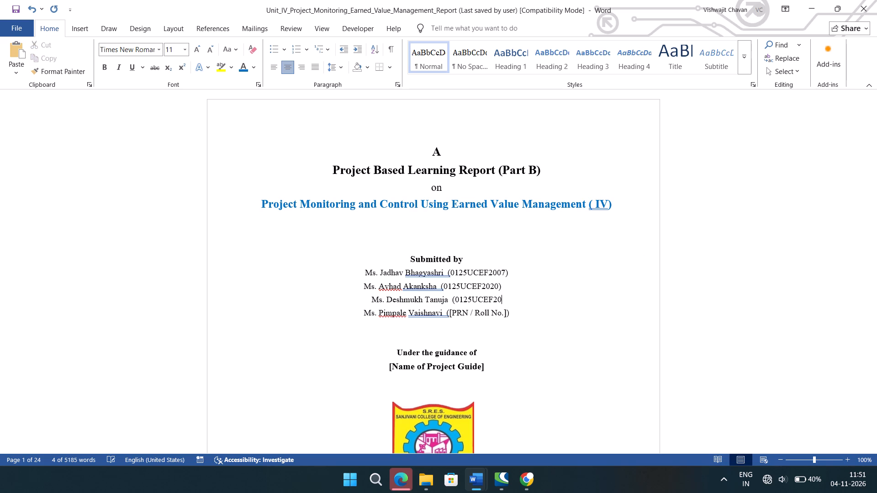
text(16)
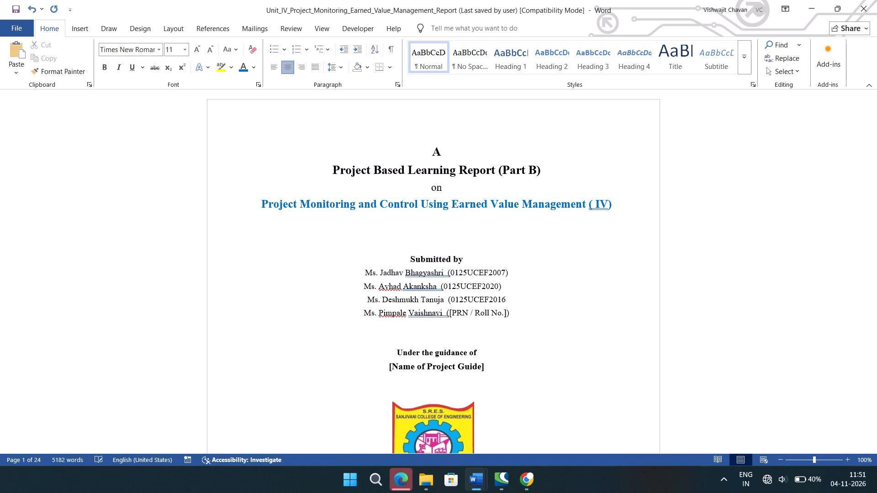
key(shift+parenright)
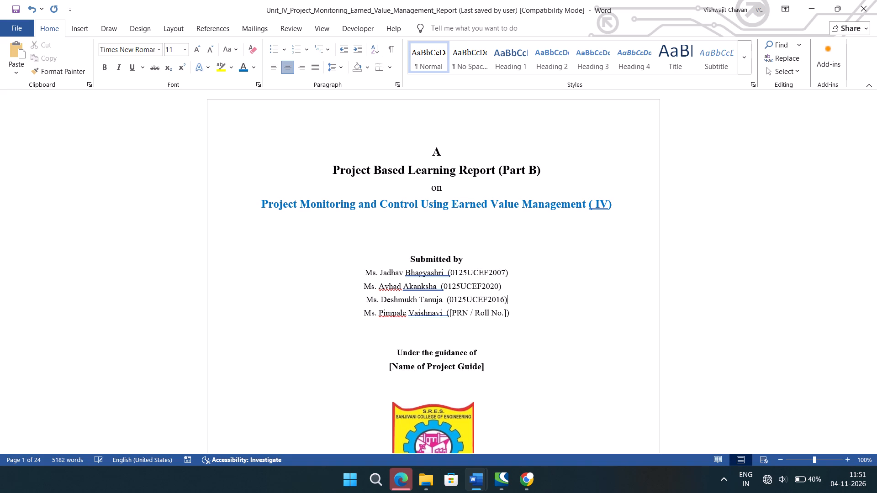
Replace the fourth student's "[PRN / Roll No.]" placeholder inside the parentheses with that student's PRN.
click(504, 314)
key(Right)
key(BackSpace)
key(BackSpace)
key(BackSpace)
key(BackSpace)
key(BackSpace)
key(BackSpace)
key(BackSpace)
key(BackSpace)
key(BackSpace)
key(BackSpace)
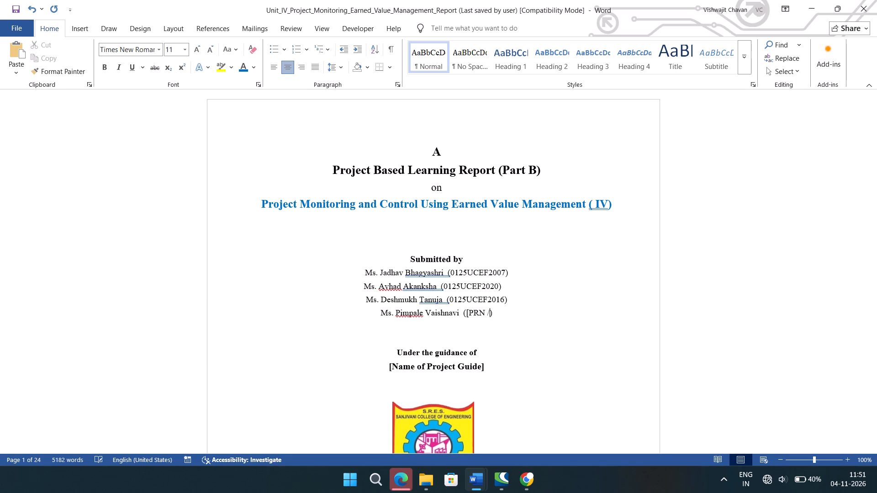
key(BackSpace)
key(BackSpace)
key(BackSpace)
key(BackSpace)
key(BackSpace)
key(BackSpace)
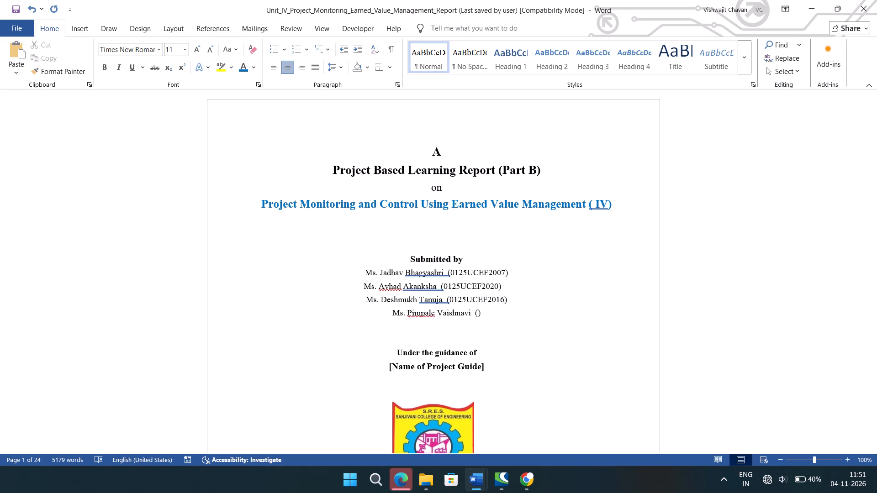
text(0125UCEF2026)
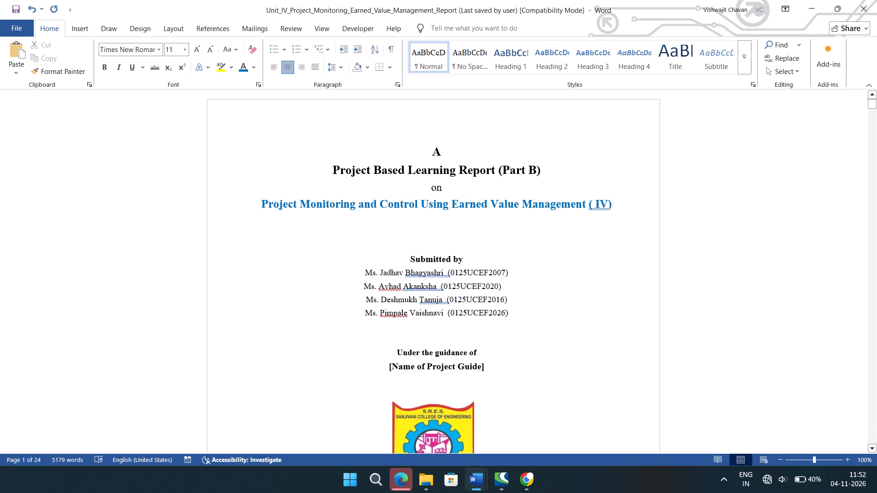
Swap the last two digits of the third and fourth students' PRNs under "Submitted by".
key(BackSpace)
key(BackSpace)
text(16)
key(Up)
key(BackSpace)
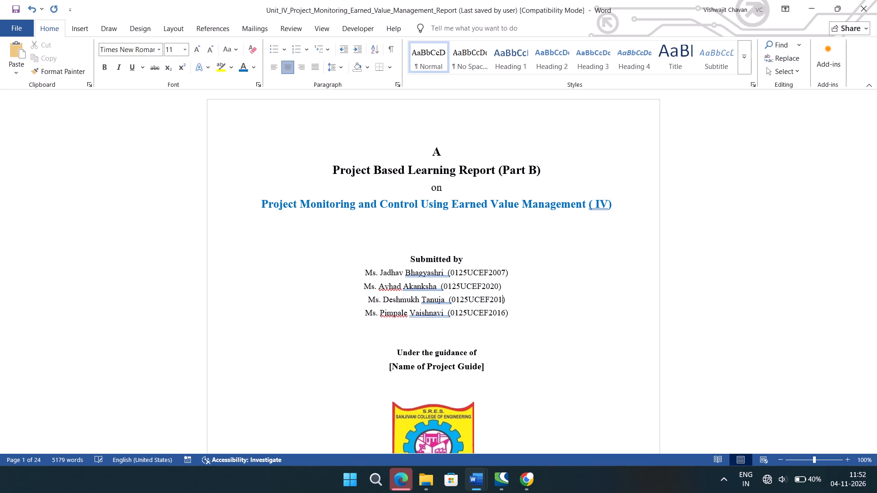
key(BackSpace)
text(26)
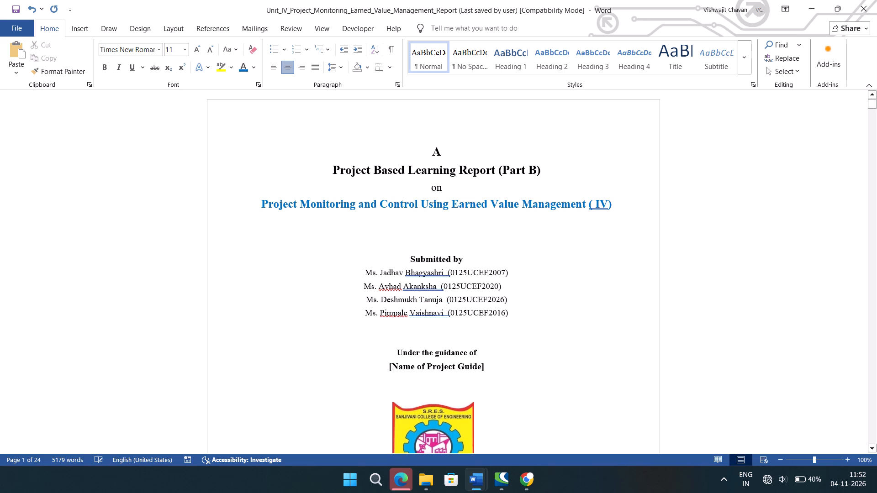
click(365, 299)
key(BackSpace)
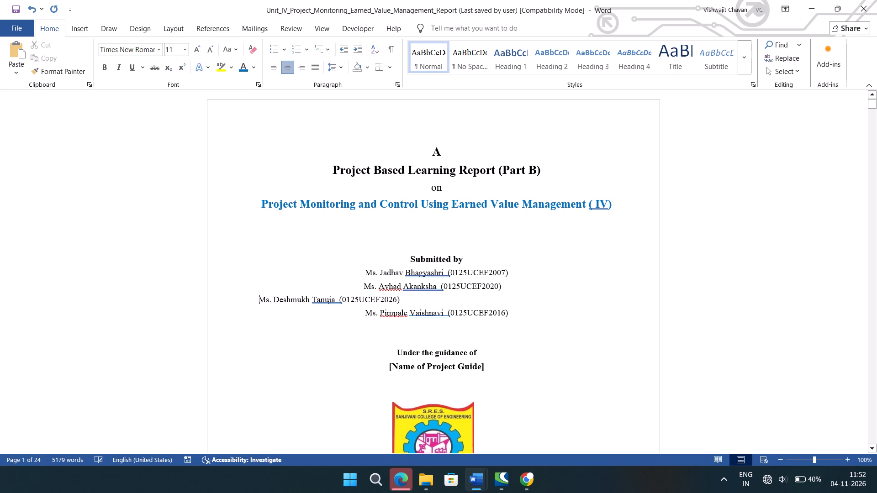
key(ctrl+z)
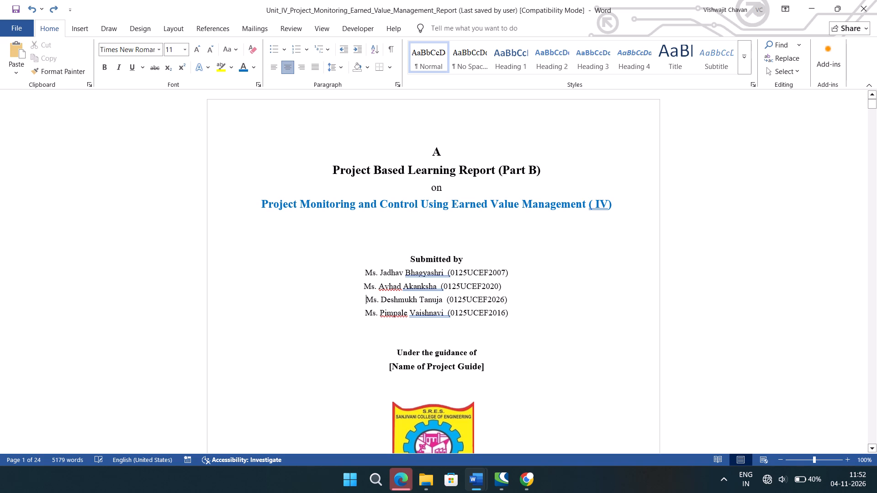
Widen the gap between name and PRN with extra spaces in the first and second student lines so the PRNs line up.
click(440, 285)
key(space)
key(space)
key(space)
key(space)
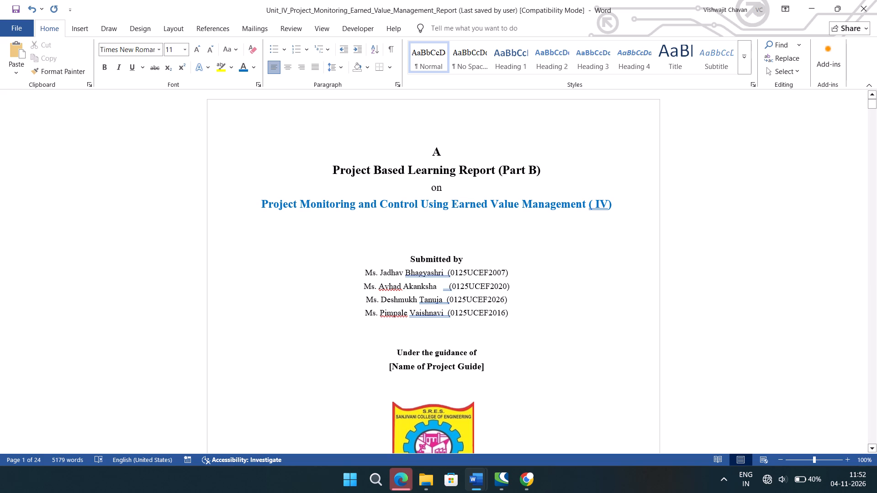
click(446, 272)
key(space)
key(space)
key(space)
key(space)
key(space)
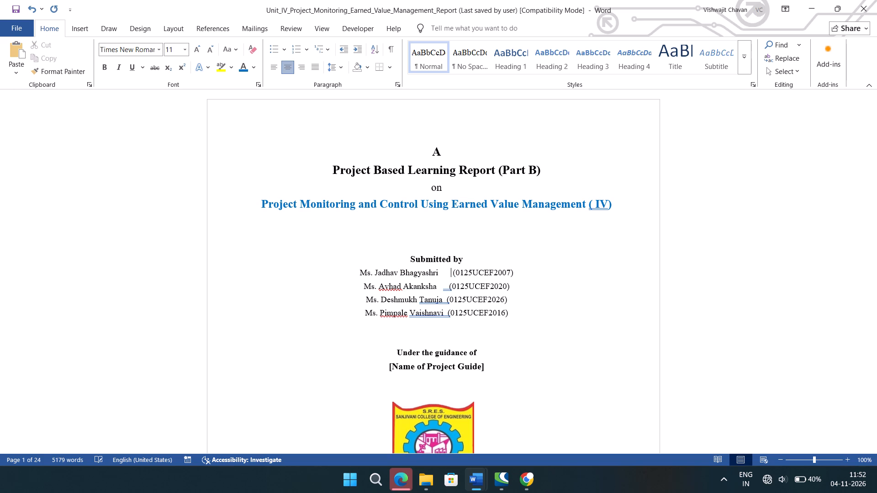
click(447, 289)
key(space)
key(space)
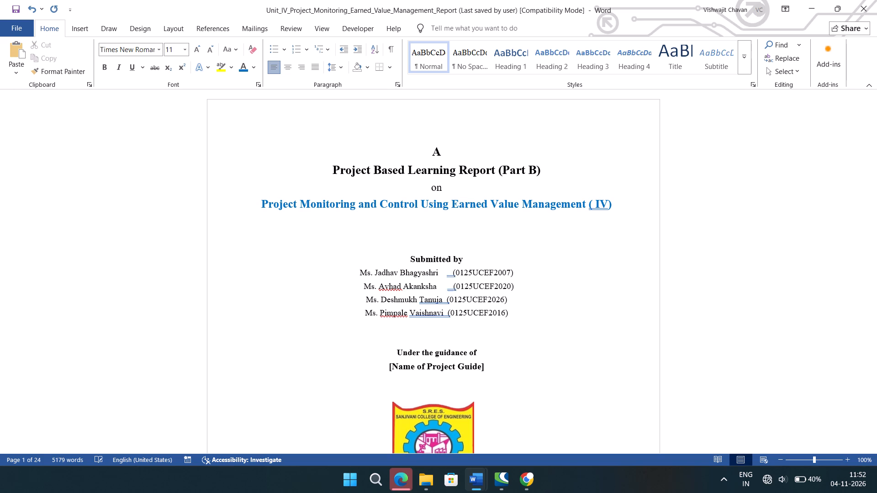
Add spaces between name and PRN in the third and fourth student lines to line them up with the PRNs above.
click(445, 299)
key(space)
key(space)
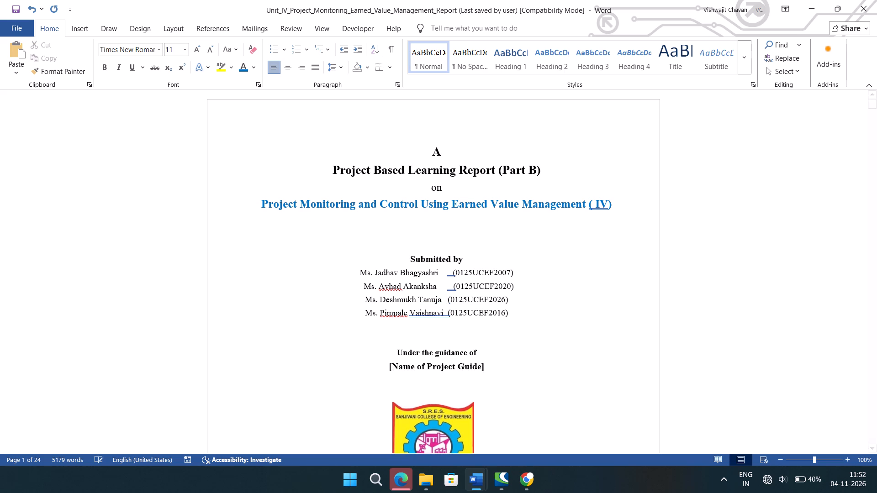
key(space)
key(space)
key(space)
key(space)
key(space)
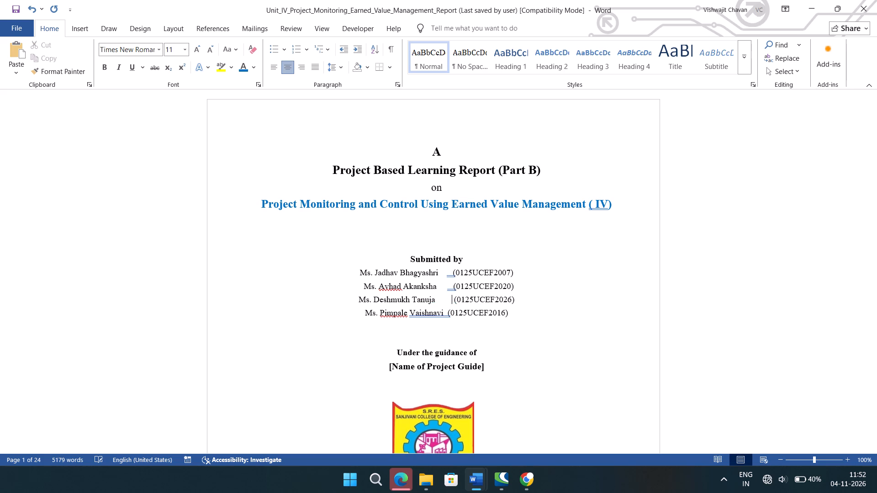
click(447, 316)
key(space)
key(space)
key(space)
key(space)
key(space)
key(space)
key(space)
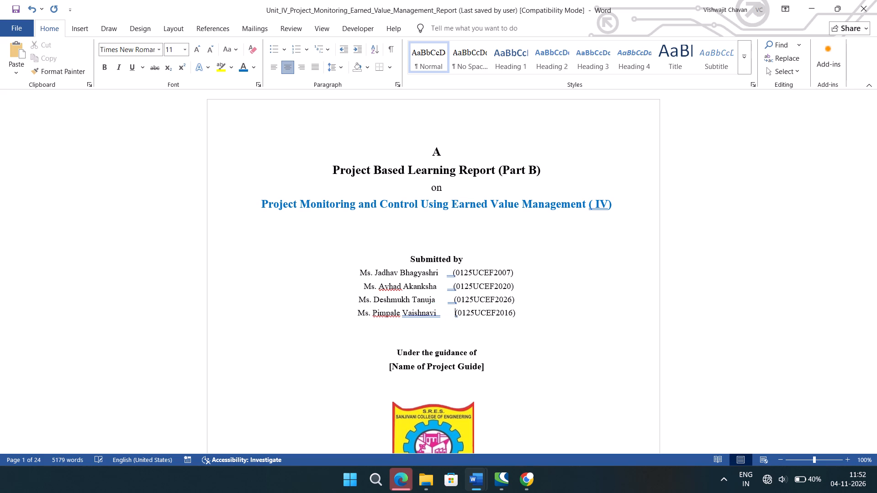
Remove the extra spaces before the second student's line and add two spaces before the PRN to align both columns.
click(364, 285)
key(BackSpace)
key(BackSpace)
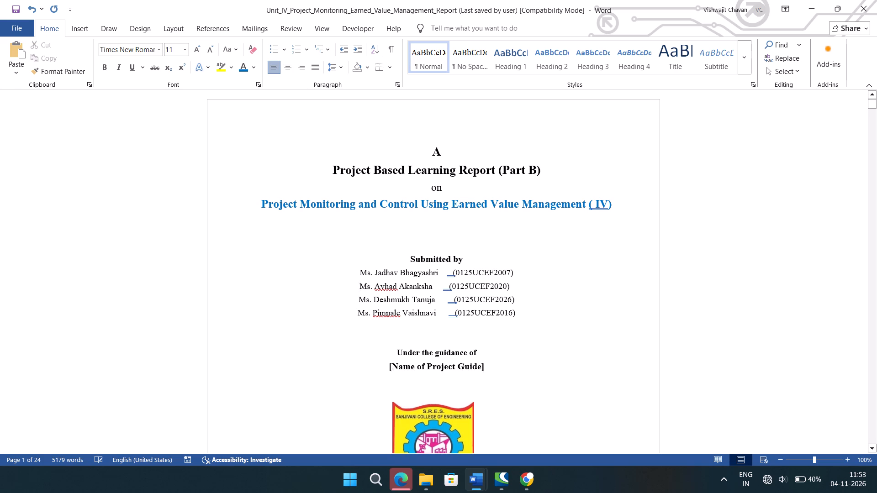
click(449, 287)
key(space)
key(space)
Replace the "[Name of Project Guide]" placeholder with the guide's name copied from the Project Planning and Scheduling report cover.
click(537, 370)
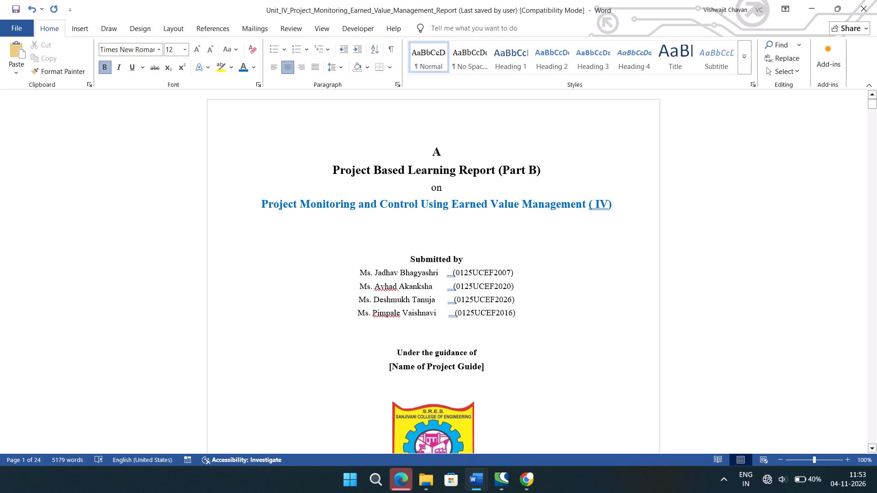
drag(483, 367, 396, 367)
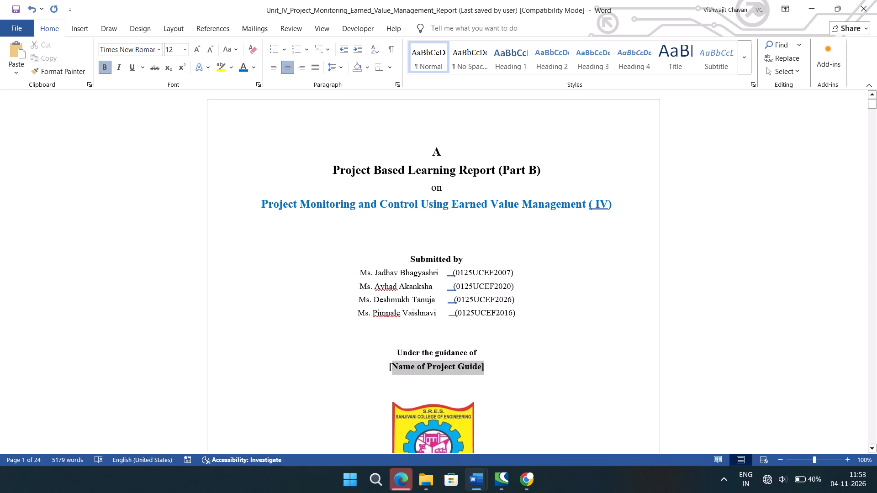
drag(396, 367, 389, 367)
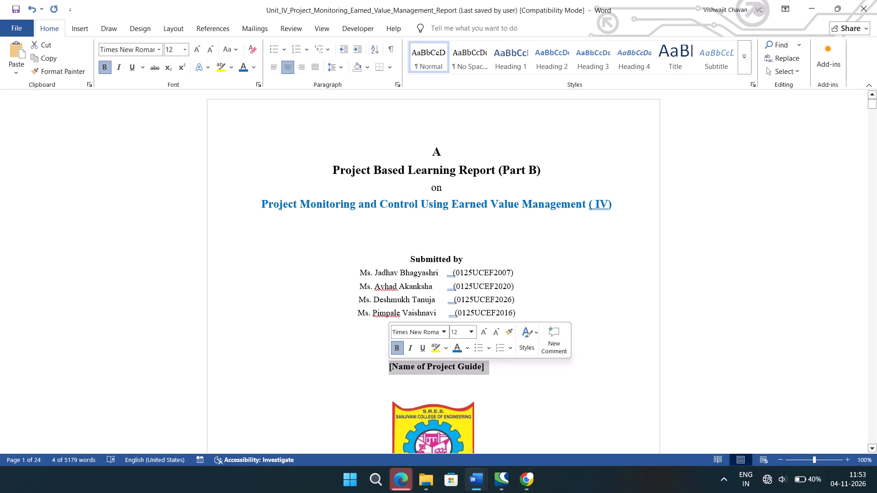
click(520, 444)
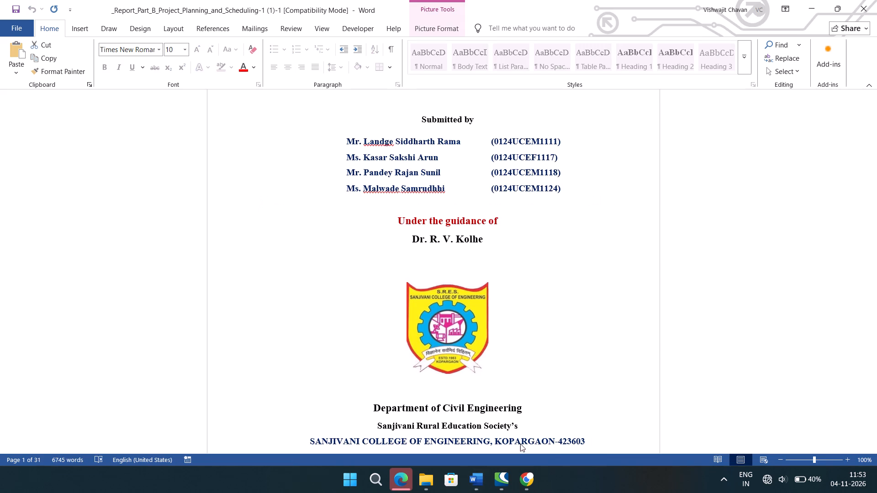
drag(413, 237, 479, 236)
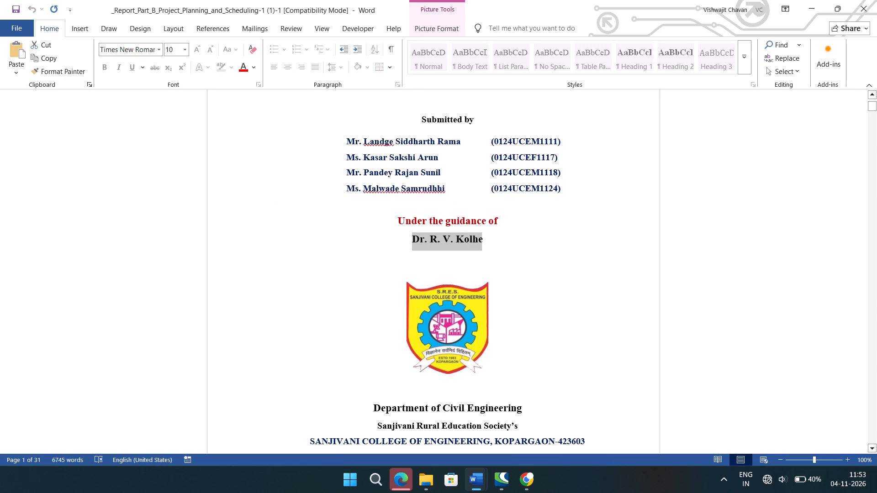
drag(479, 236, 481, 236)
key(ctrl+c)
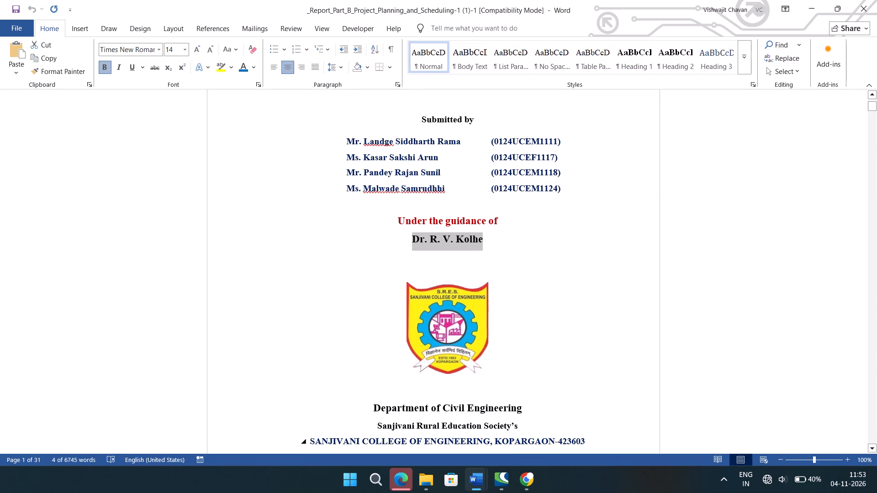
click(438, 428)
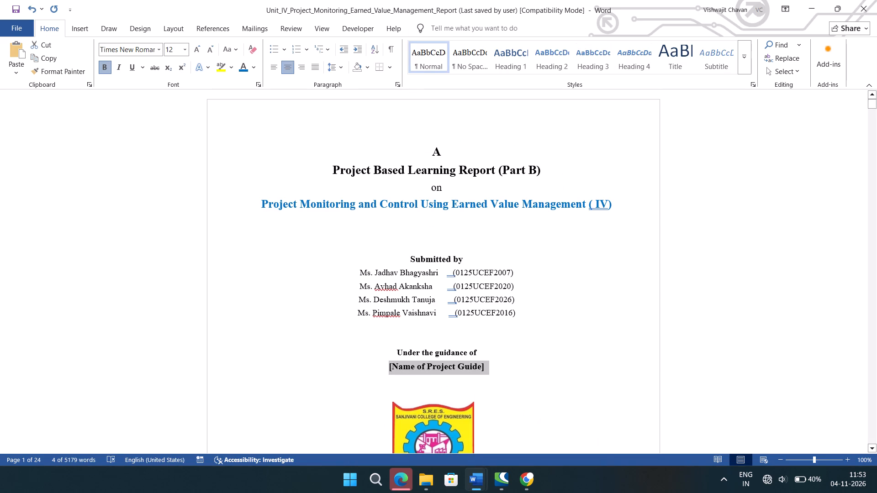
key(ctrl+v)
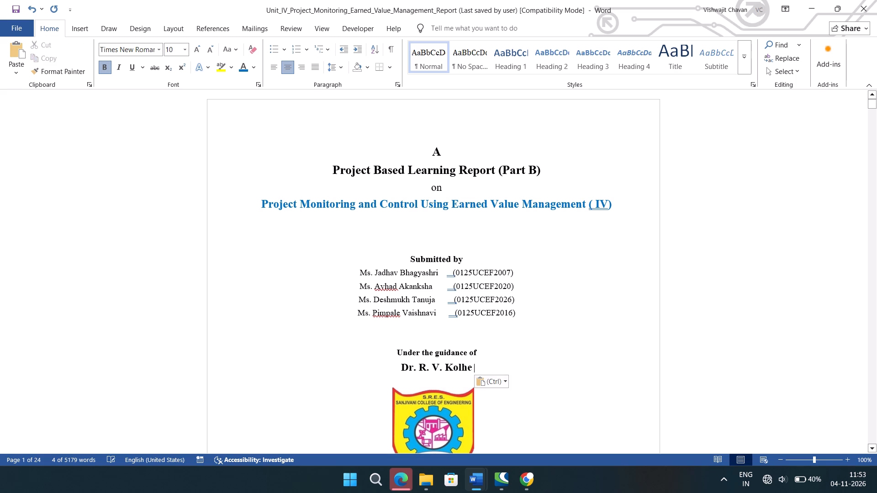
Move the college logo slightly down, leaving more space below the guide's name.
scroll(479, 376, down, 3)
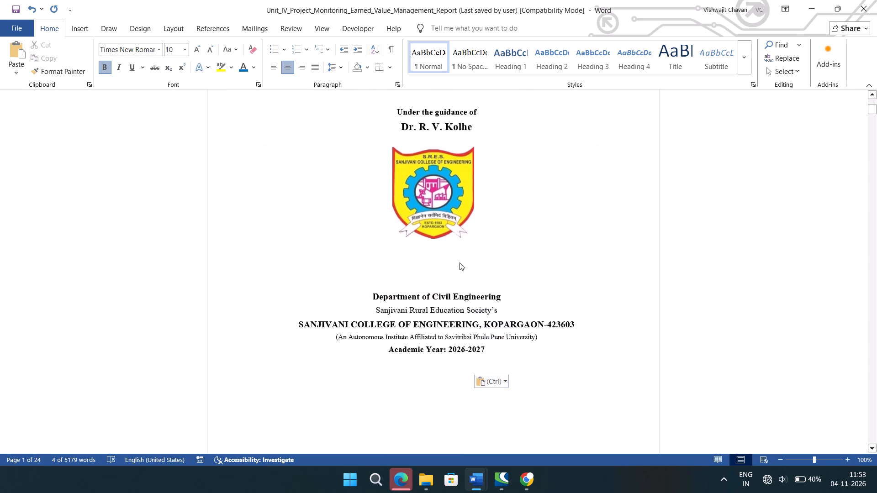
drag(441, 187, 441, 203)
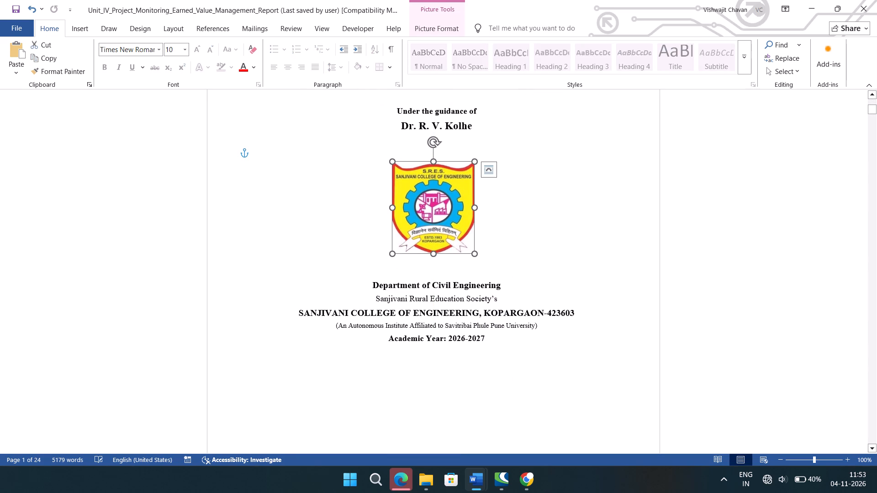
click(546, 256)
Copy the red academic year line's formatting from the Project Planning and Scheduling cover onto "Academic Year: 2026-2027" in the Unit IV report.
scroll(546, 256, up, 3)
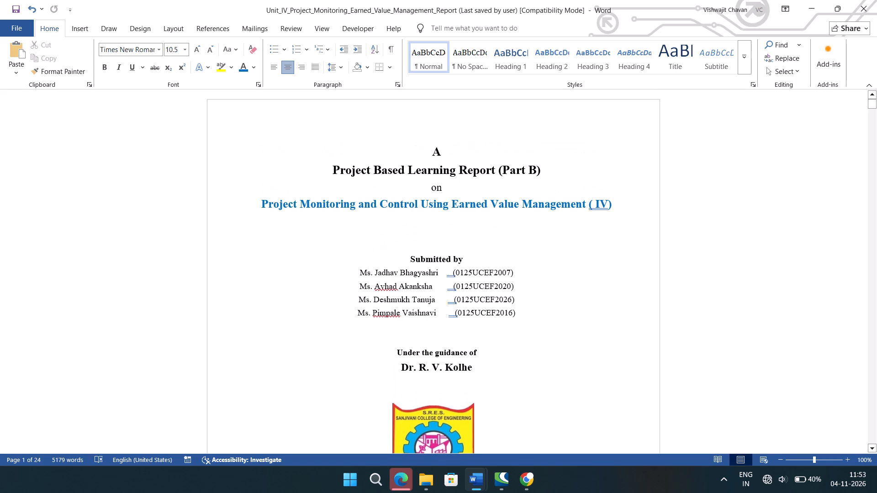
scroll(546, 256, down, 2)
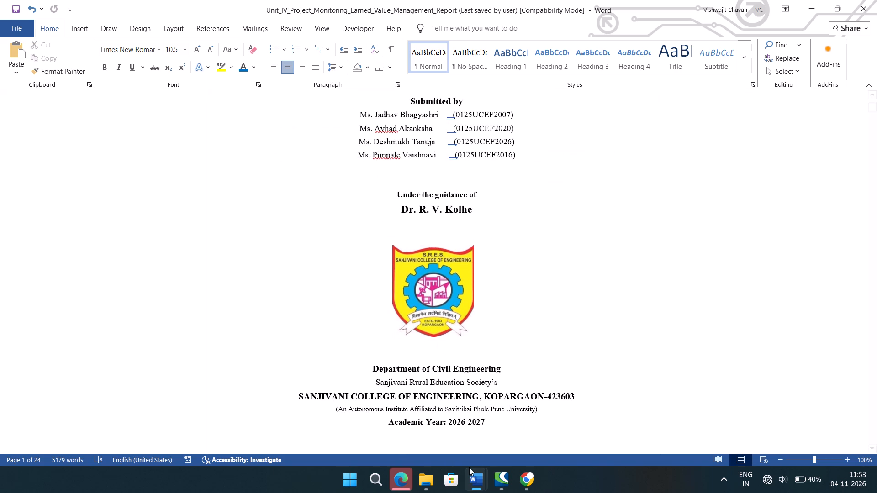
click(512, 434)
scroll(463, 347, down, 1)
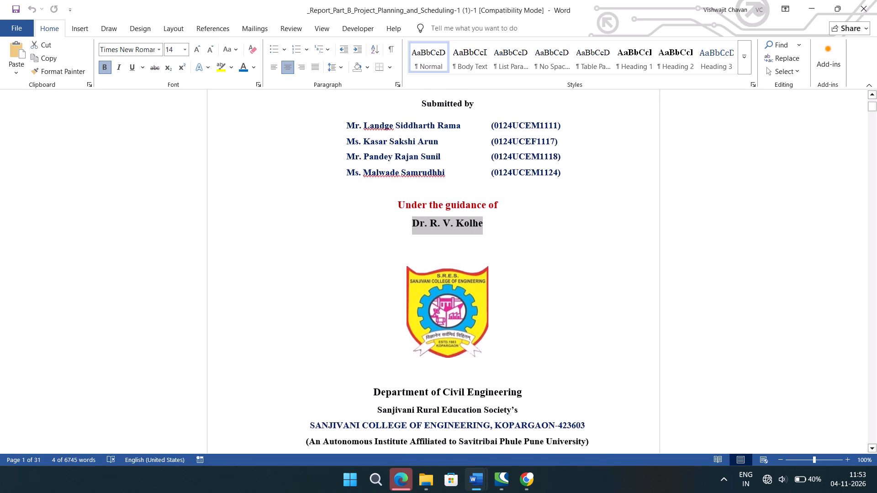
scroll(463, 347, down, 1)
drag(389, 395, 426, 396)
click(544, 362)
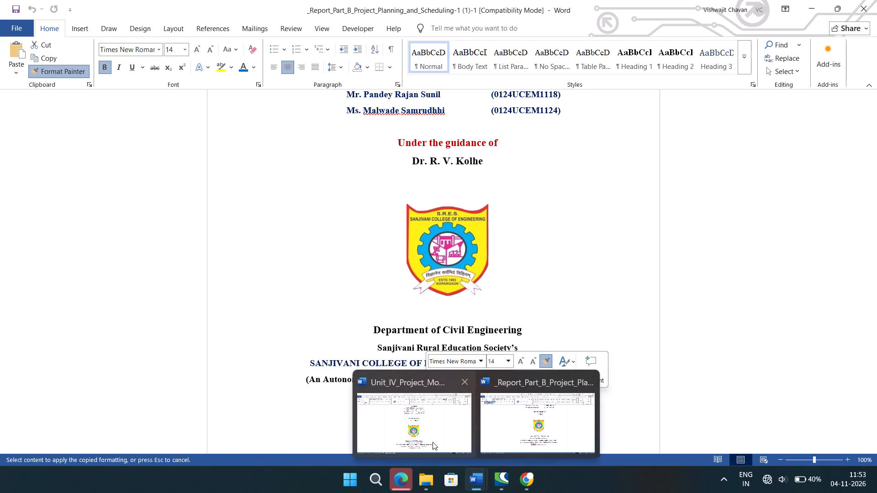
click(433, 442)
scroll(444, 404, down, 1)
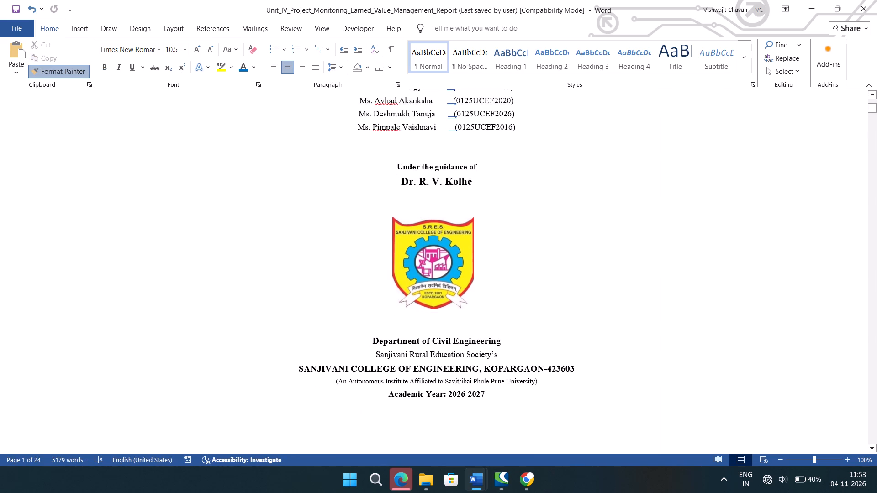
drag(389, 394, 488, 389)
click(400, 422)
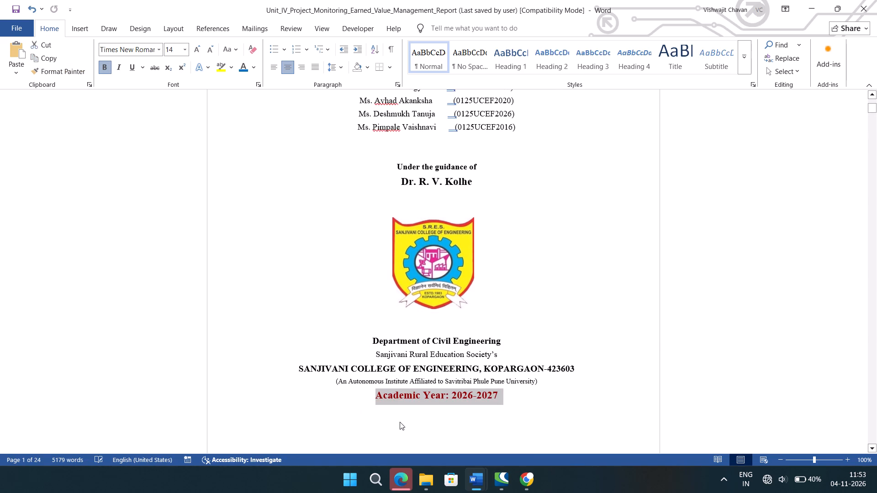
Increase the font size by one increment for the four lines from "Department of Civil Engineering" to the university affiliation line.
drag(369, 336, 539, 380)
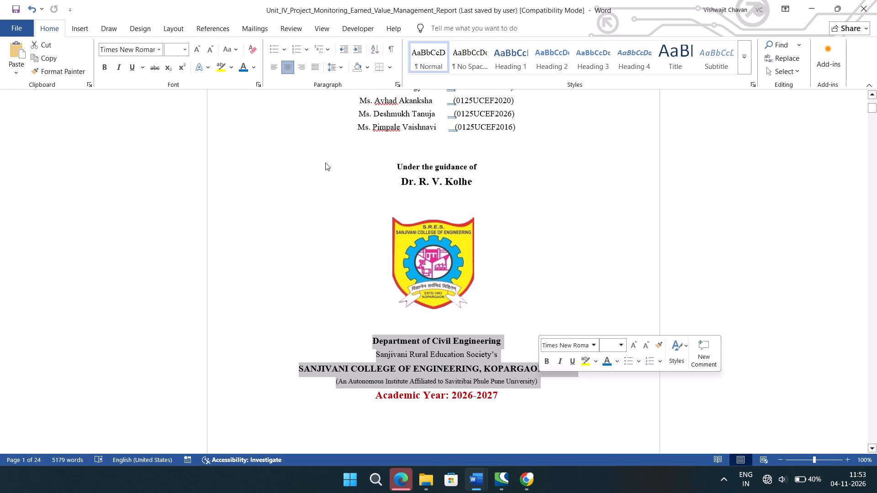
click(199, 49)
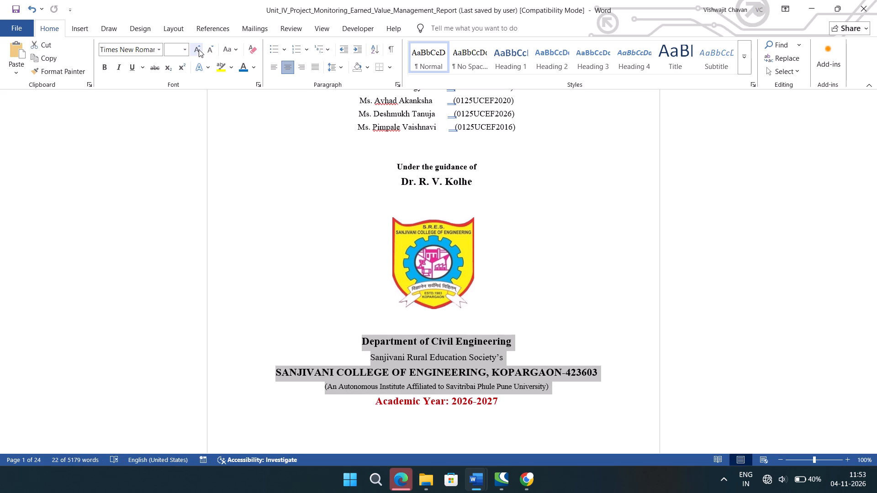
Increase the font size by one increment for the "Submitted by" heading and the four student lines below it.
click(487, 228)
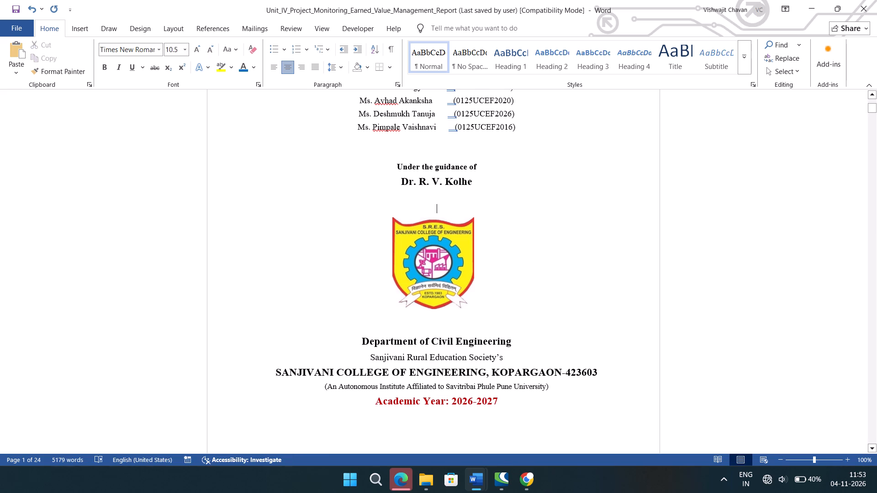
scroll(550, 329, up, 2)
drag(357, 267, 357, 267)
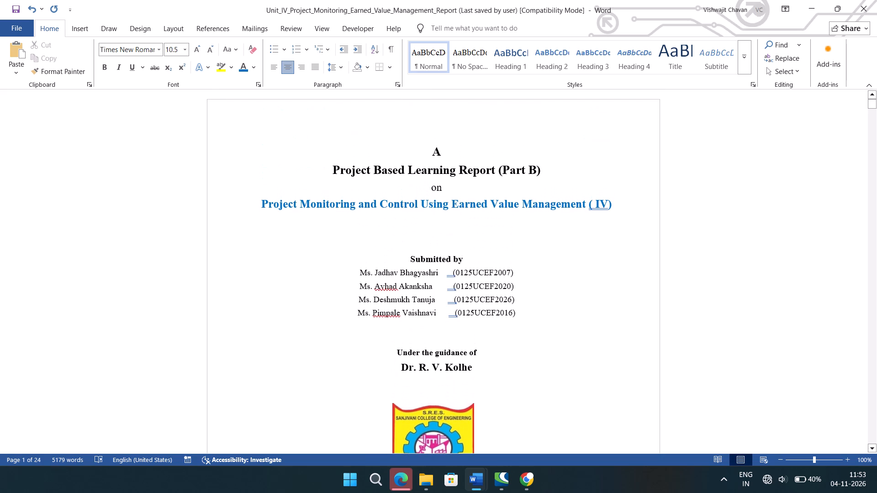
drag(357, 267, 516, 311)
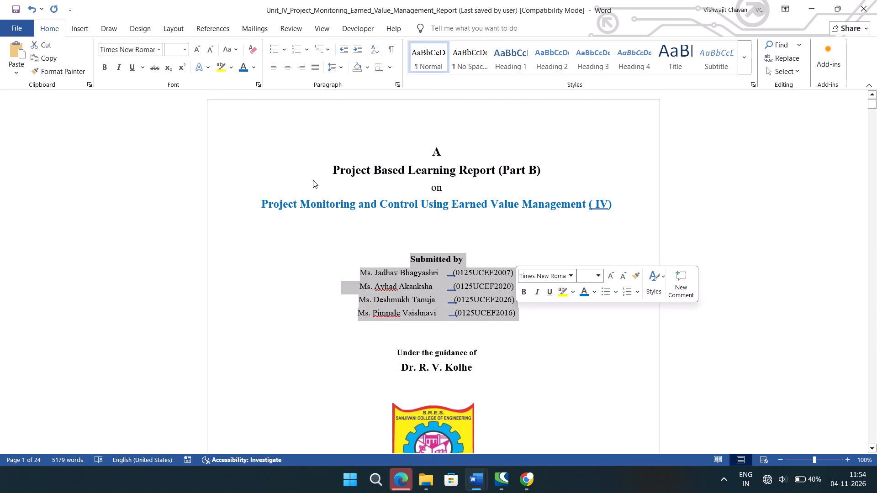
click(199, 53)
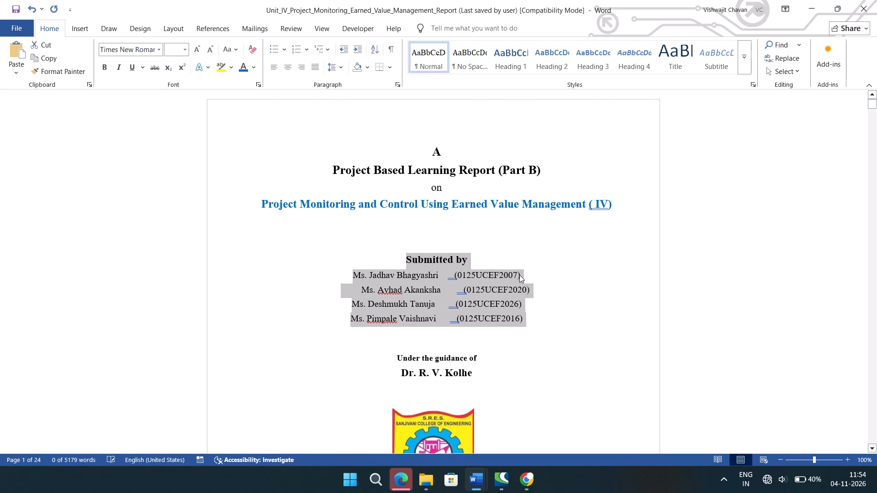
click(519, 275)
Remove the extra leading spaces before the second student's name so it lines up with the other student names.
click(361, 293)
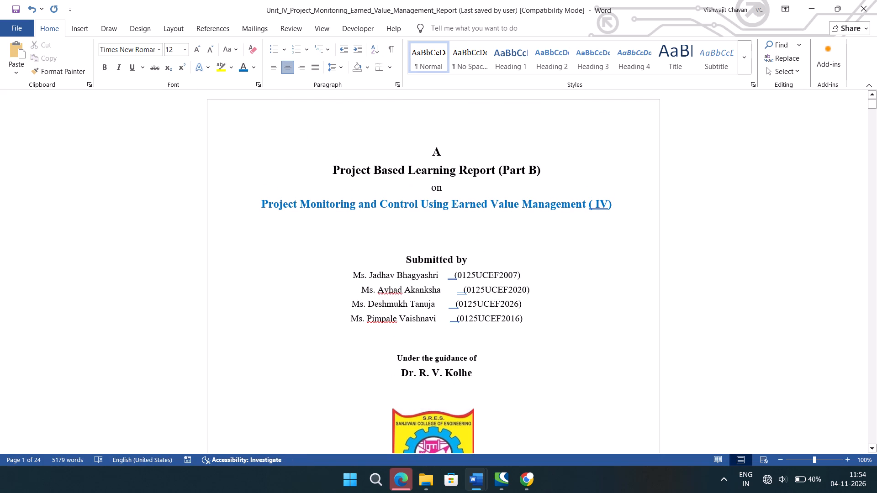
key(BackSpace)
key(BackSpace)
key(BackSpace)
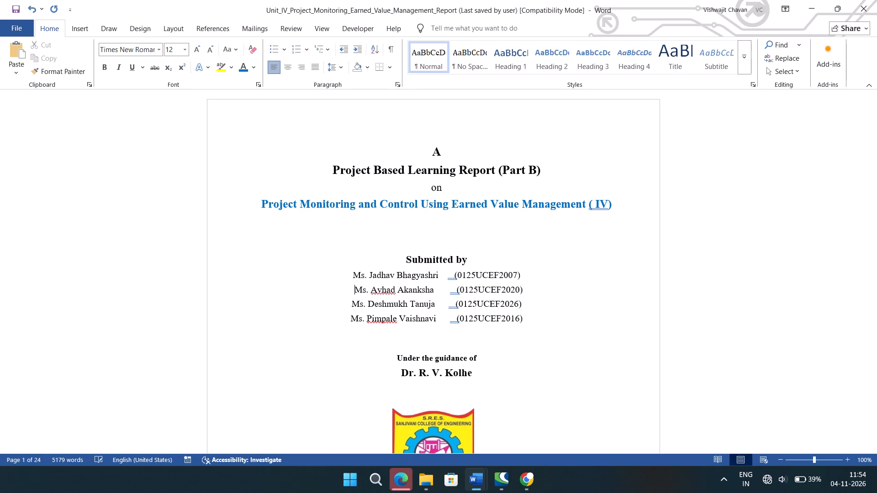
key(BackSpace)
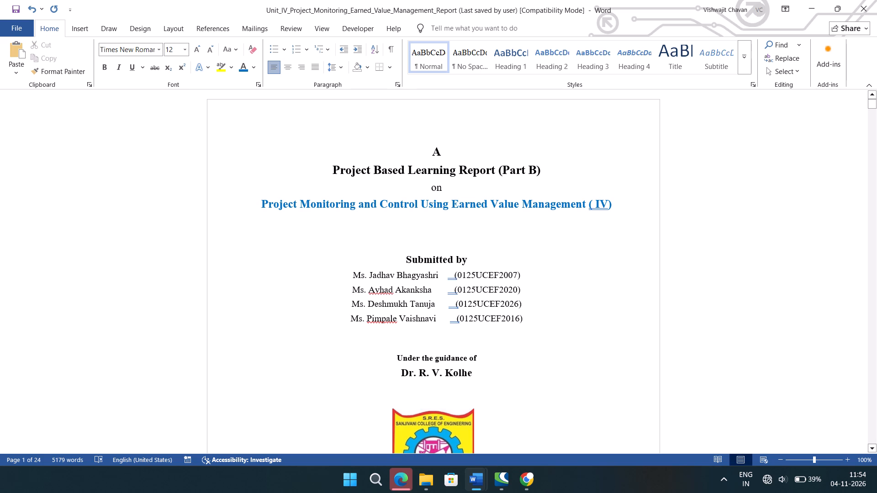
click(556, 351)
Examine the cover and certificate pages of the Project Planning and Scheduling report for comparison, and return to the Unit IV report.
scroll(556, 351, up, 2)
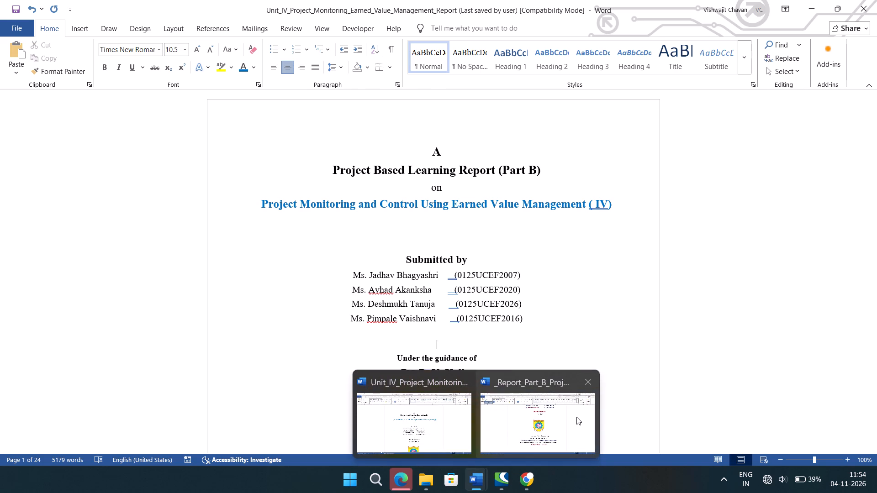
click(578, 417)
scroll(508, 362, up, 2)
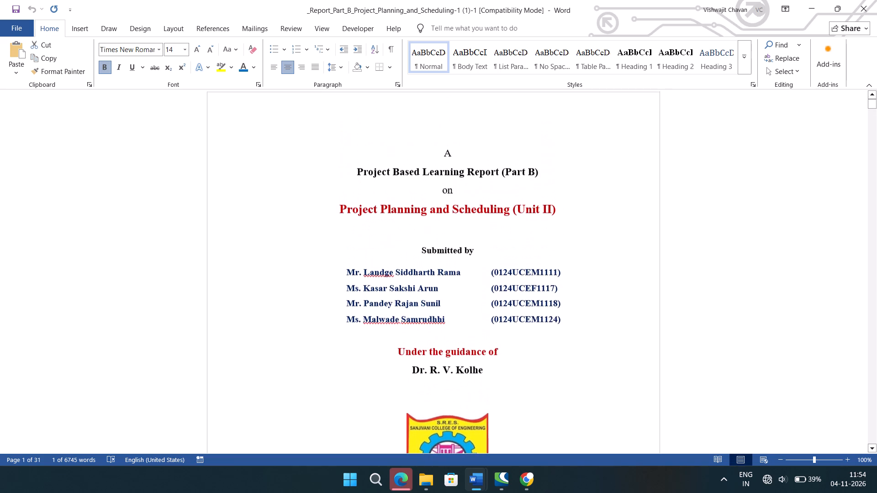
scroll(508, 362, up, 1)
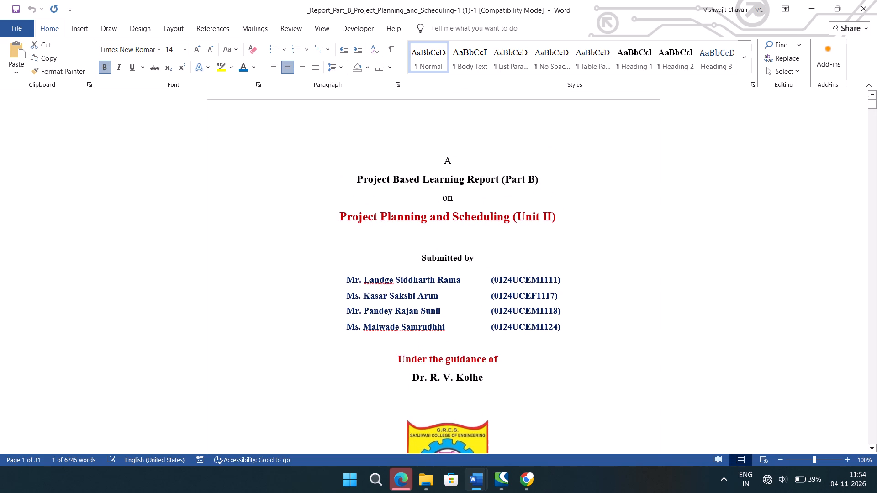
scroll(518, 361, down, 3)
click(518, 361)
scroll(518, 361, down, 1)
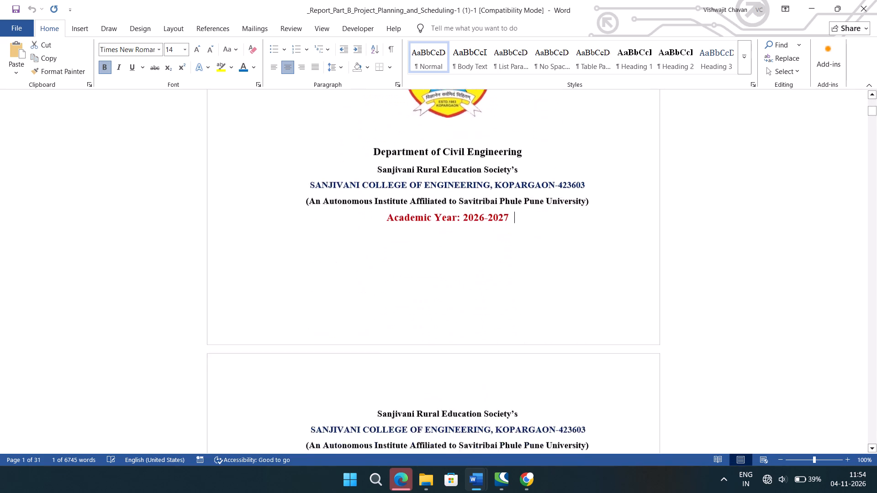
scroll(518, 361, down, 1)
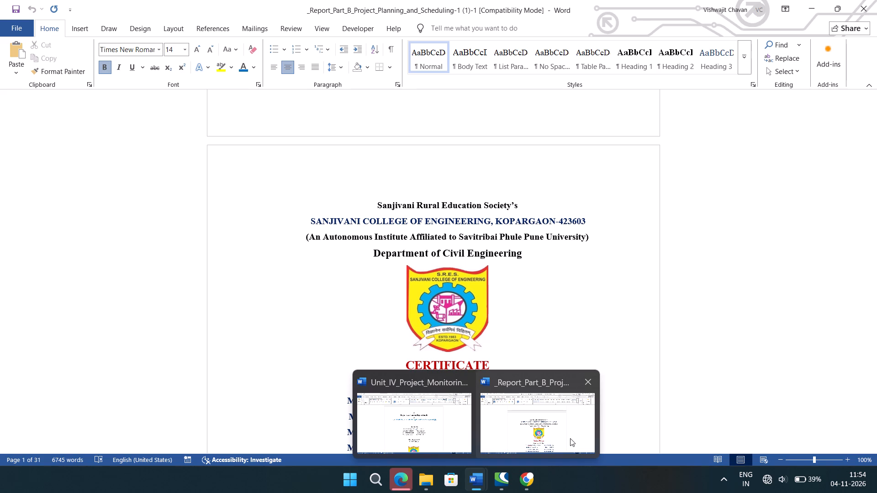
click(459, 430)
click(467, 327)
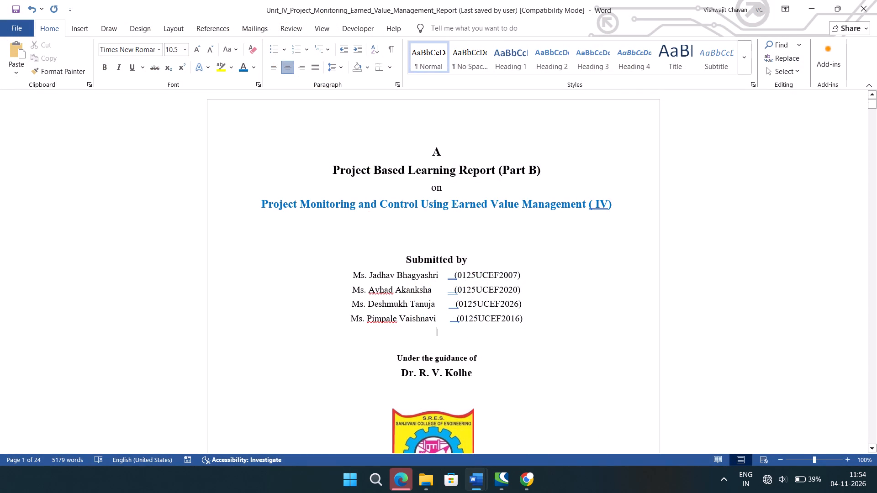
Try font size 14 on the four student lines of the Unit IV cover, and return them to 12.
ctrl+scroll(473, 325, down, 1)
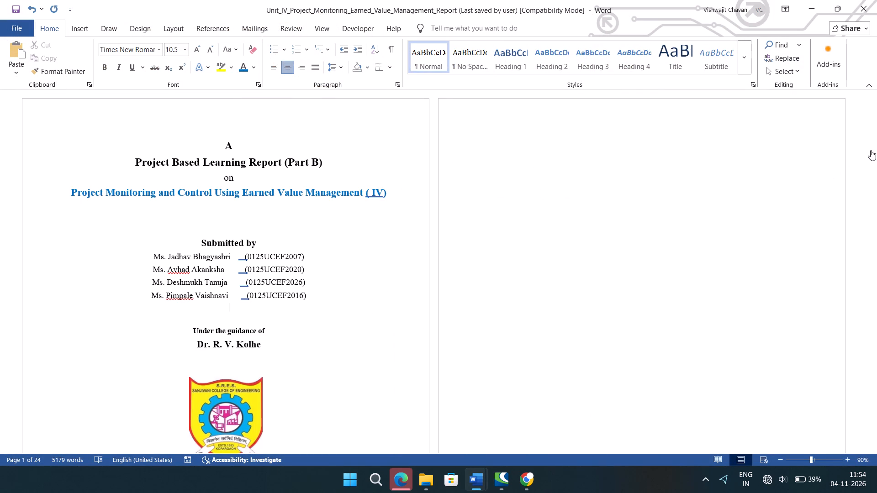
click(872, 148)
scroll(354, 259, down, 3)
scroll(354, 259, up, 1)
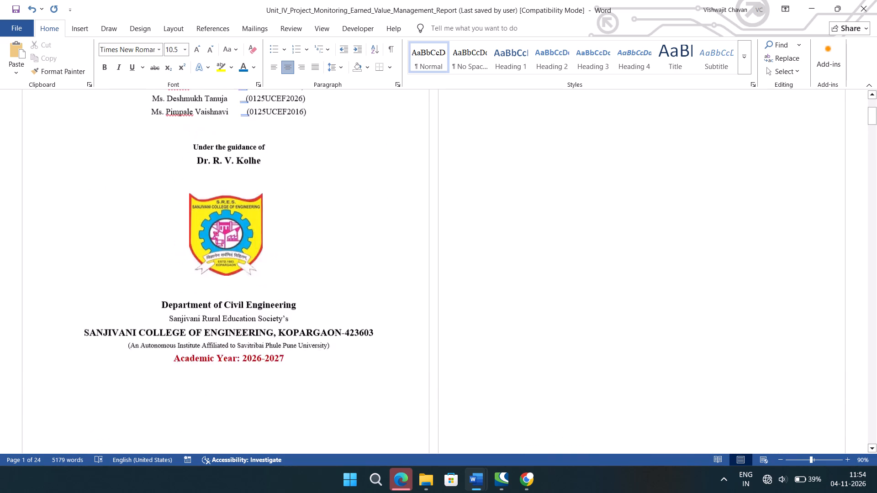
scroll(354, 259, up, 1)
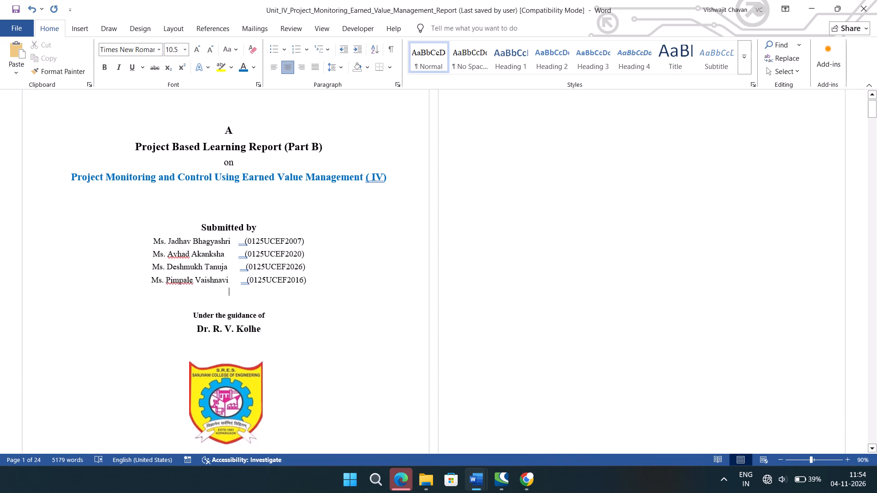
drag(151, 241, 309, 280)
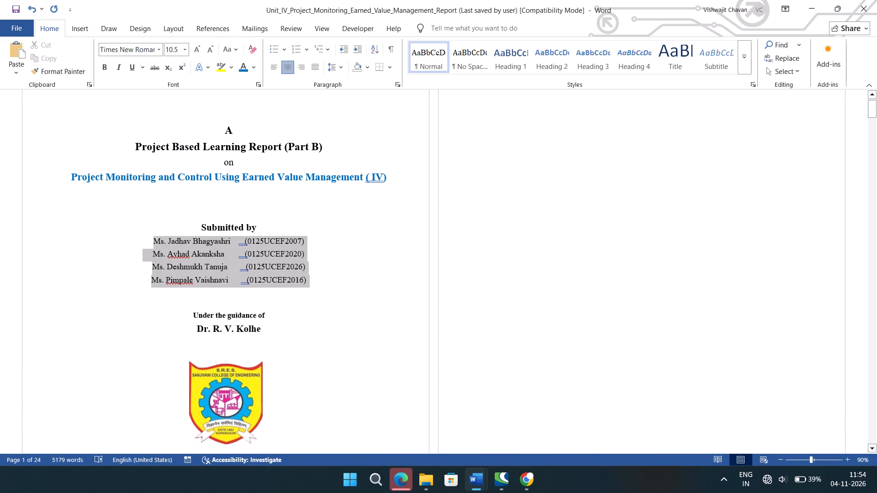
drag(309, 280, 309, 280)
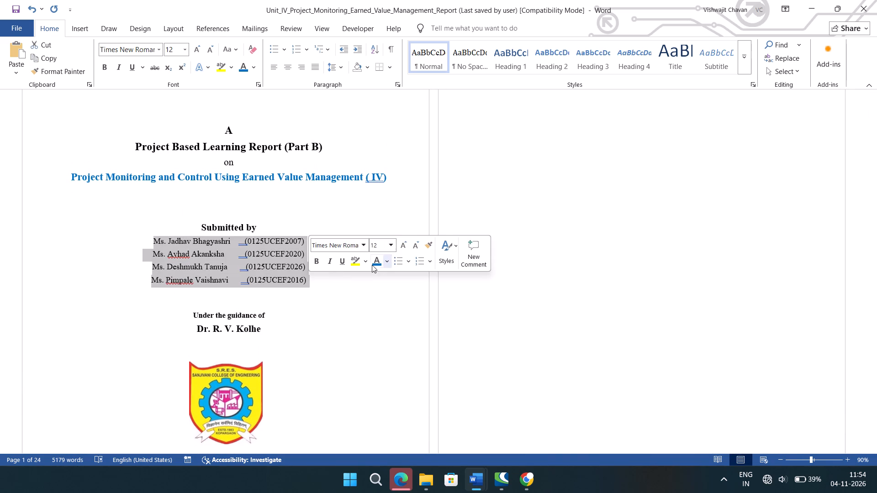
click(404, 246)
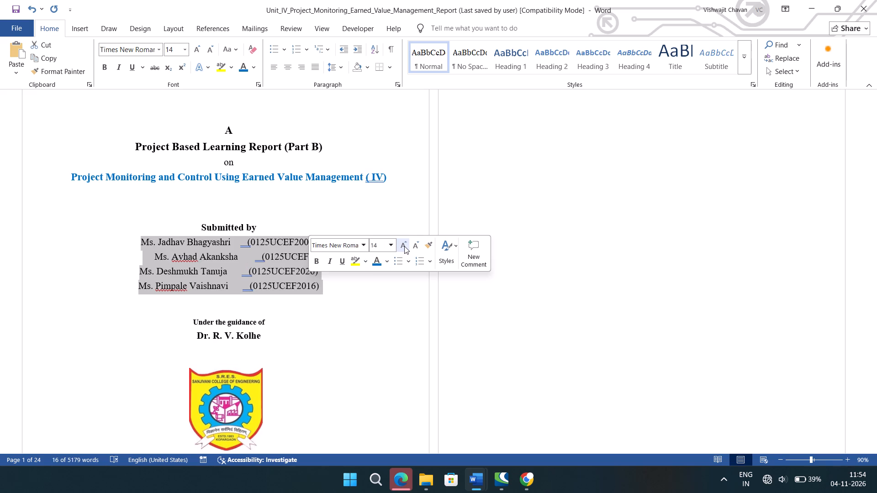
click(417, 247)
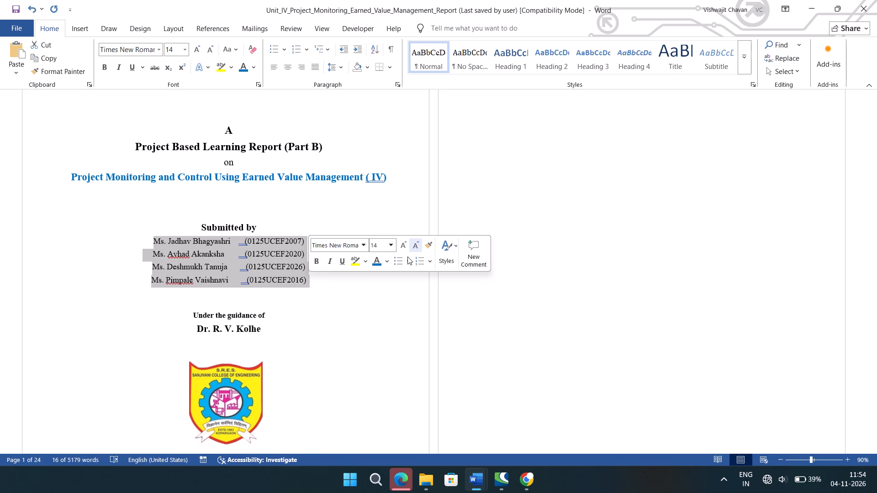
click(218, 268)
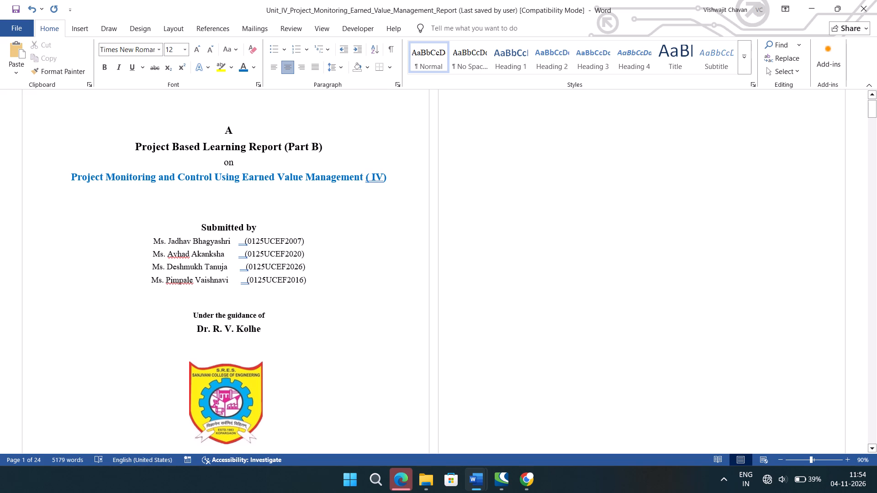
Set the line spacing to 1.5 for the whole cover page, from the "A" line to the academic year.
drag(218, 126, 244, 432)
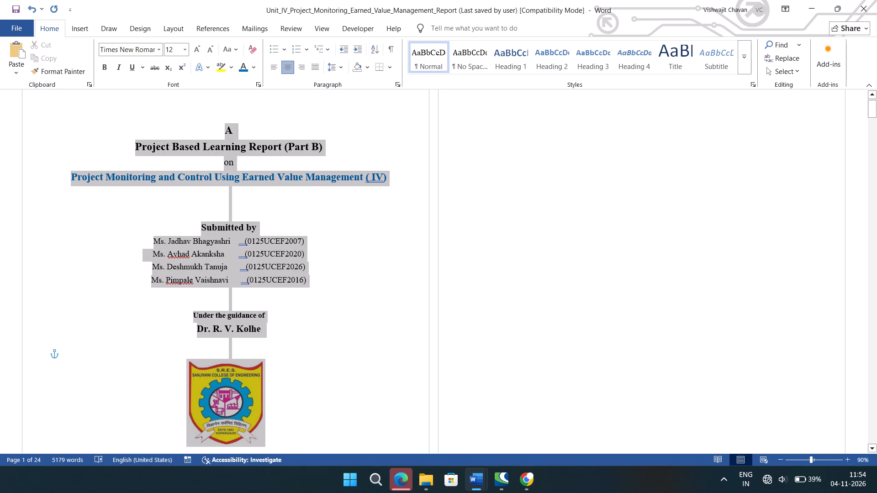
drag(244, 432, 304, 229)
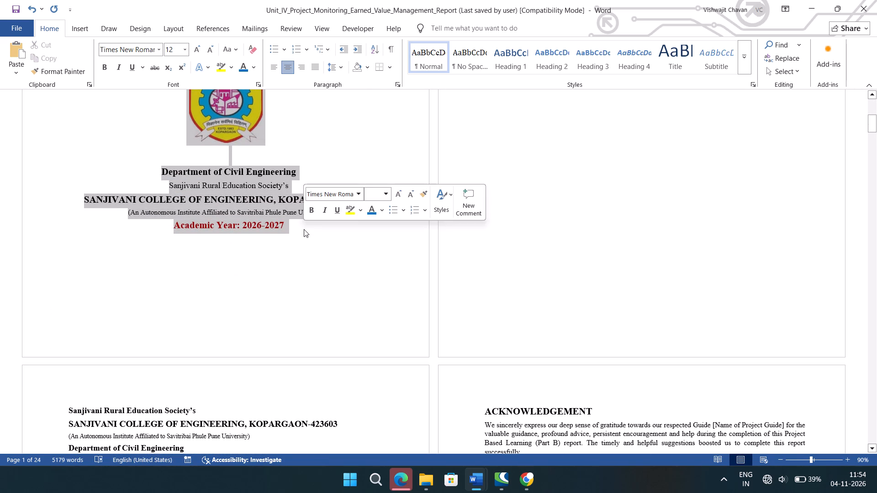
click(342, 67)
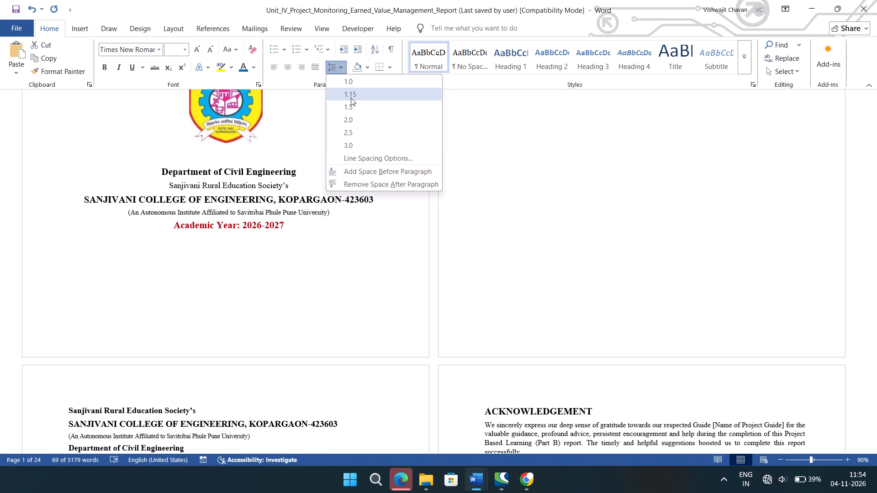
click(360, 110)
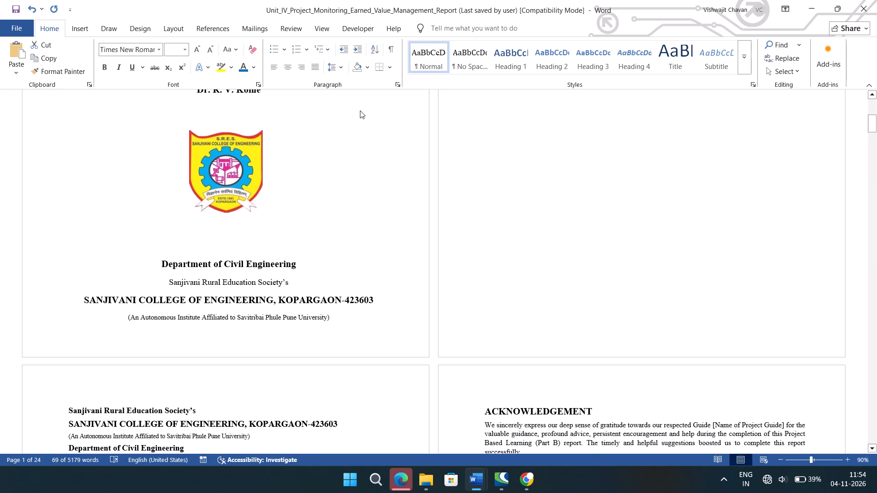
Delete one blank line above "Submitted by" and one above "Under the guidance of" on the cover page.
scroll(286, 176, up, 3)
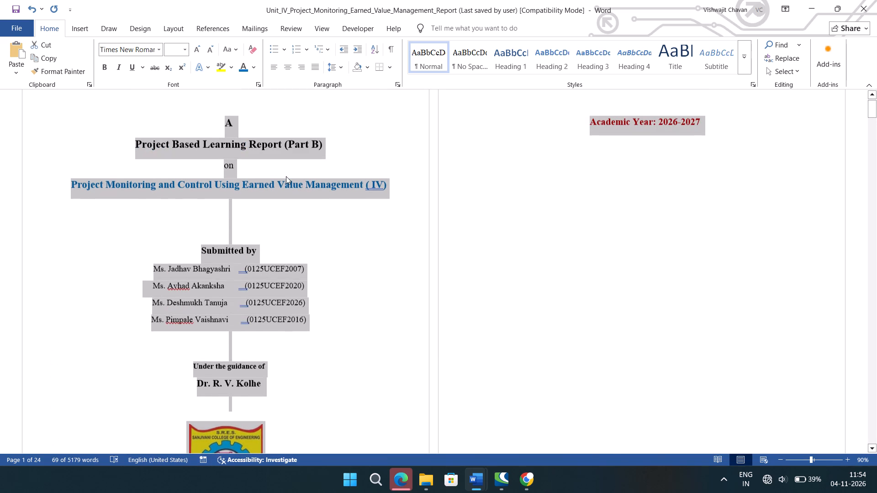
click(232, 219)
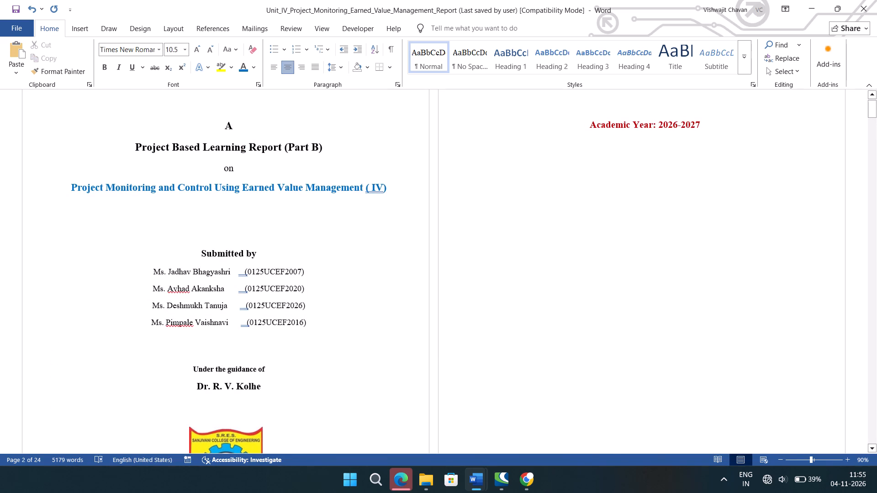
key(BackSpace)
key(BackSpace)
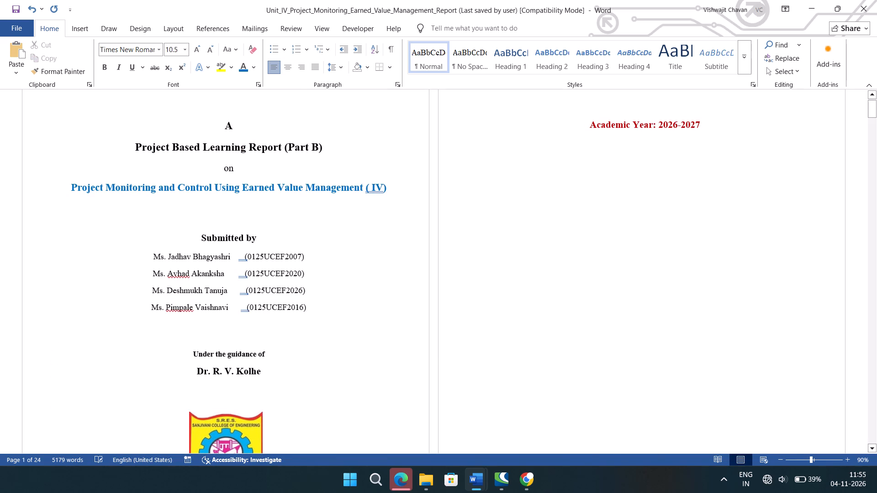
click(358, 334)
scroll(358, 334, down, 1)
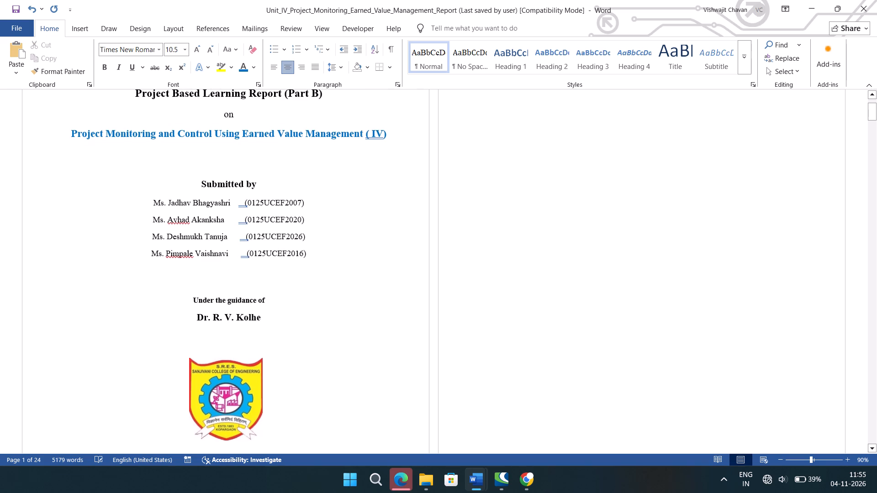
key(BackSpace)
key(BackSpace)
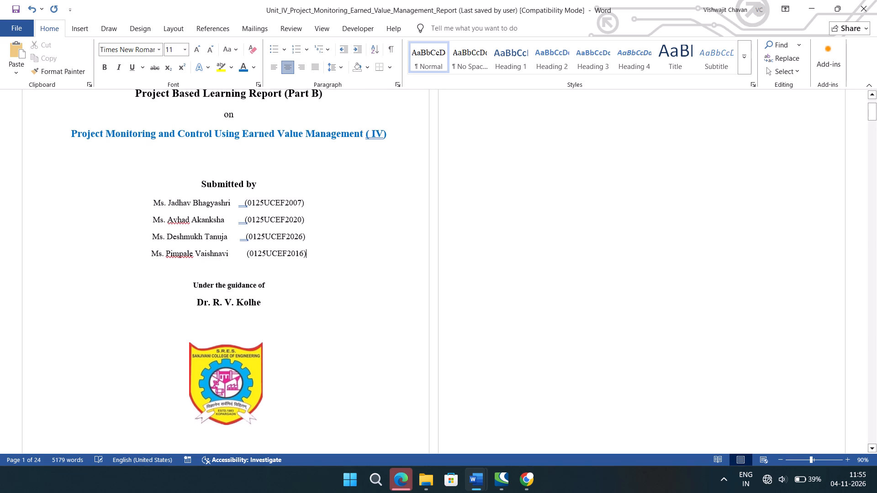
Enlarge the college logo on the cover page, keeping its height and width roughly in proportion.
scroll(219, 353, down, 2)
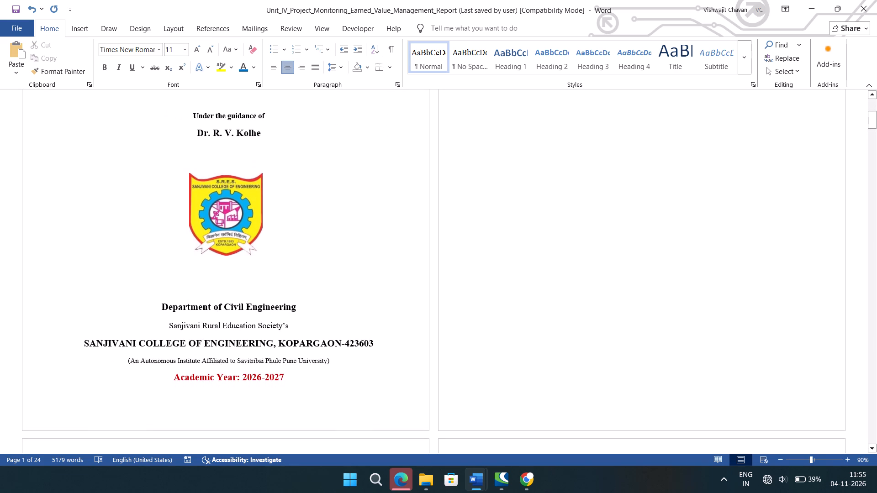
click(239, 199)
drag(262, 256, 286, 259)
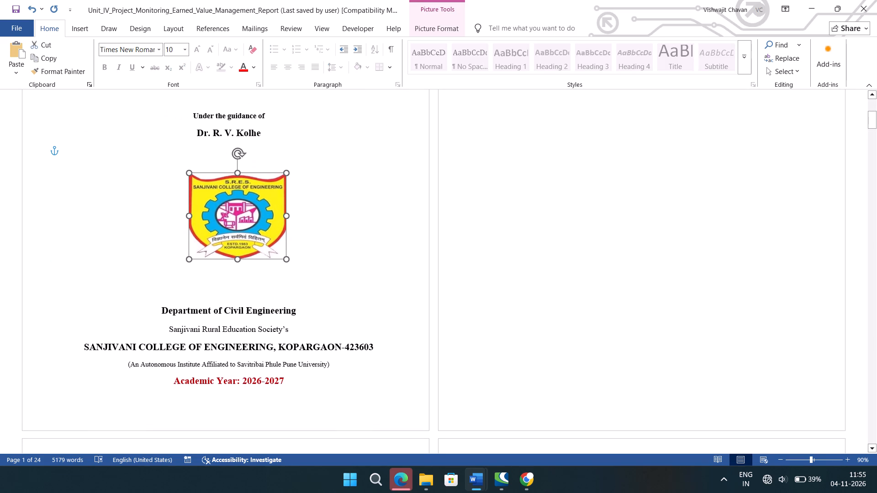
drag(286, 259, 284, 271)
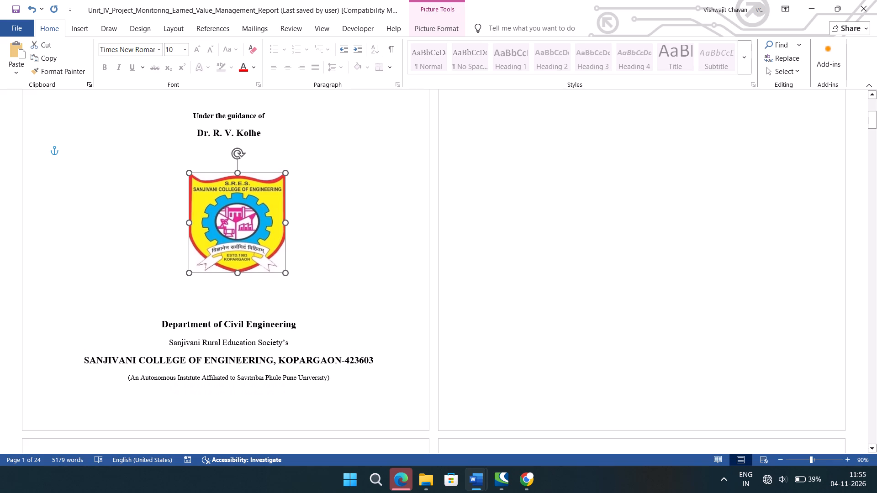
drag(284, 271, 284, 270)
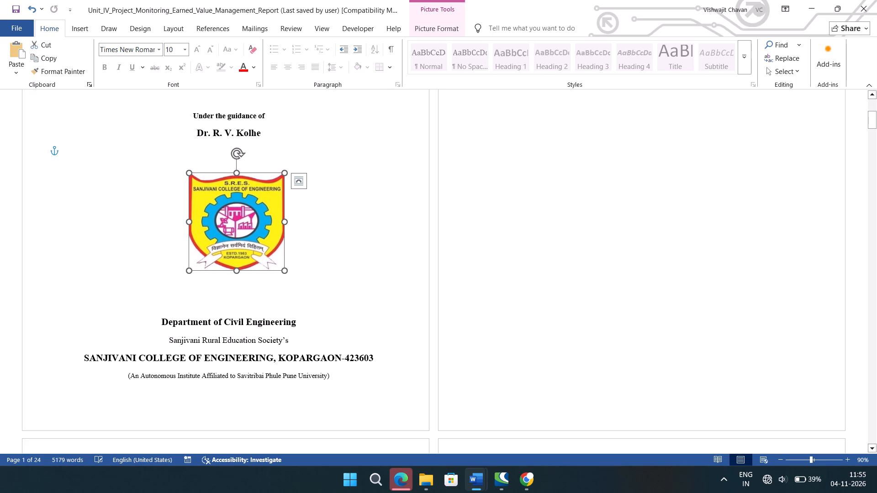
Centre the college logo horizontally on the cover page and delete the blank line between the guide's name and the logo.
drag(240, 215, 231, 215)
click(220, 161)
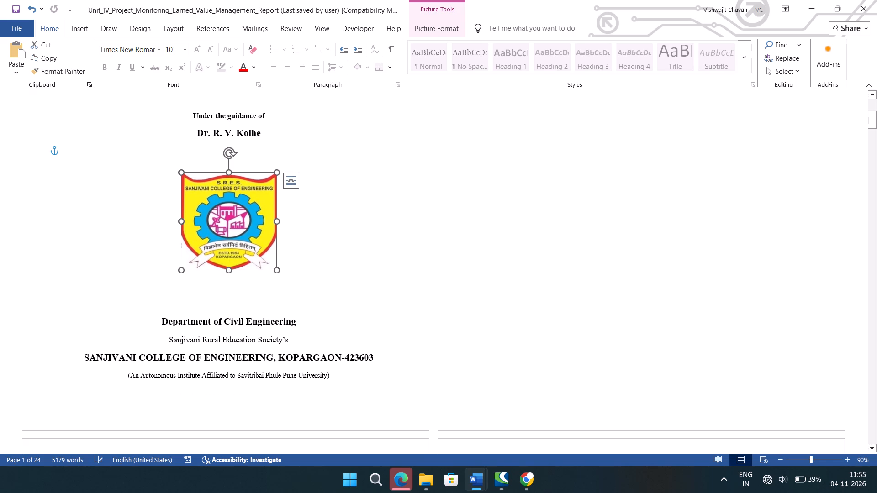
key(BackSpace)
key(BackSpace)
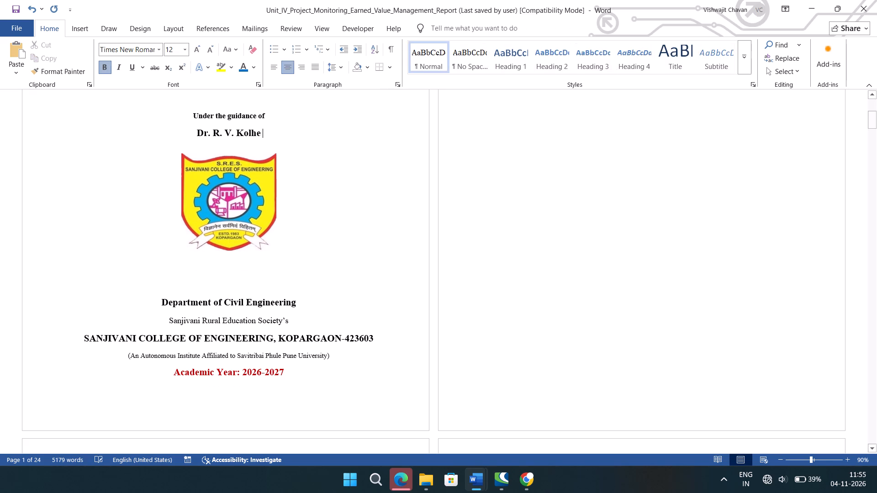
Move the college logo down slightly, keeping it centred between the guide's name and "Department of Civil Engineering".
click(231, 282)
drag(227, 211, 228, 222)
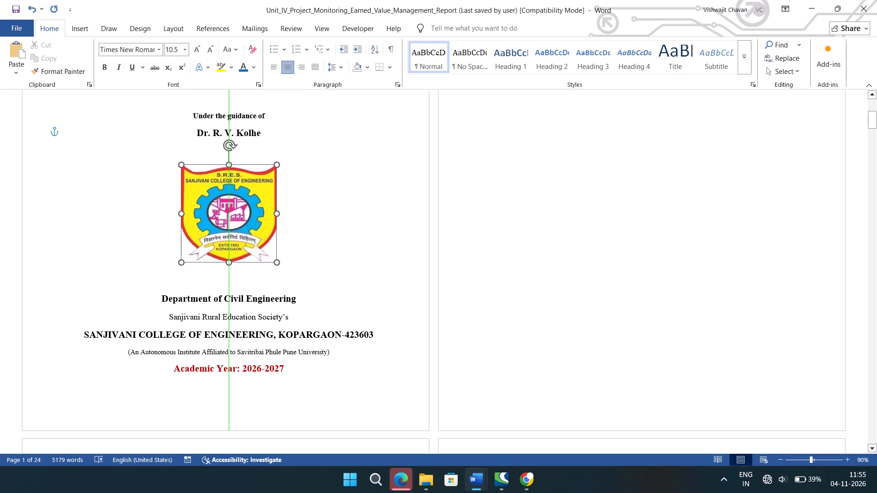
drag(228, 222, 229, 223)
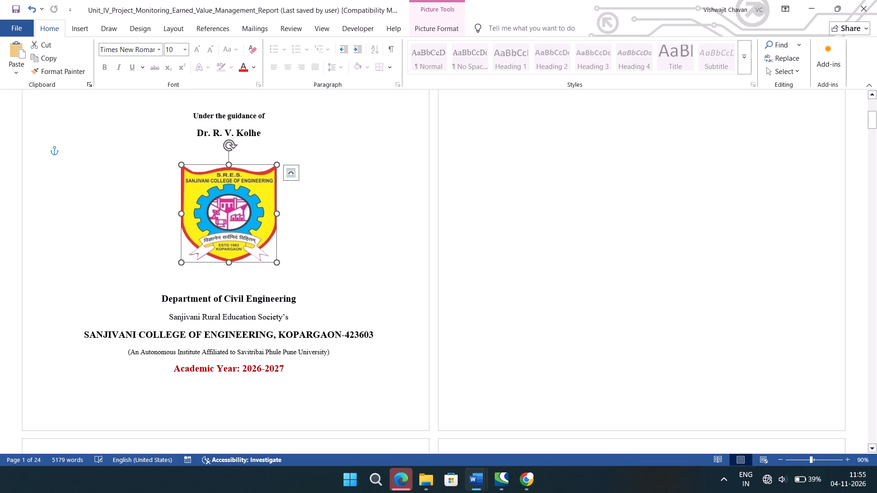
click(380, 262)
Delete one blank line between the blue report title and "Submitted by" on the cover page.
scroll(326, 232, up, 1)
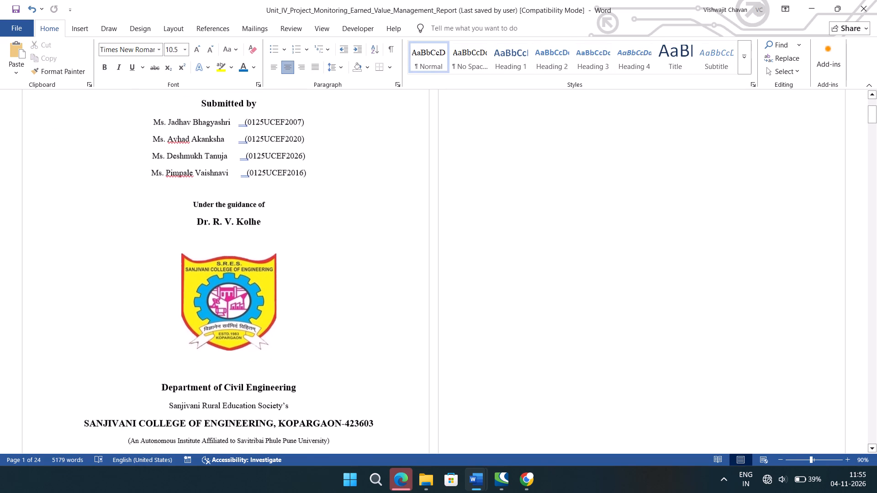
scroll(326, 232, up, 2)
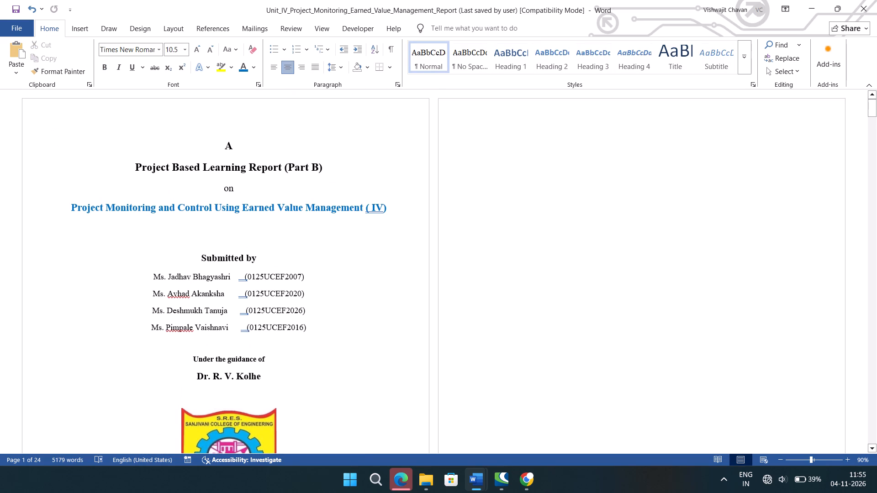
click(231, 233)
key(BackSpace)
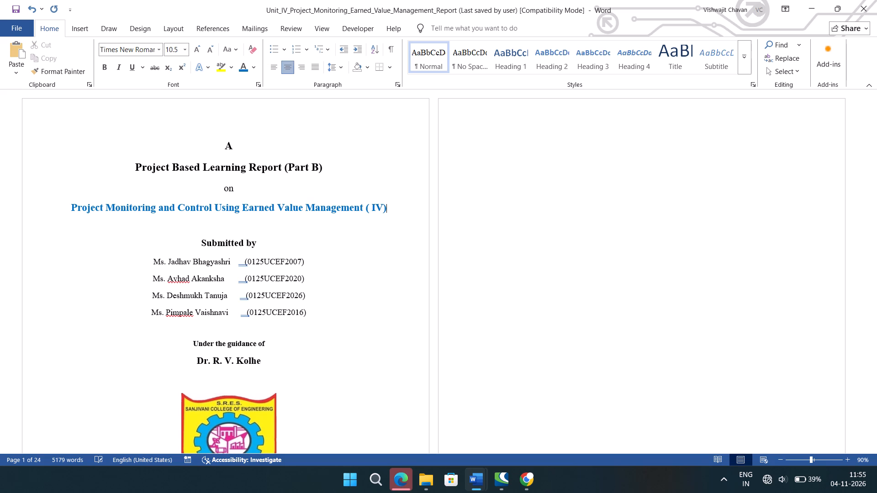
scroll(229, 274, down, 2)
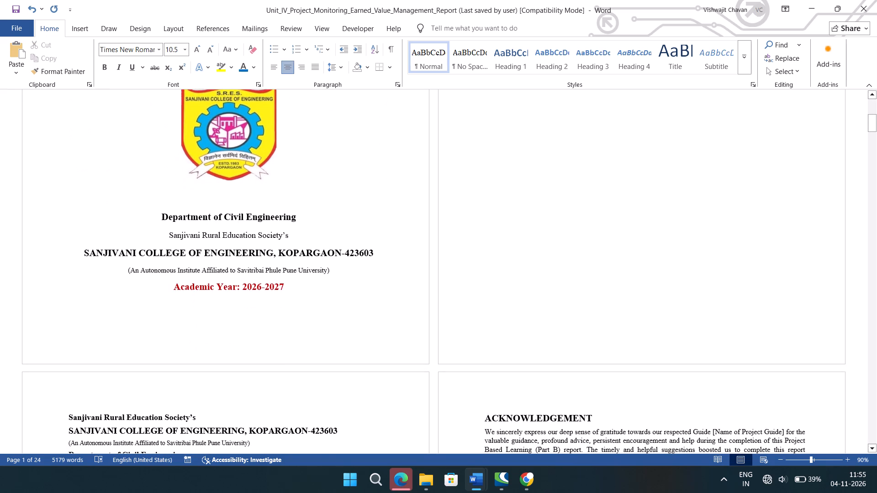
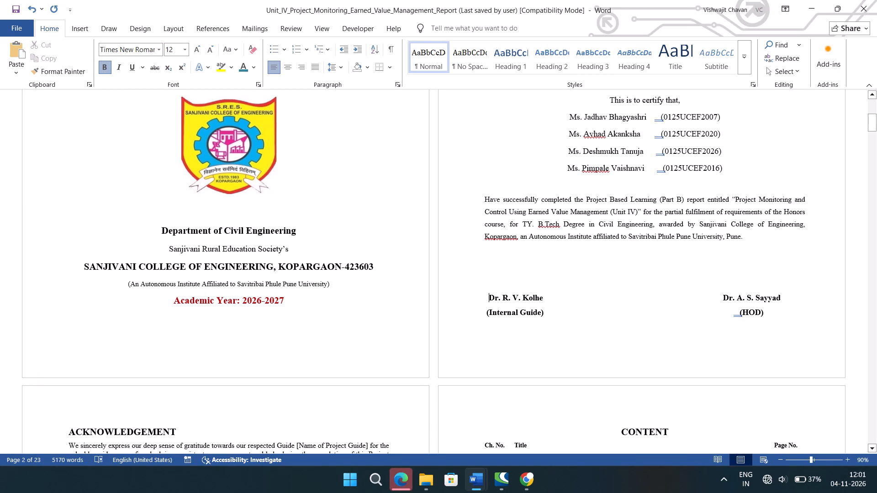
Increase the line spacing of all text on the Acknowledgement page, from the heading to the last student placeholder line.
click(586, 336)
scroll(586, 336, down, 1)
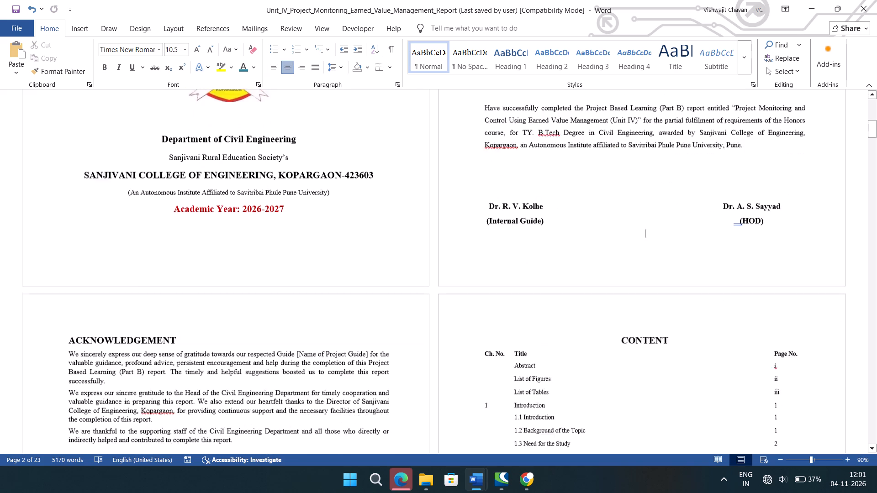
scroll(586, 336, down, 1)
scroll(349, 329, down, 1)
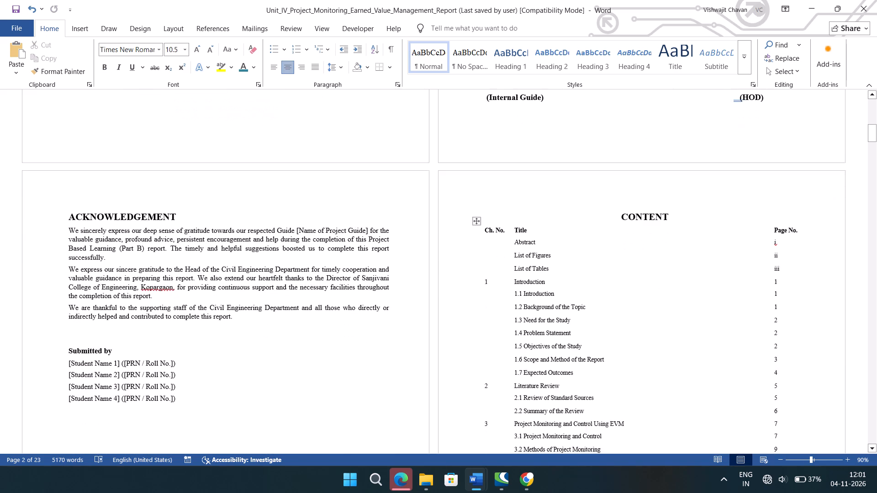
scroll(349, 329, down, 1)
drag(63, 200, 152, 330)
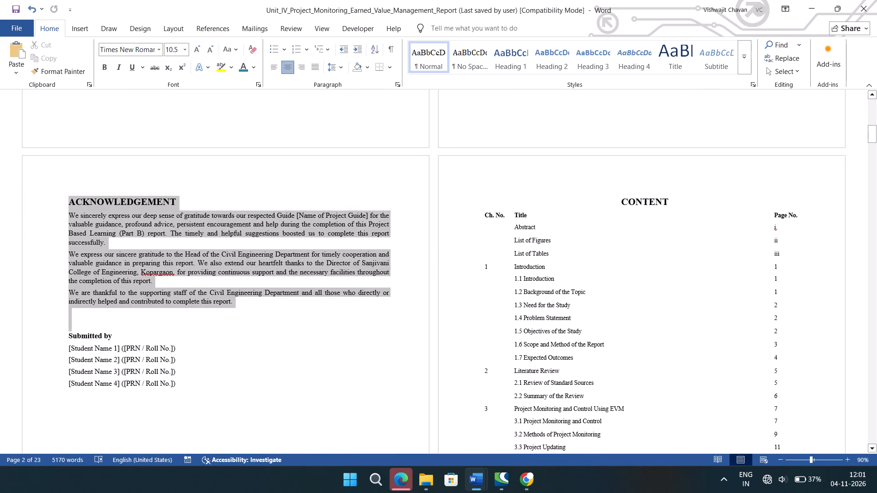
drag(152, 330, 180, 384)
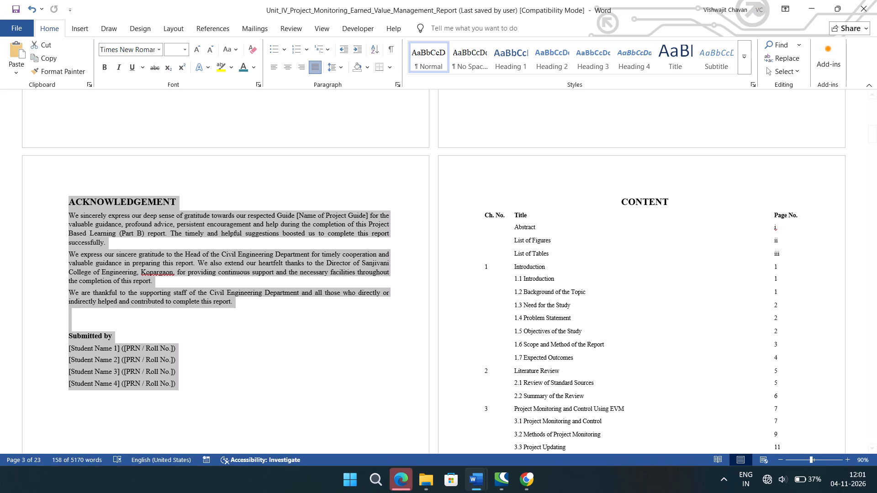
click(343, 73)
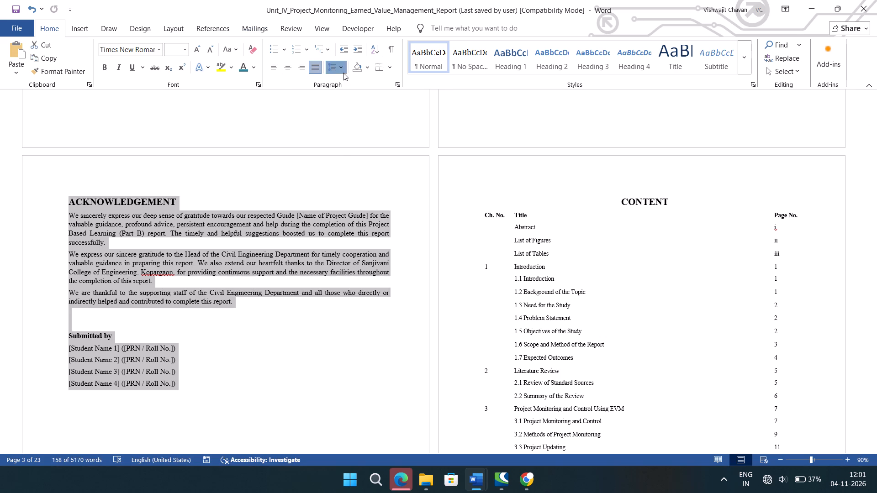
click(351, 112)
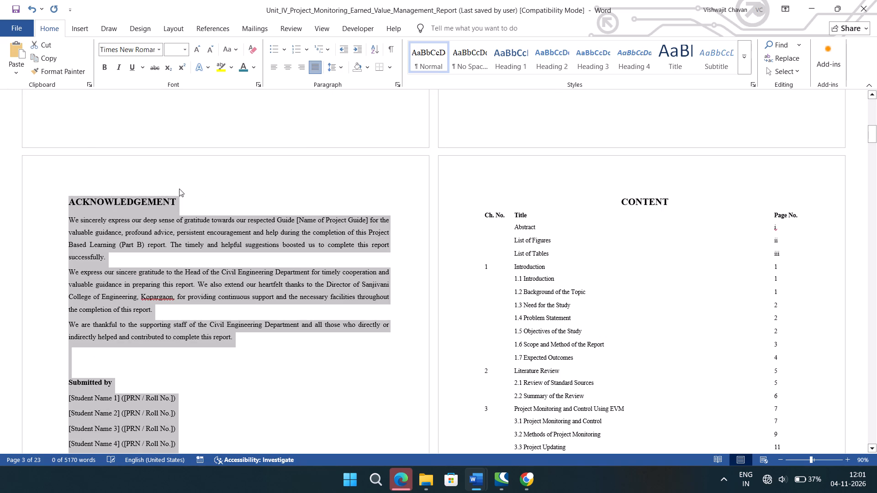
Centre the "ACKNOWLEDGEMENT" heading.
click(70, 198)
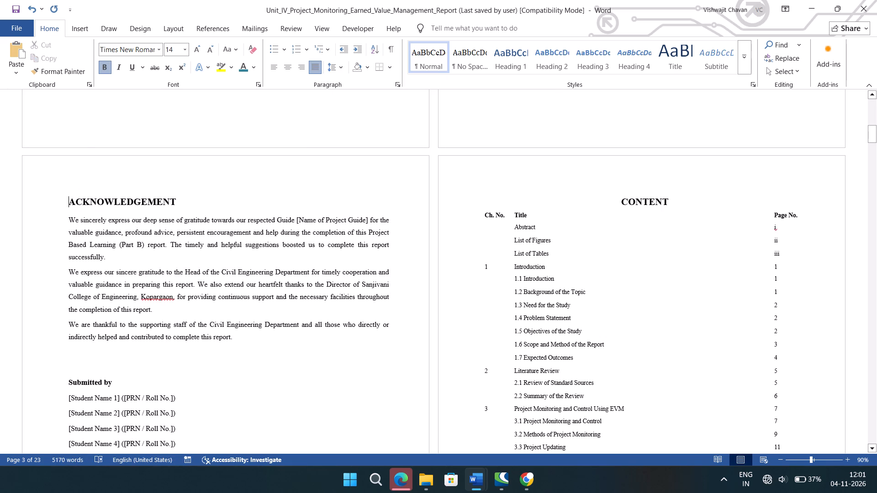
click(282, 66)
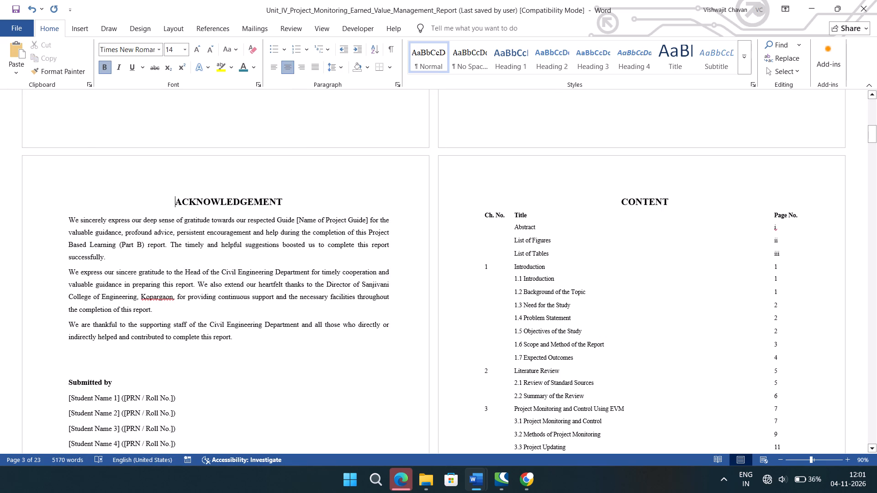
Set the font size of the three Acknowledgement body paragraphs to 12.
drag(66, 218, 185, 322)
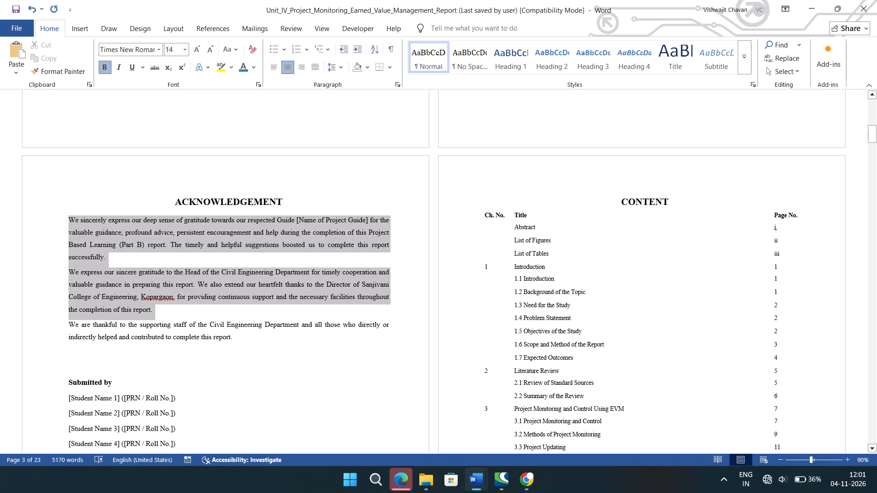
drag(185, 322, 232, 336)
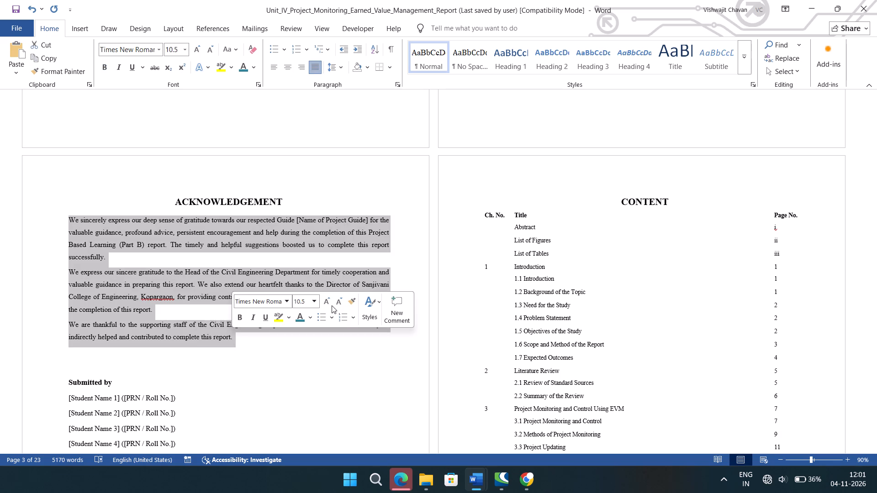
click(324, 301)
click(324, 301)
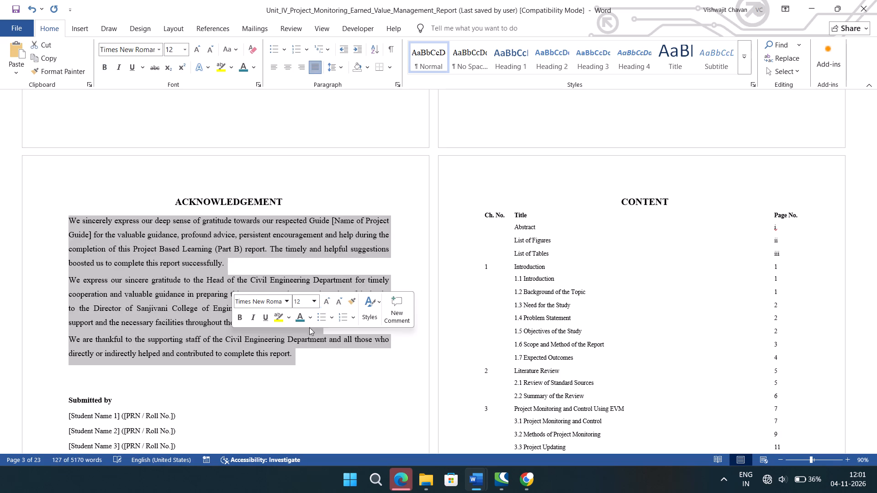
click(312, 378)
Replace the student placeholder lines under the Acknowledgement with the "Submitted by" student list copied from the cover page.
scroll(312, 378, down, 2)
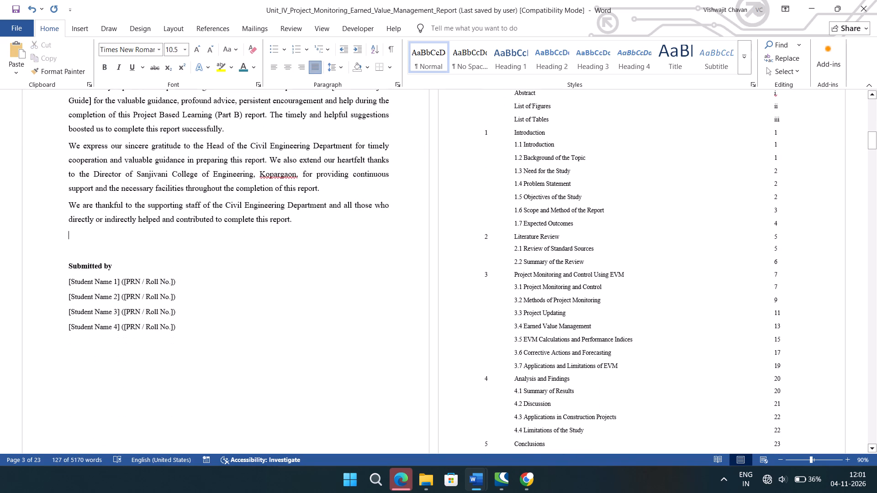
scroll(223, 267, up, 1)
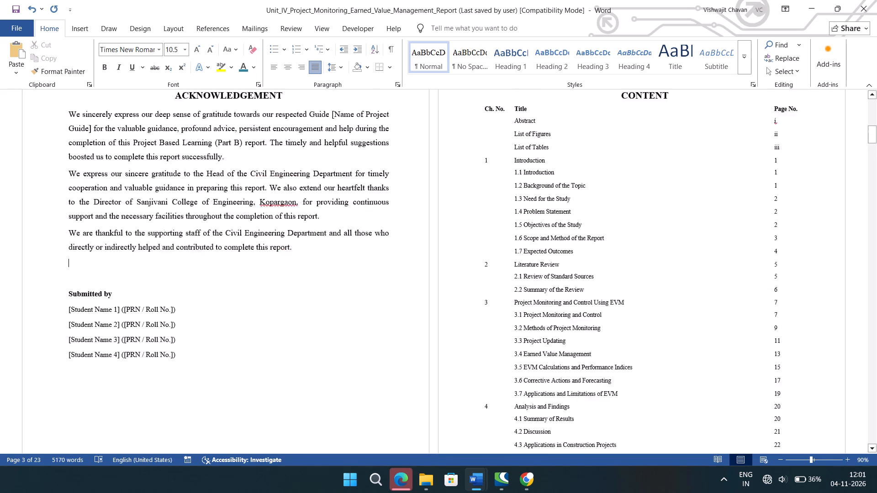
scroll(223, 267, up, 3)
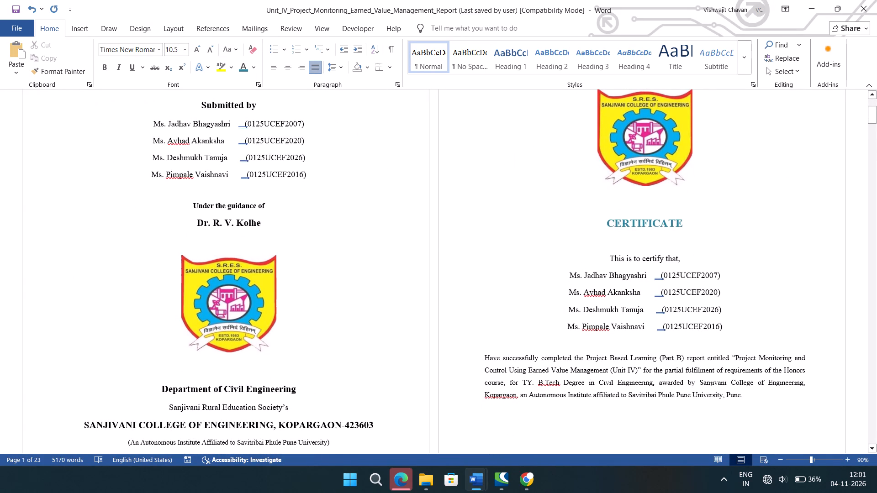
drag(201, 103, 306, 176)
key(ctrl+c)
scroll(341, 241, down, 6)
scroll(341, 241, up, 1)
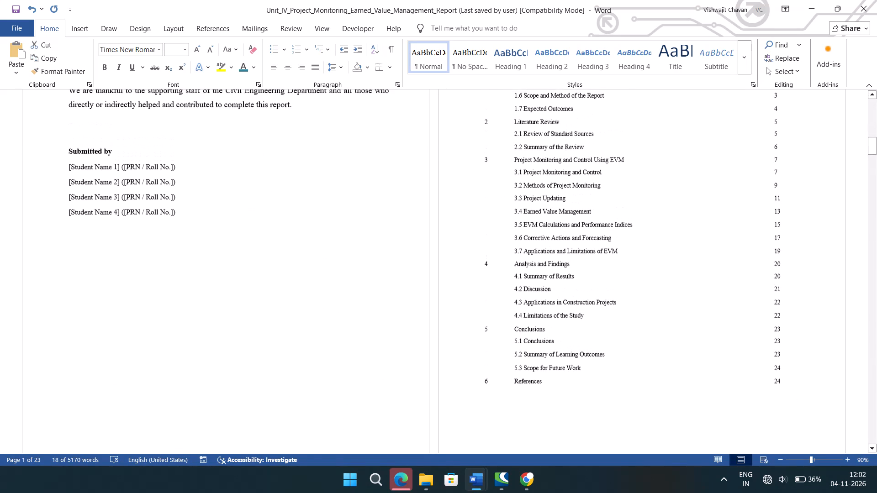
drag(68, 163, 149, 194)
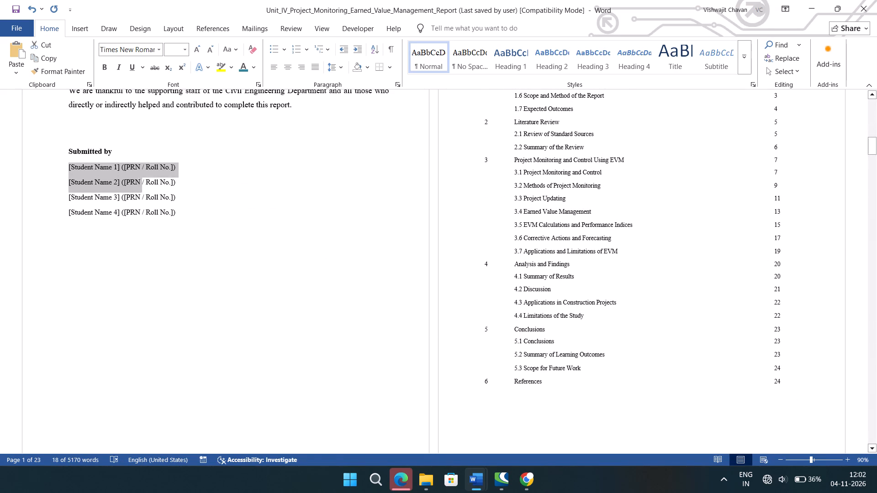
drag(149, 194, 186, 213)
key(ctrl+v)
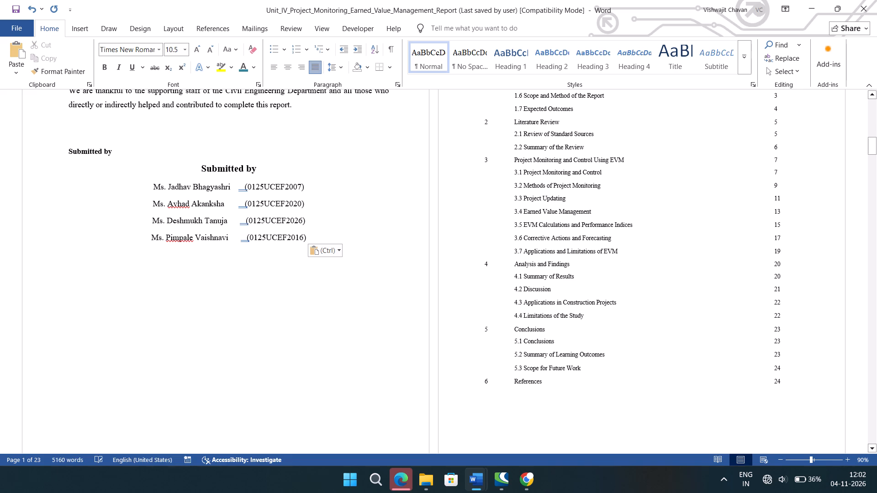
Left-align the pasted "Submitted by" heading and the student name and PRN lines on the Acknowledgement page.
drag(197, 168, 317, 236)
click(277, 66)
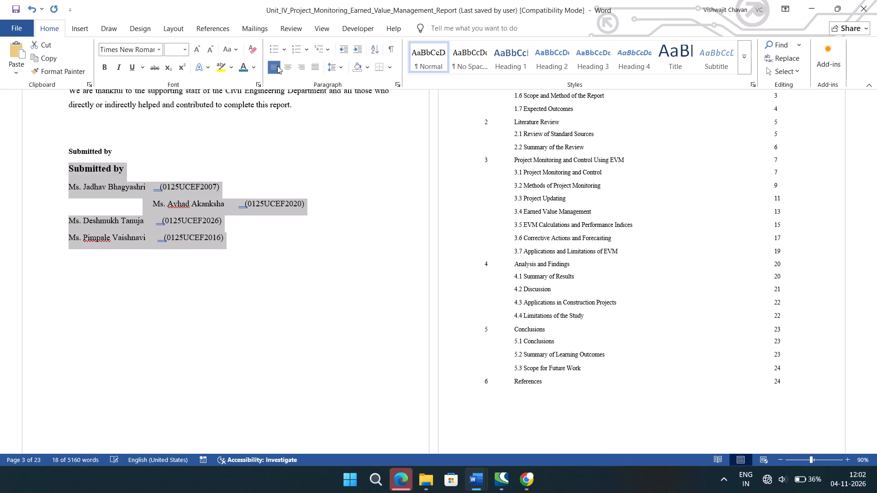
Delete the duplicate original "Submitted by" line above the pasted student list.
click(122, 152)
drag(122, 152, 66, 157)
key(BackSpace)
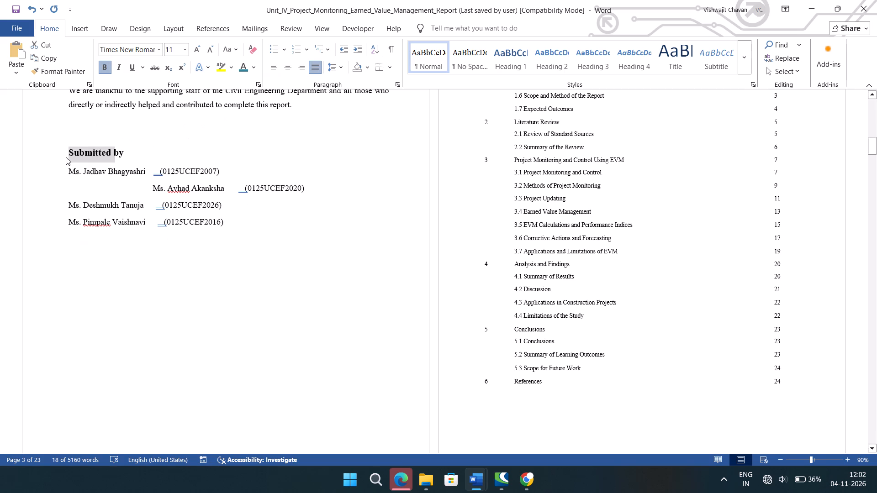
Remove the leading indent from the second student's line so it starts level with the other names.
drag(150, 190, 67, 194)
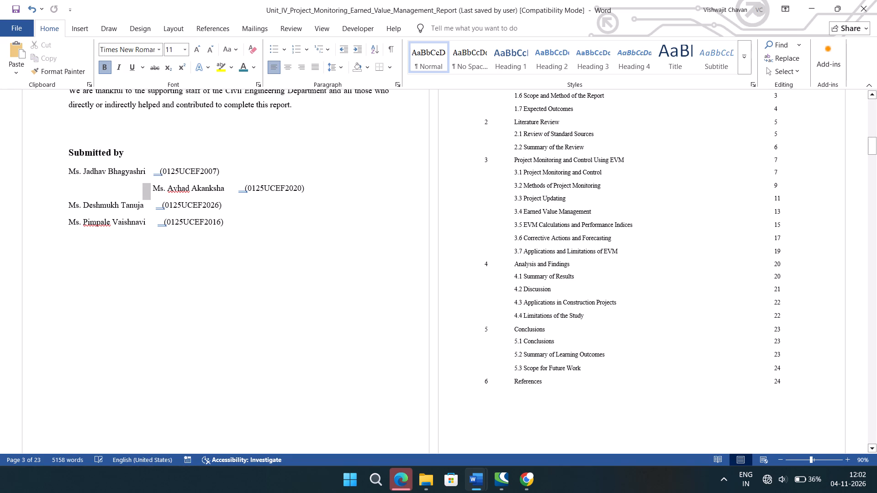
drag(67, 194, 62, 194)
key(BackSpace)
key(BackSpace)
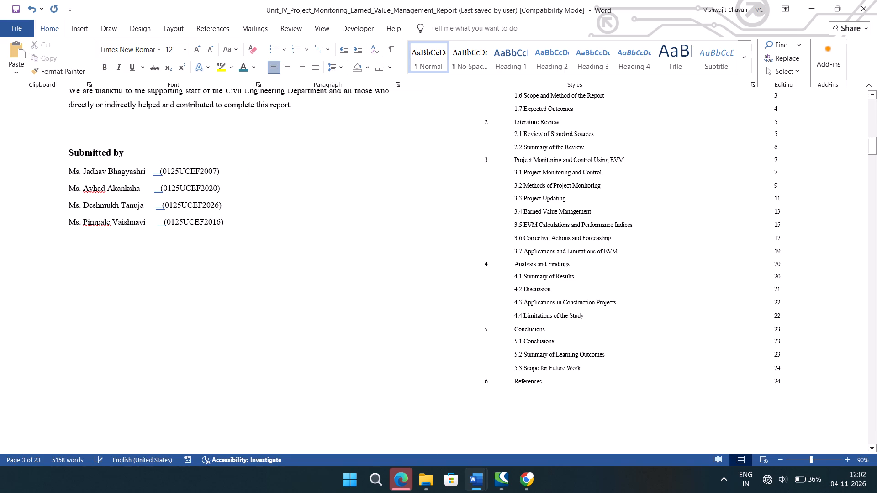
Set the "Submitted by" heading above the Acknowledgement's student list to font size 12 and remove its bold formatting.
drag(125, 151, 78, 156)
drag(84, 136, 186, 121)
click(186, 121)
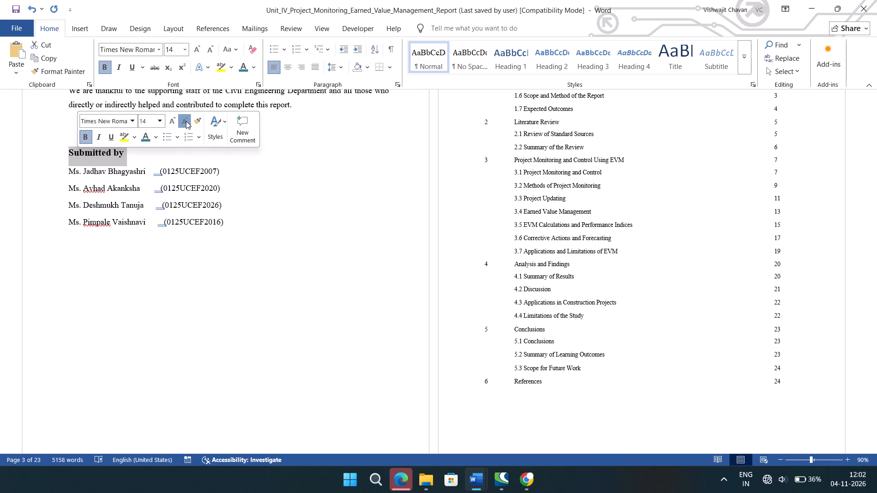
click(83, 139)
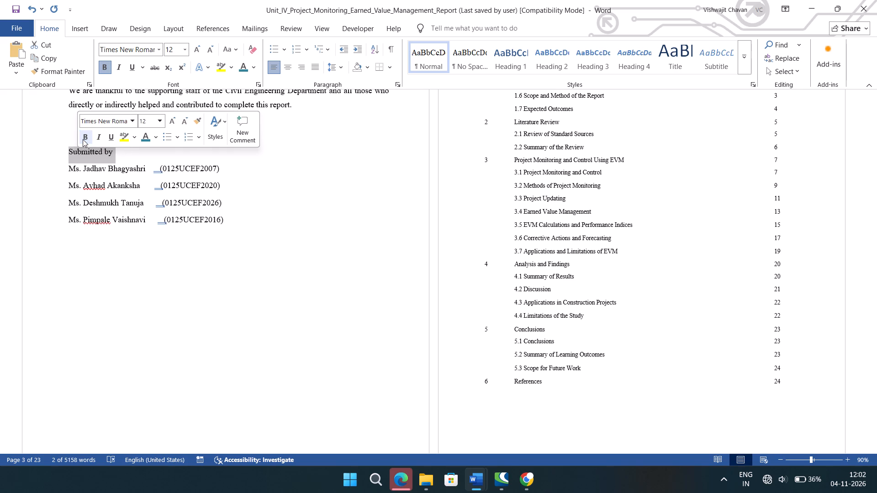
click(290, 262)
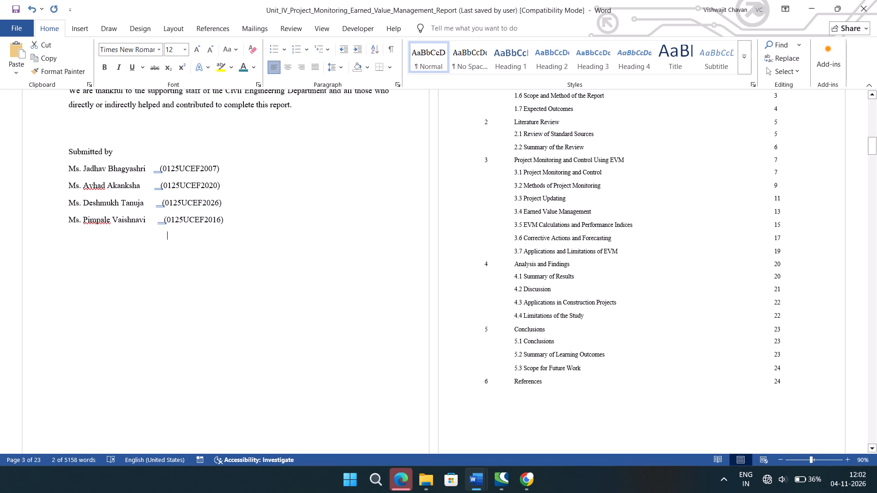
Look over the Acknowledgement page layout and the opening paragraph of the Abstract page.
scroll(264, 295, up, 1)
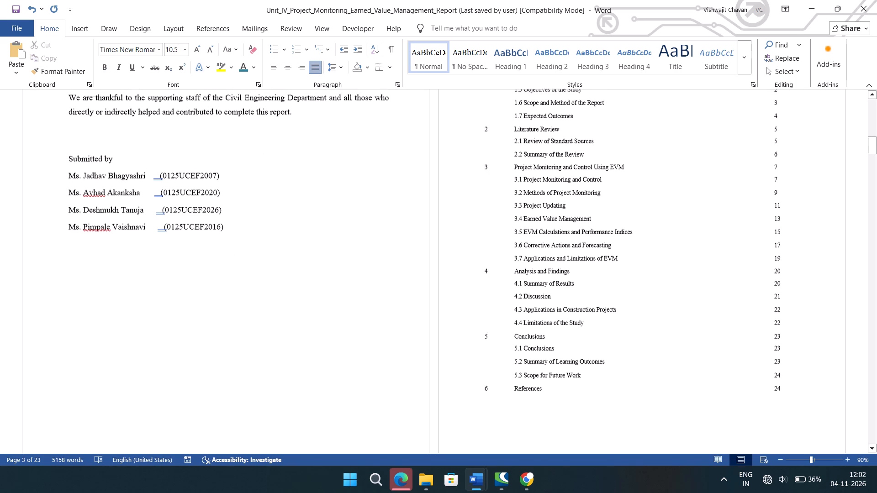
scroll(264, 295, up, 2)
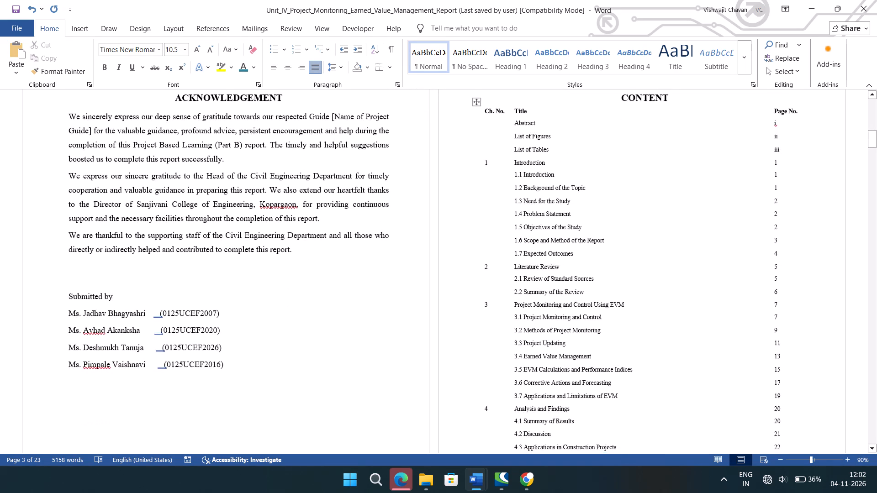
scroll(538, 176, down, 2)
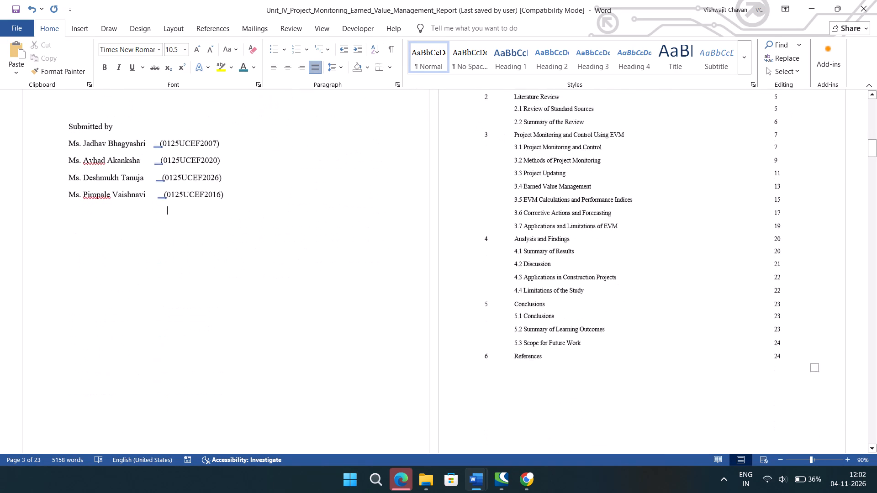
scroll(538, 176, down, 2)
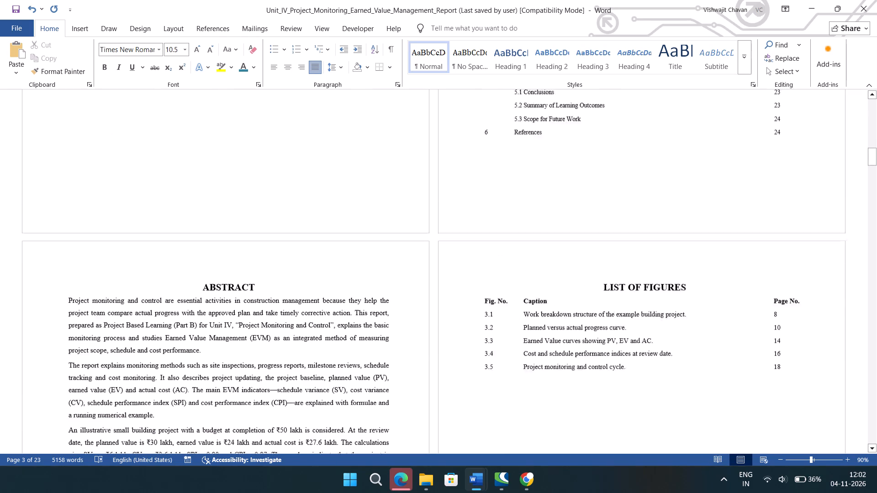
drag(275, 376, 277, 376)
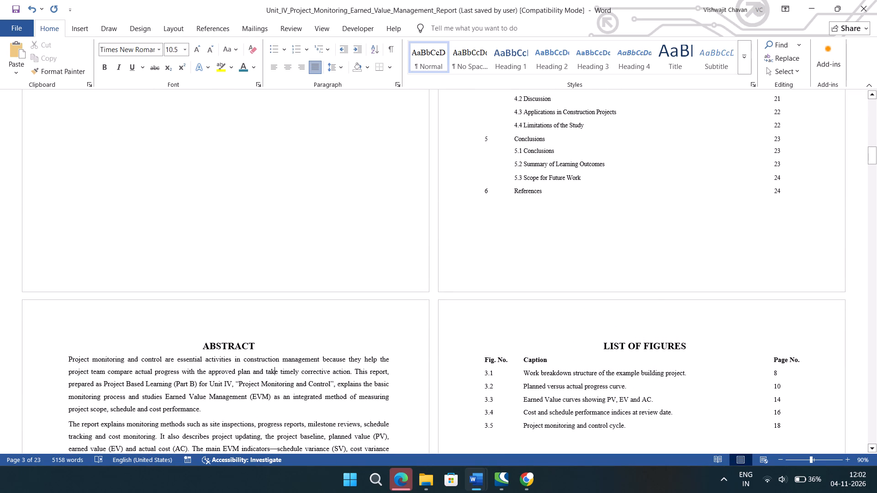
drag(277, 376, 307, 381)
click(379, 404)
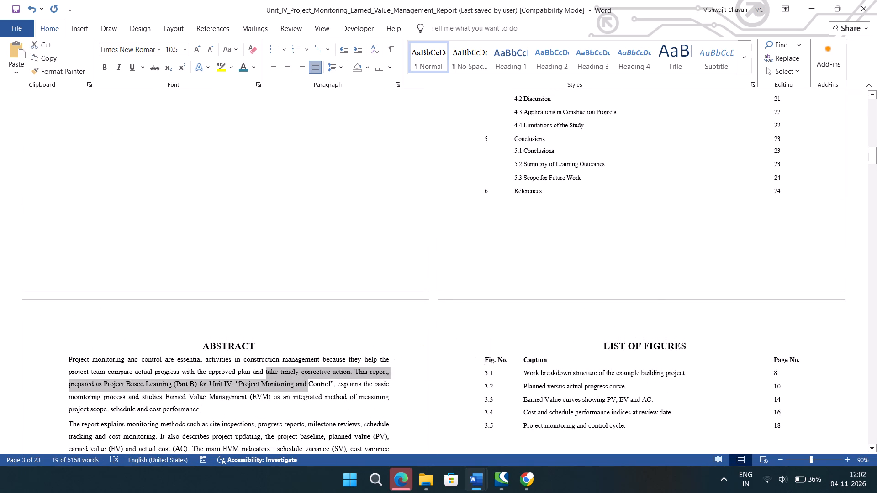
Examine the layout of the Acknowledgement and Content pages.
scroll(470, 362, up, 4)
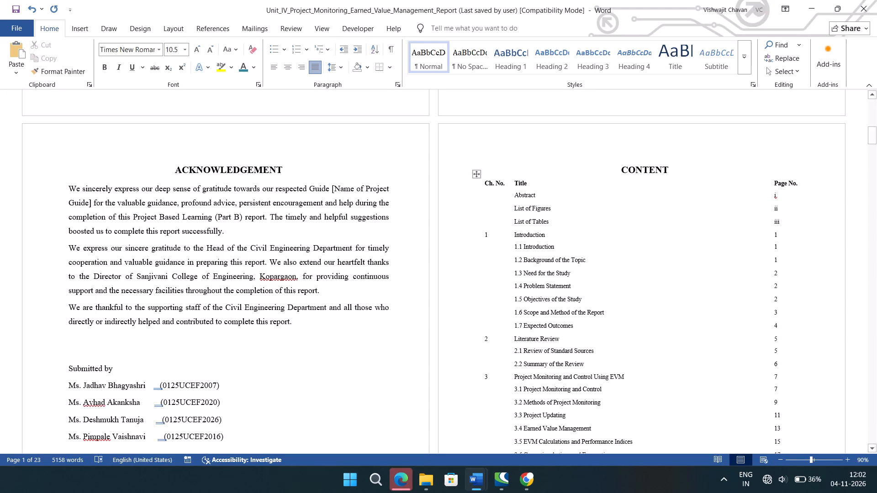
scroll(583, 342, down, 2)
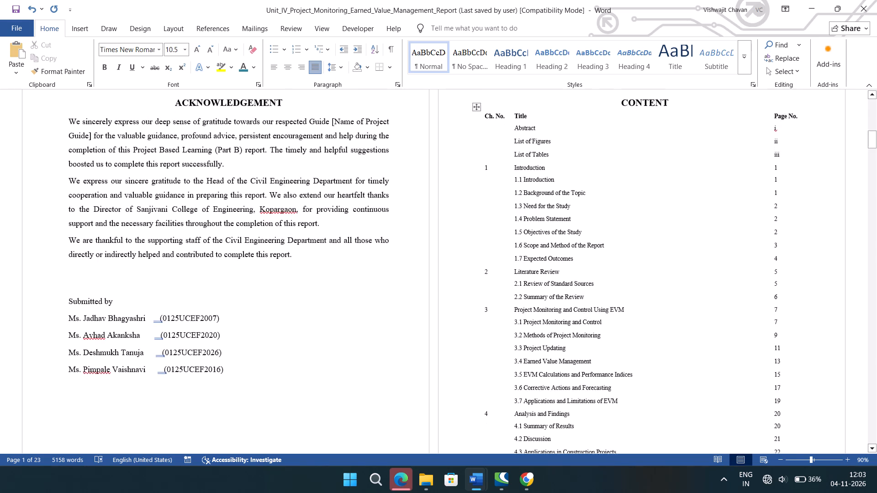
scroll(583, 342, down, 1)
scroll(583, 342, up, 1)
scroll(583, 342, down, 1)
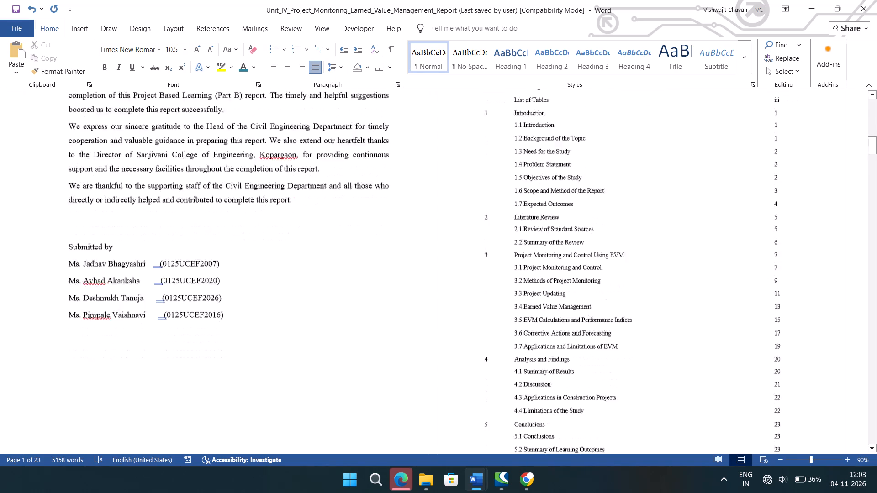
scroll(583, 342, down, 1)
scroll(583, 342, up, 2)
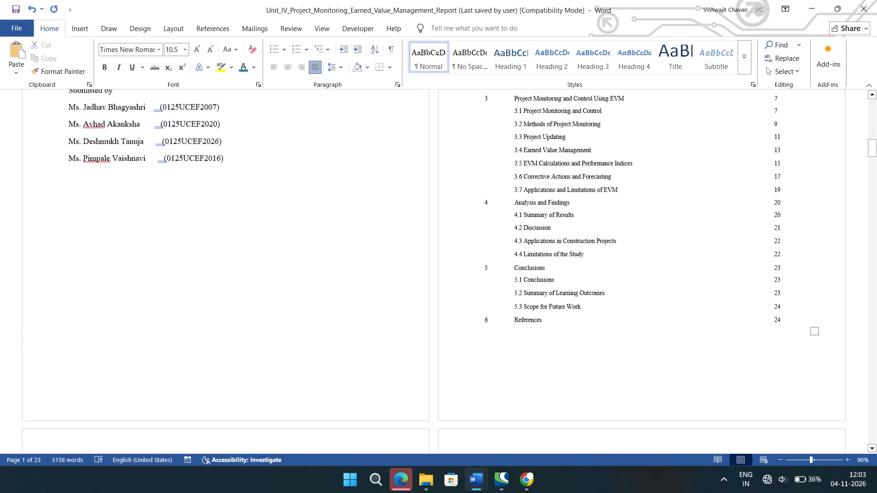
scroll(583, 342, up, 1)
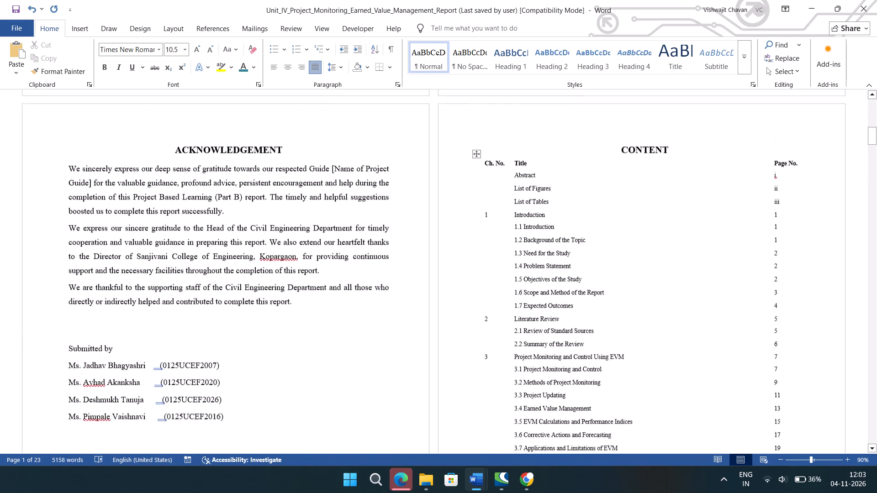
scroll(583, 342, up, 1)
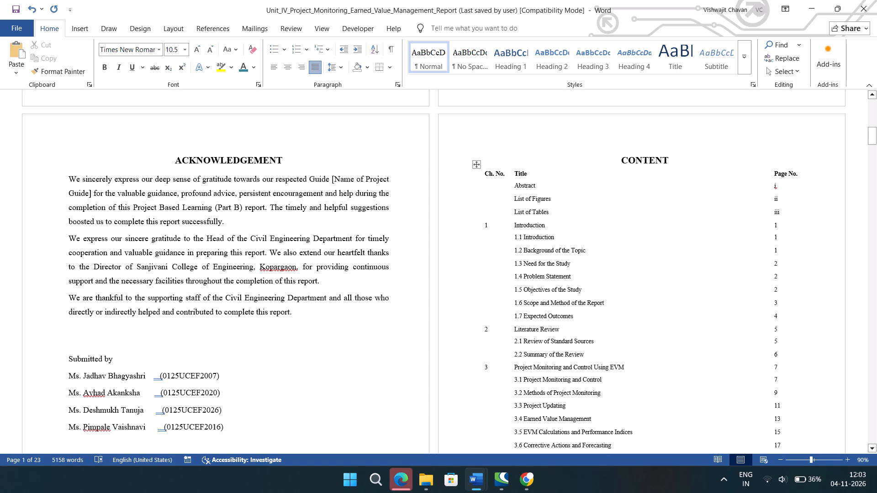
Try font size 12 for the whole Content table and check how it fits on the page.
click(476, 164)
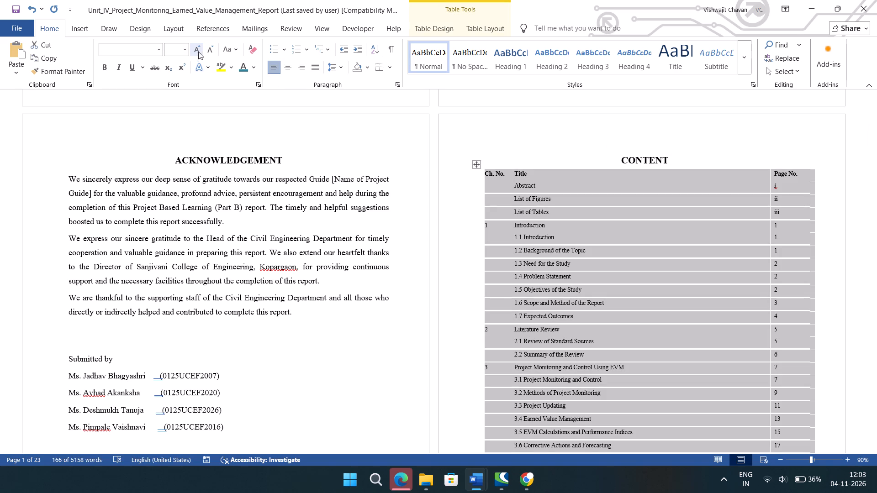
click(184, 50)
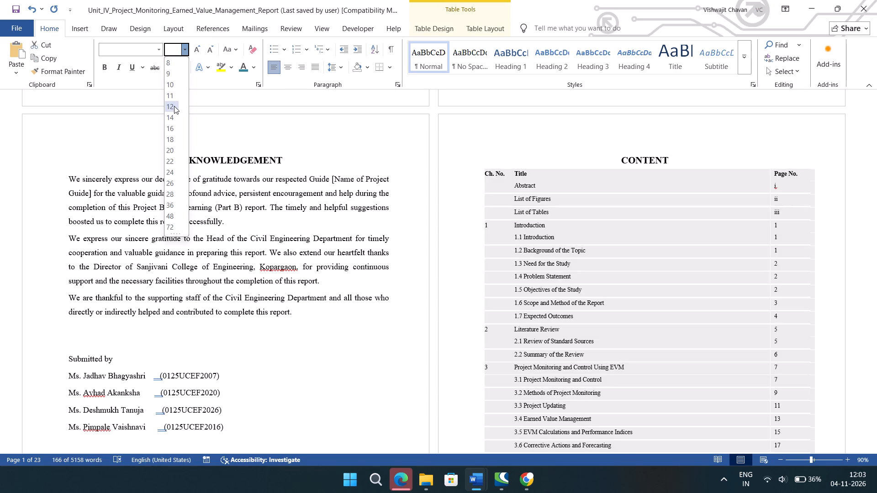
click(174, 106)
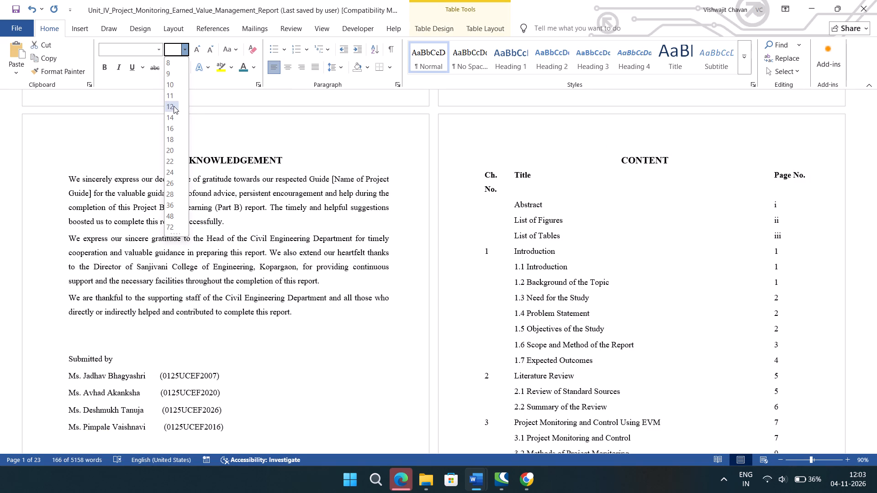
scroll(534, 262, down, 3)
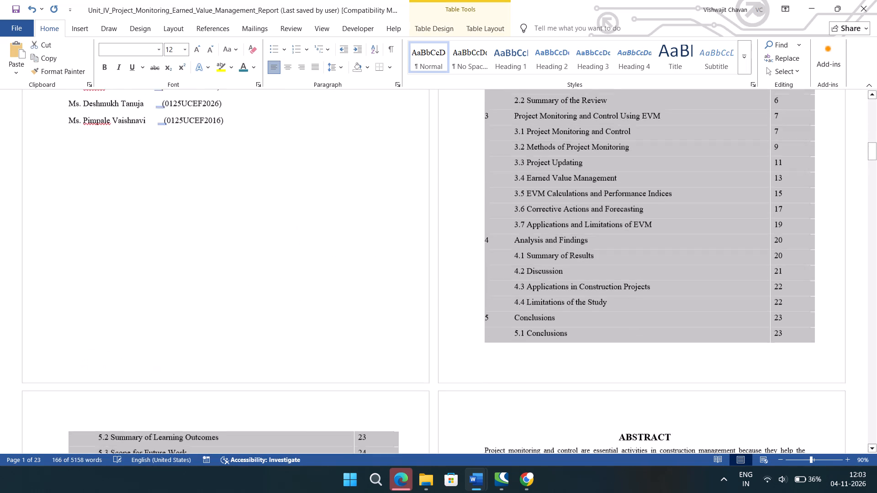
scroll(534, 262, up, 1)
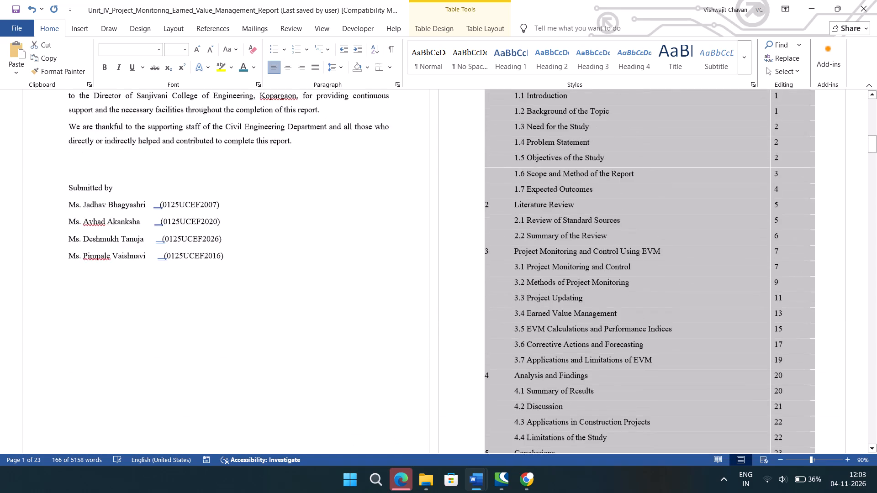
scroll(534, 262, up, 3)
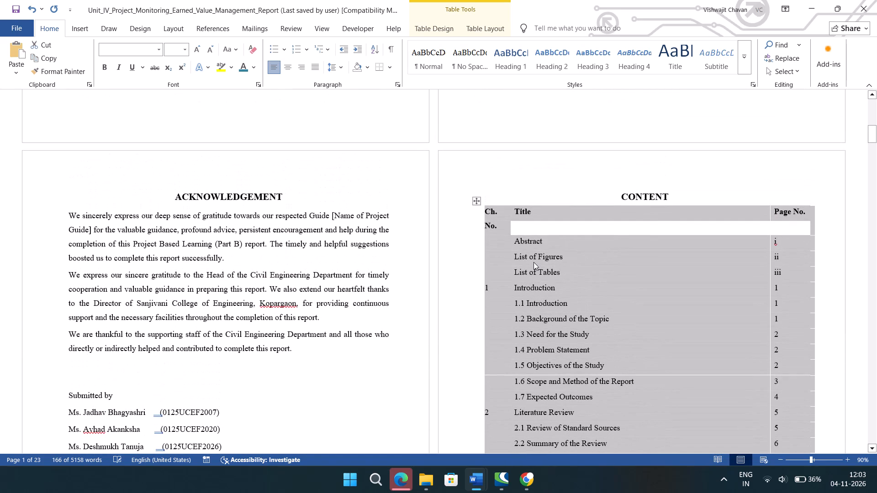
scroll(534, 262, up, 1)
Set the font size of the whole Content table to 11 and check its page fit.
click(183, 47)
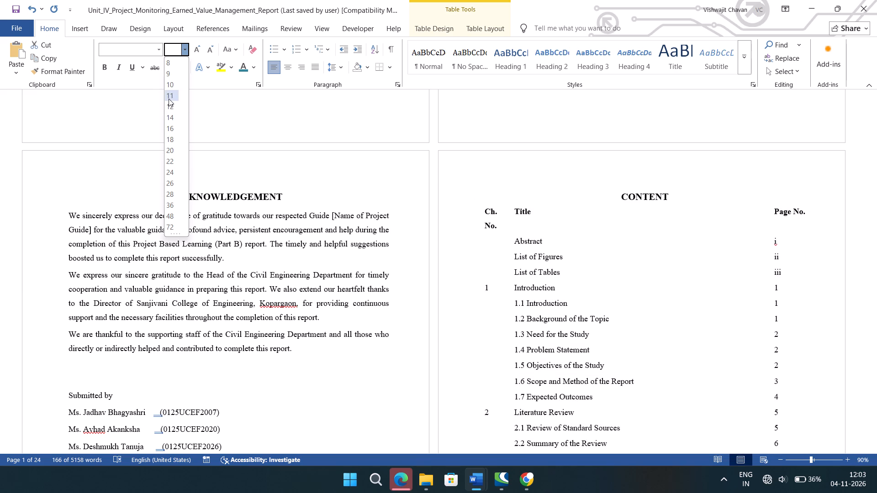
click(169, 99)
click(504, 284)
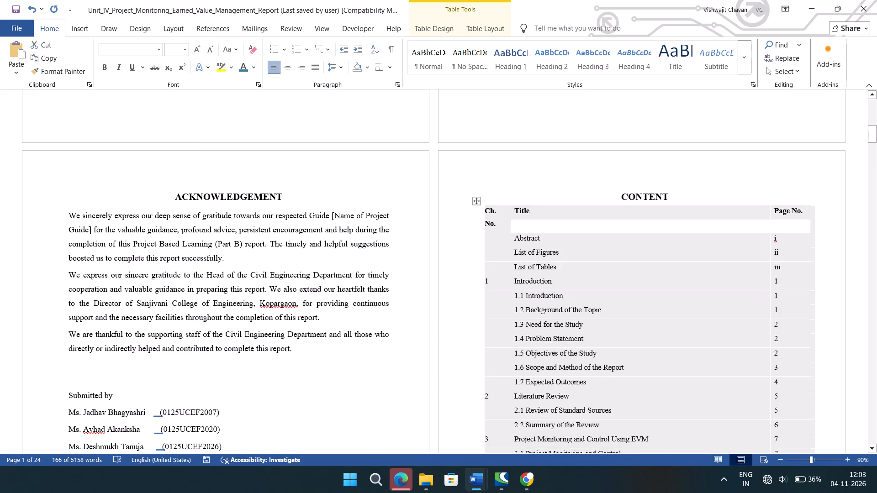
scroll(504, 284, down, 5)
scroll(504, 284, up, 2)
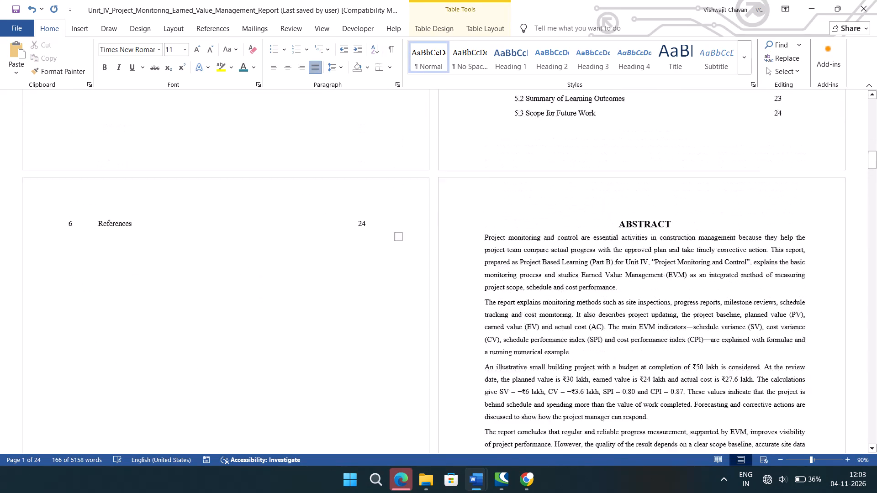
scroll(504, 284, up, 2)
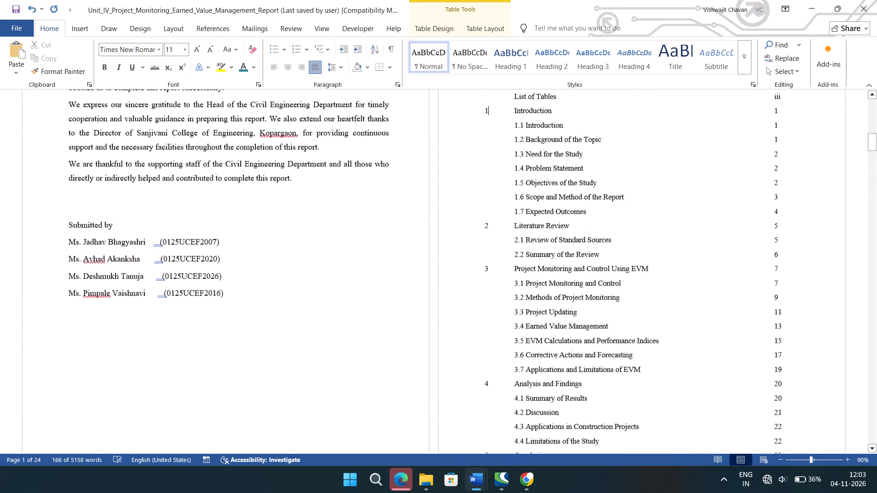
scroll(504, 284, up, 1)
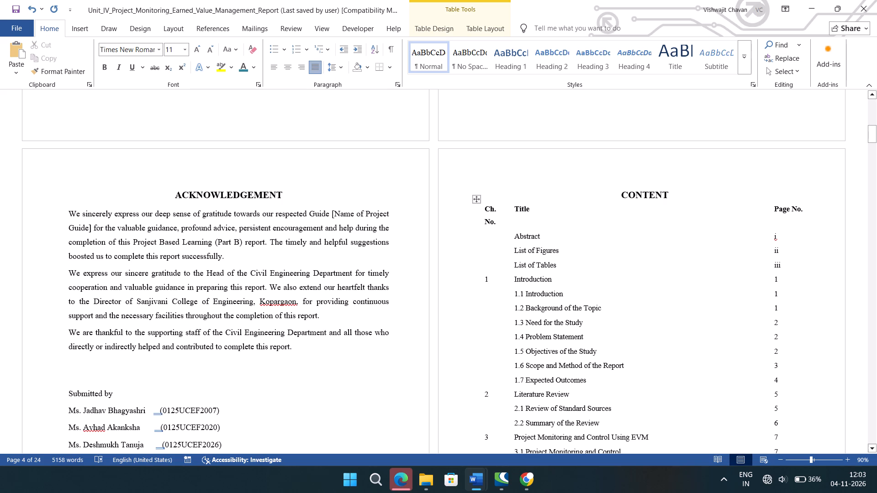
Widen the Content table's Ch. No. column so its header fits on one line, and check the table's page fit.
click(770, 209)
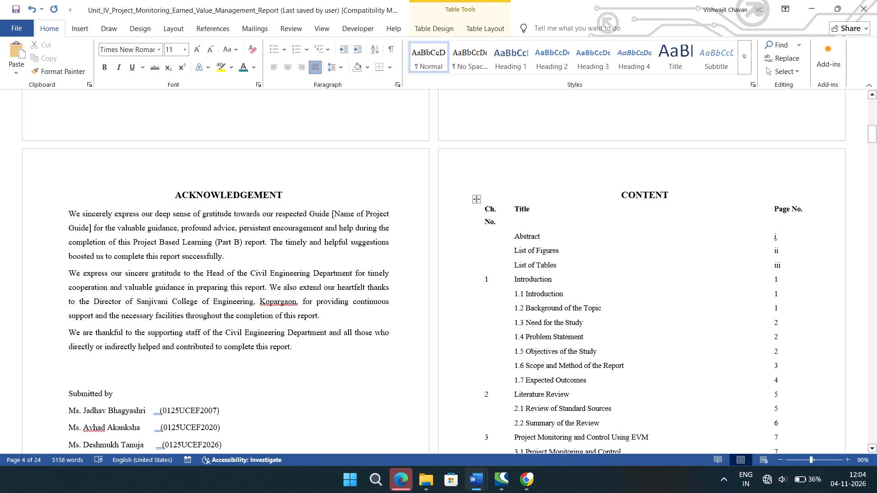
click(770, 208)
click(770, 208)
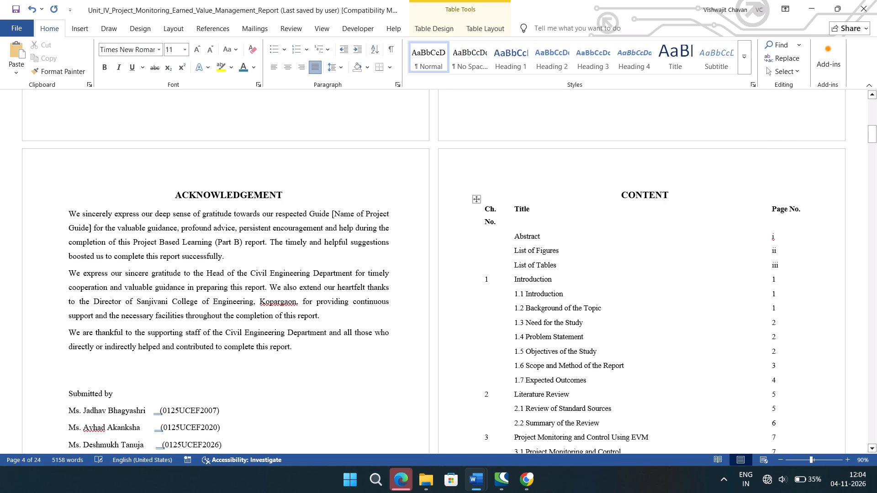
drag(510, 210, 520, 210)
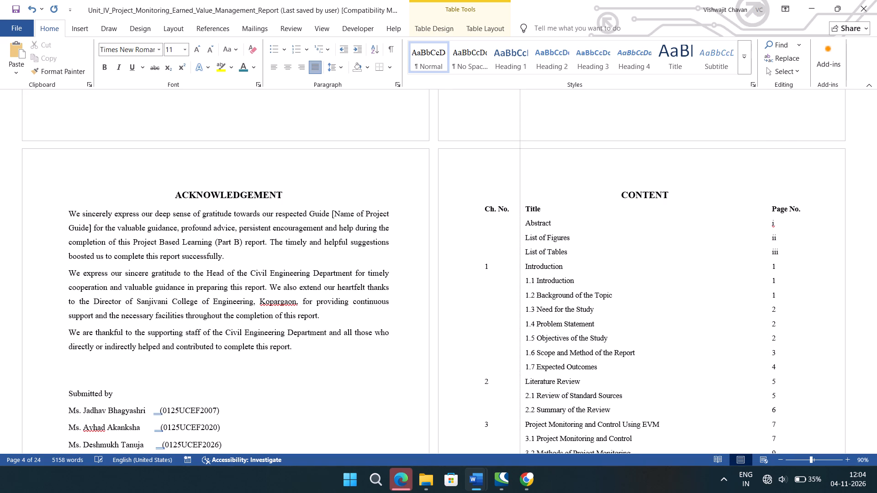
drag(520, 210, 519, 210)
scroll(661, 324, down, 6)
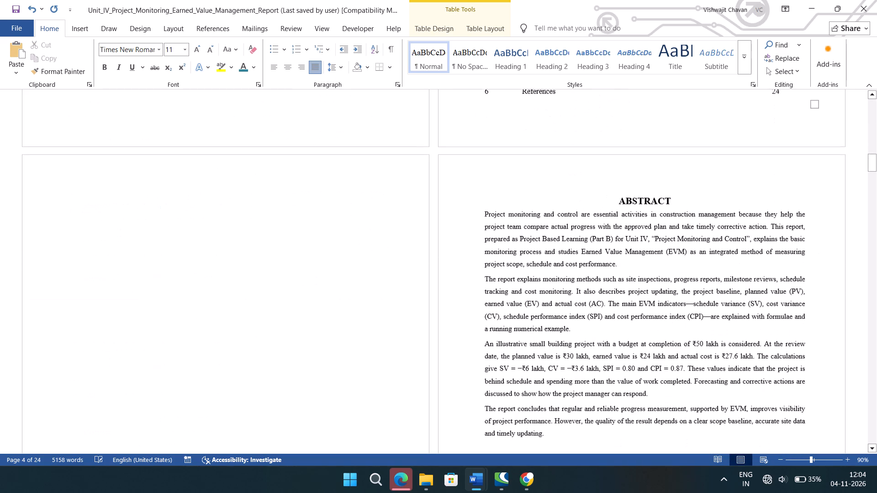
scroll(661, 324, up, 2)
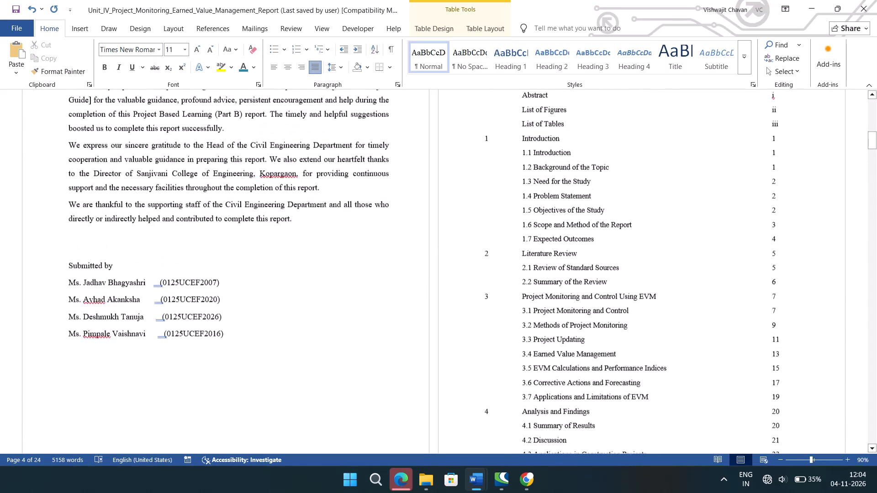
scroll(661, 324, up, 3)
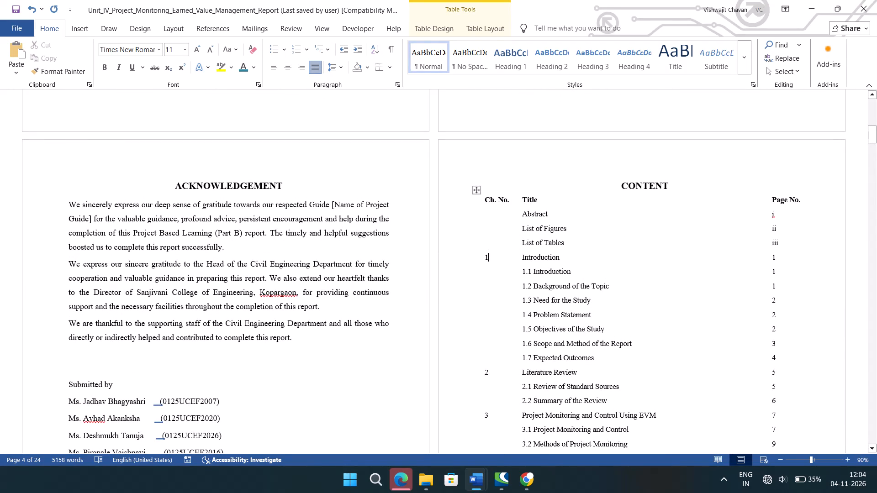
scroll(652, 322, down, 2)
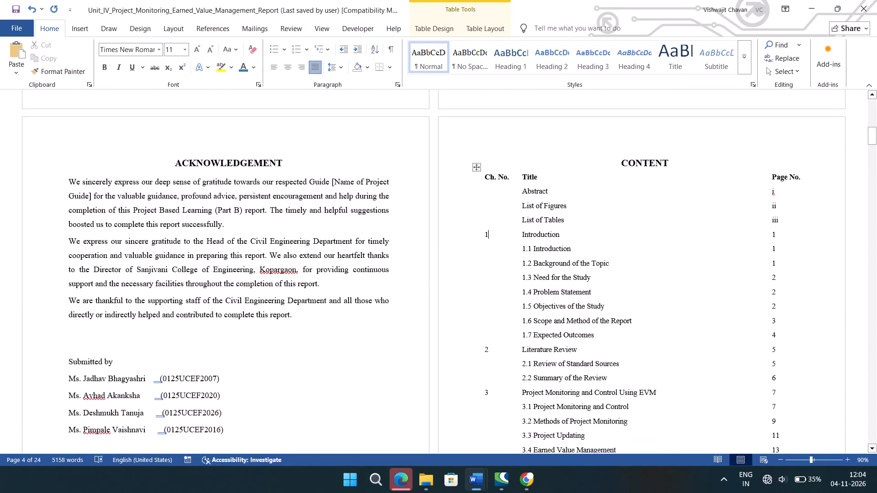
scroll(652, 322, down, 2)
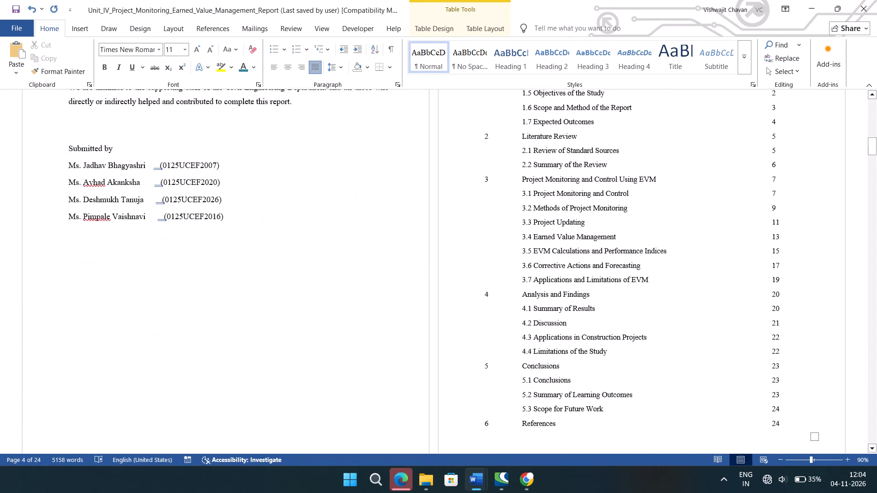
Delete the blank page between the Content page and the Abstract.
scroll(652, 322, down, 1)
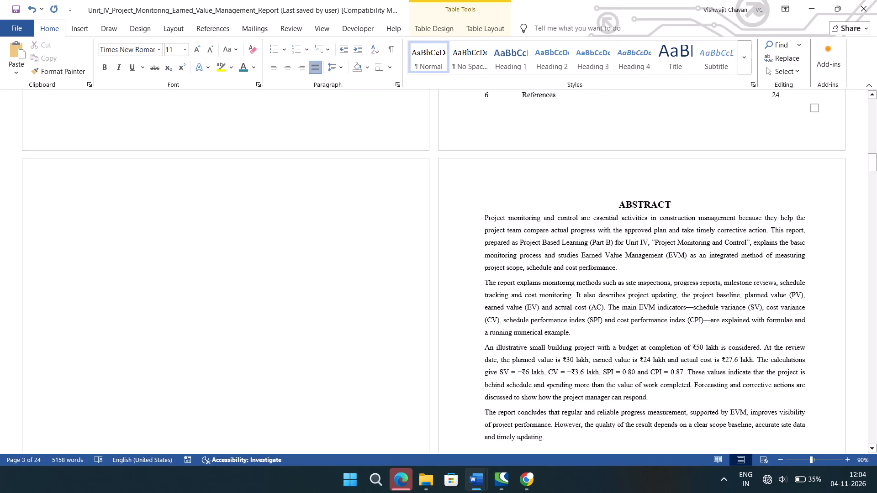
drag(76, 177, 187, 305)
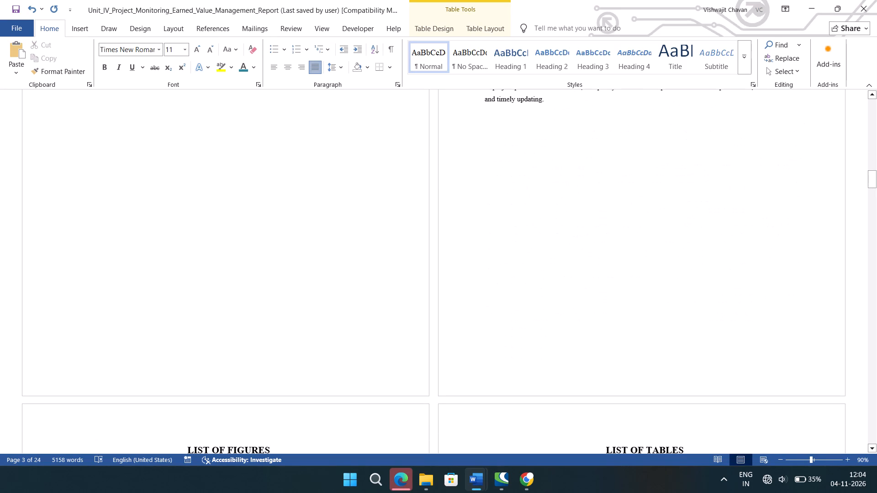
drag(187, 305, 243, 337)
key(BackSpace)
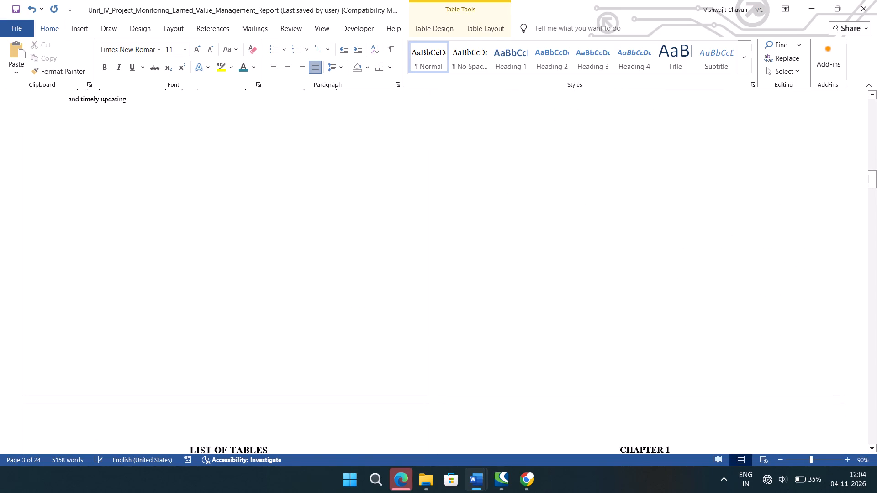
scroll(187, 322, up, 3)
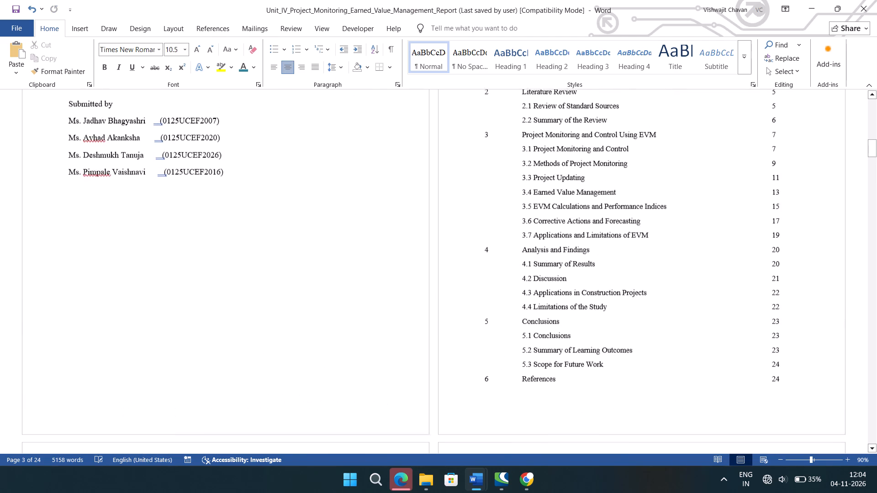
scroll(187, 322, up, 2)
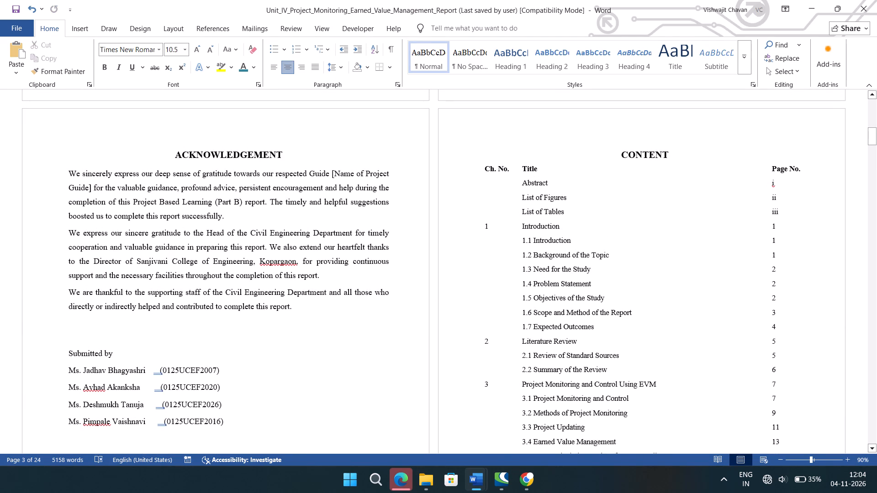
Set the font size of all Abstract body paragraphs to 12.
scroll(540, 342, down, 4)
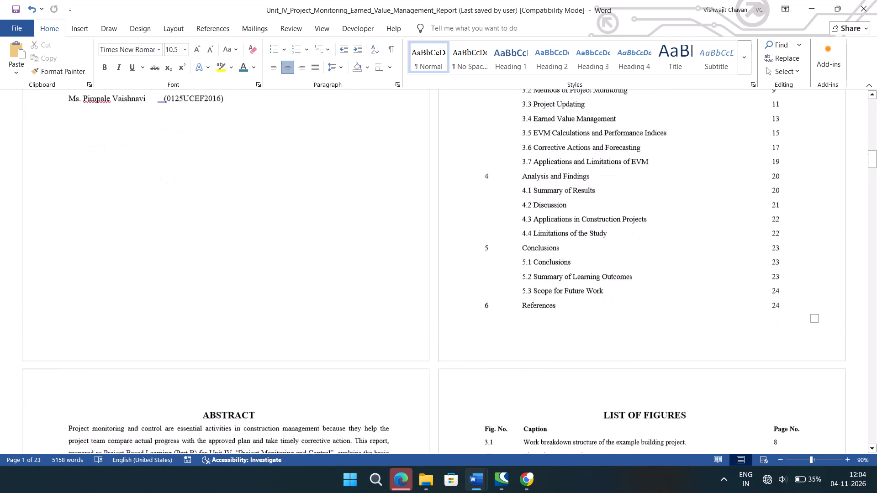
scroll(540, 342, down, 2)
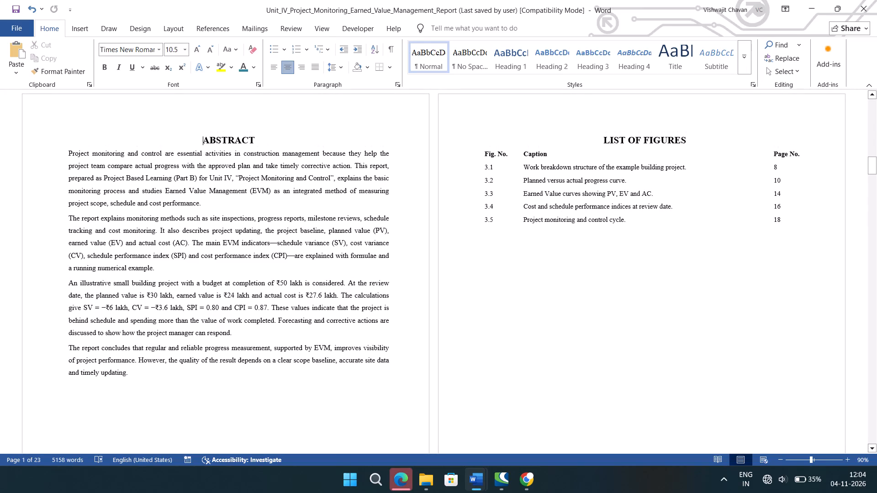
drag(69, 151, 144, 381)
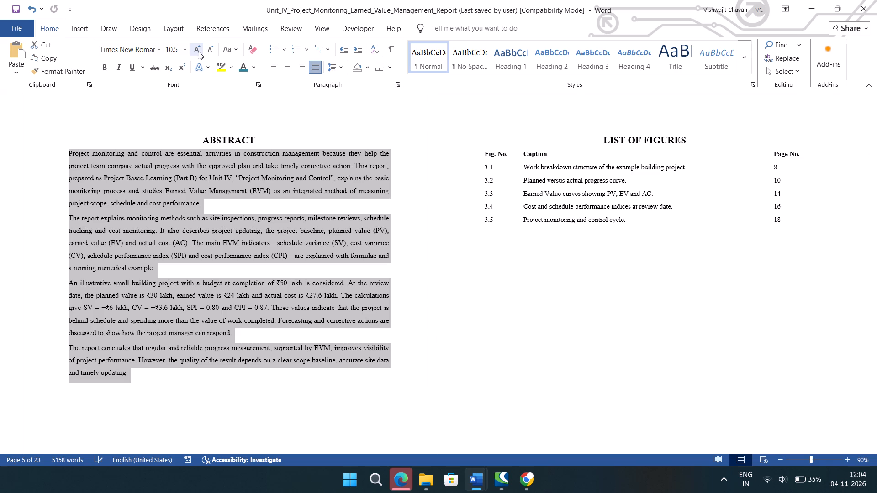
click(187, 50)
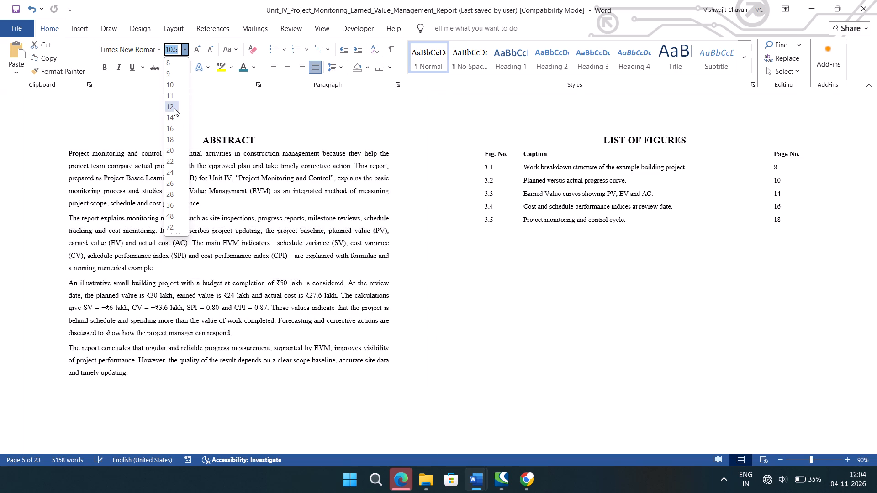
click(174, 108)
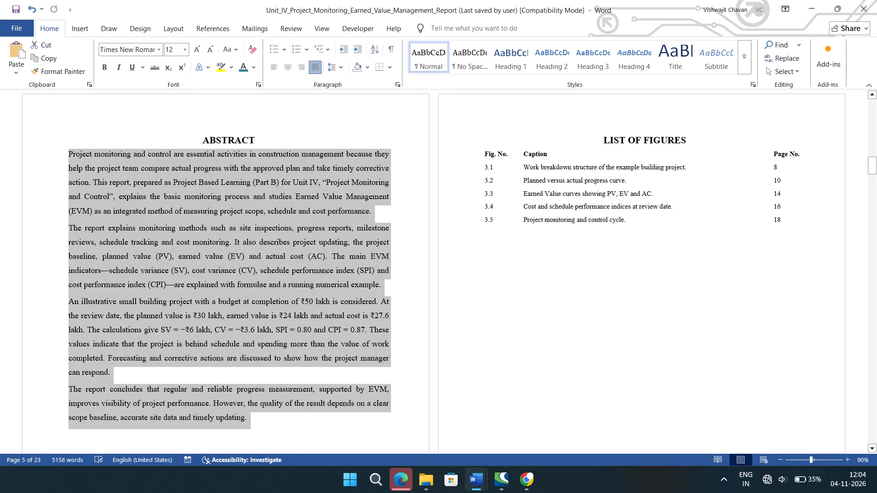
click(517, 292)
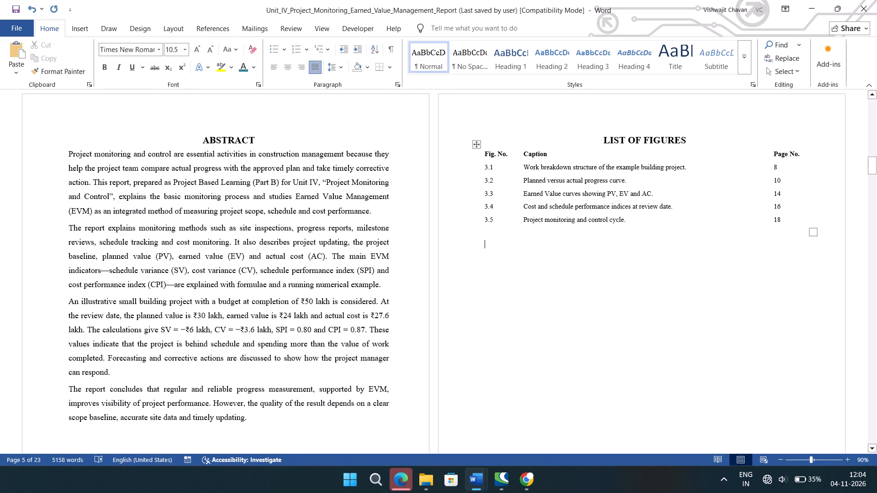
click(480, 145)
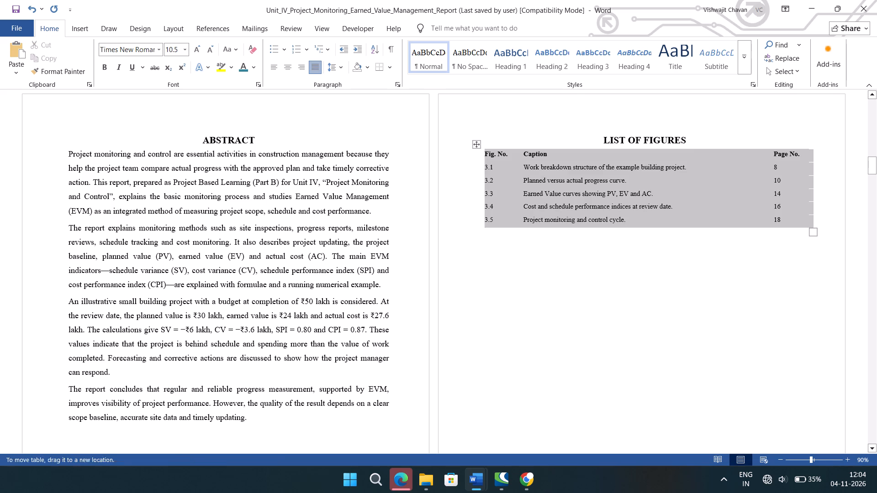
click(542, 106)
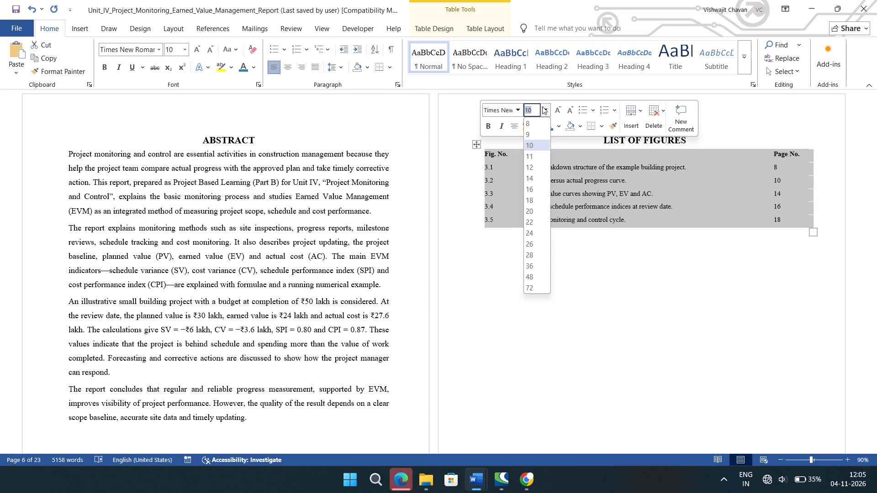
Set the font size of the whole List of Figures table to 12.
click(536, 168)
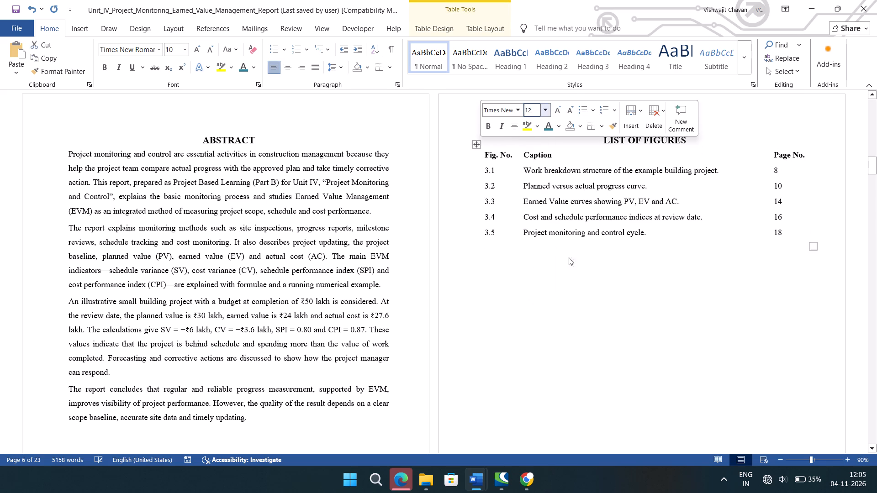
click(573, 260)
scroll(573, 260, down, 5)
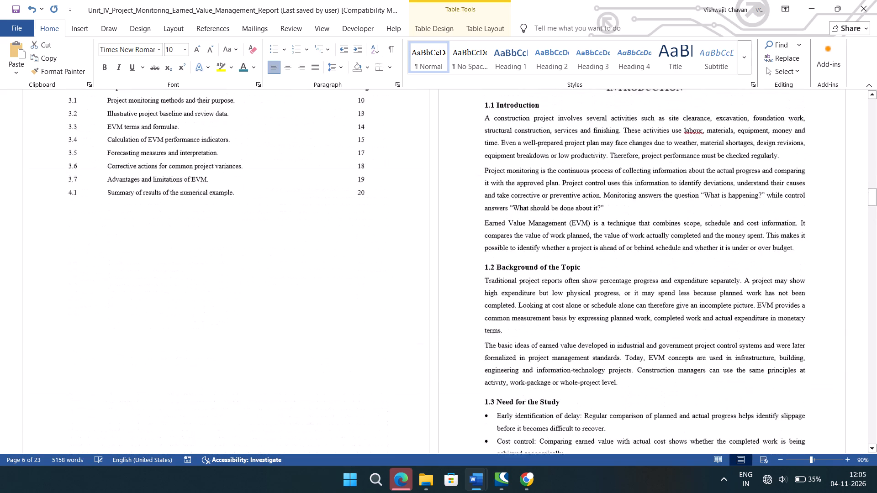
scroll(573, 260, down, 2)
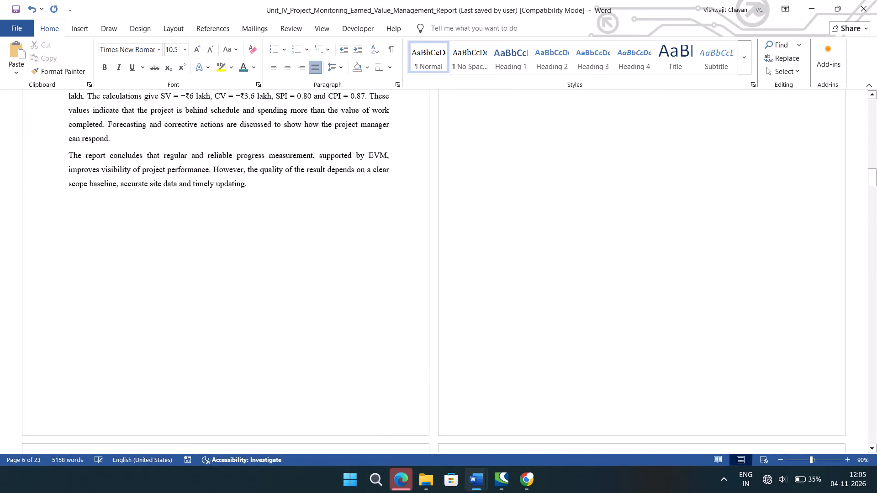
scroll(573, 260, down, 2)
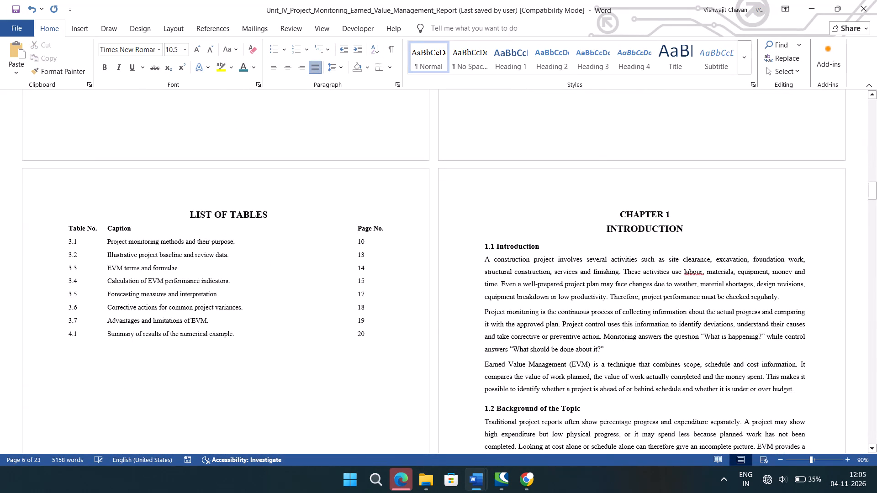
Look through the available Wi-Fi networks and return to the report.
click(765, 480)
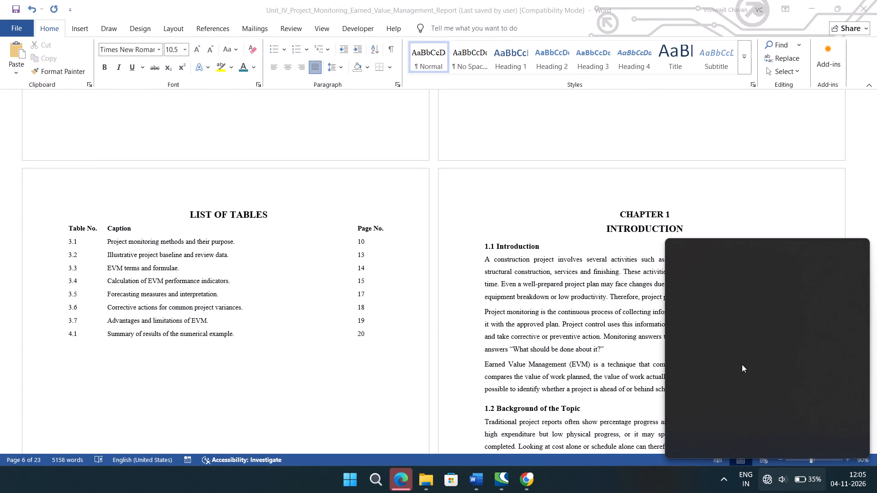
click(721, 267)
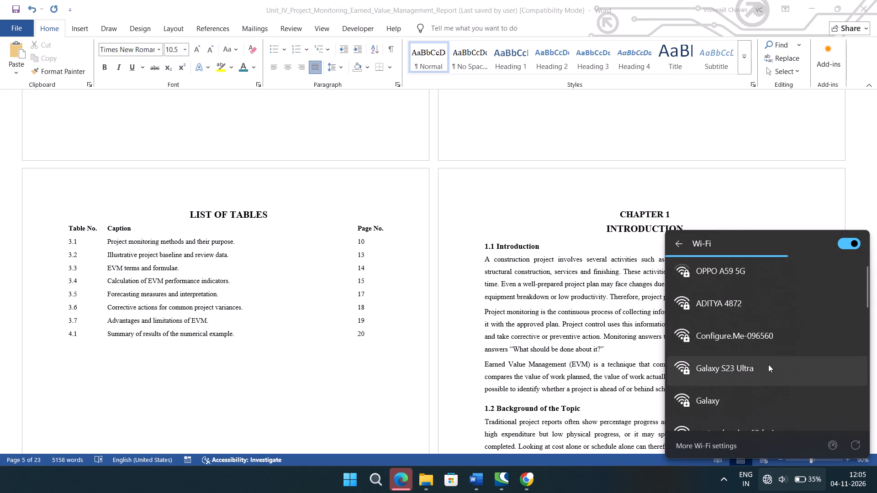
scroll(761, 313, down, 1)
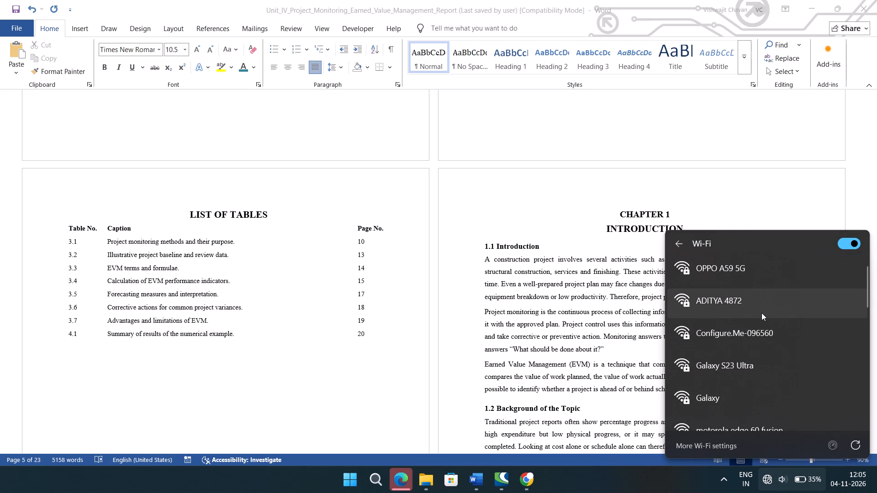
scroll(761, 313, down, 1)
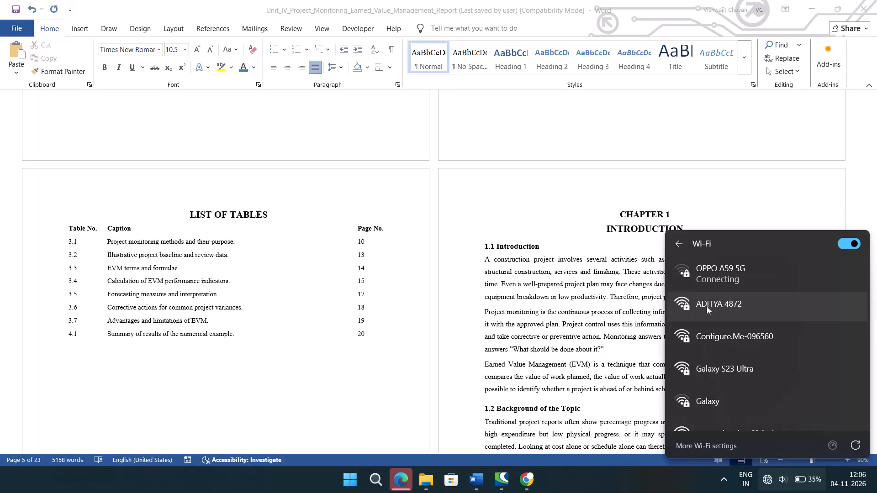
click(622, 310)
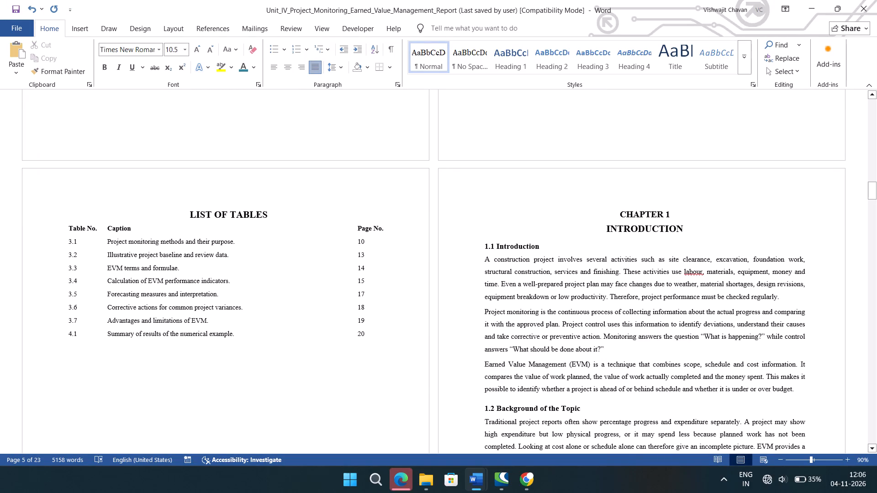
Recheck the List of Figures page and go to the table on the List of Tables page.
scroll(554, 301, up, 3)
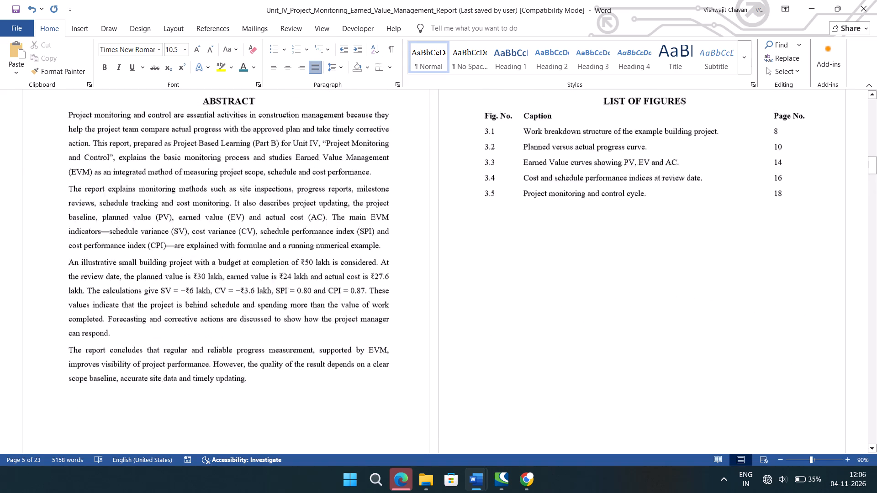
scroll(554, 301, up, 3)
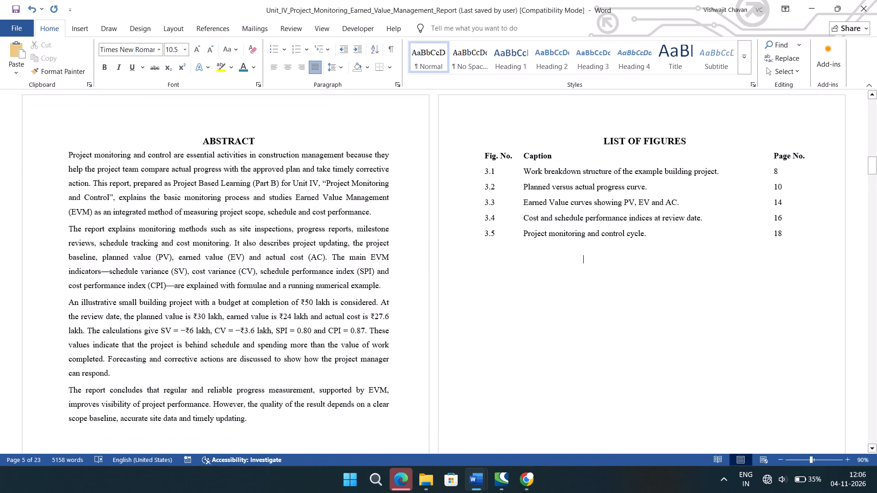
scroll(554, 301, down, 4)
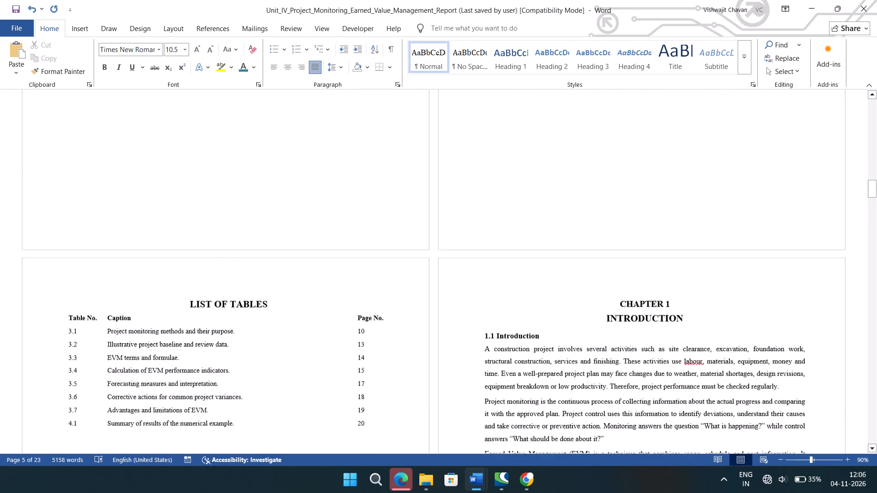
scroll(554, 301, down, 2)
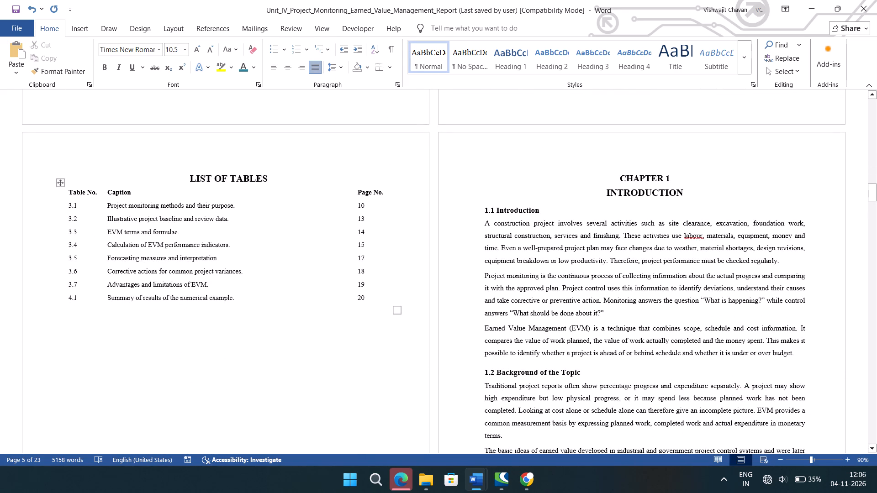
Set the font size of the whole List of Tables table to 12.
click(62, 181)
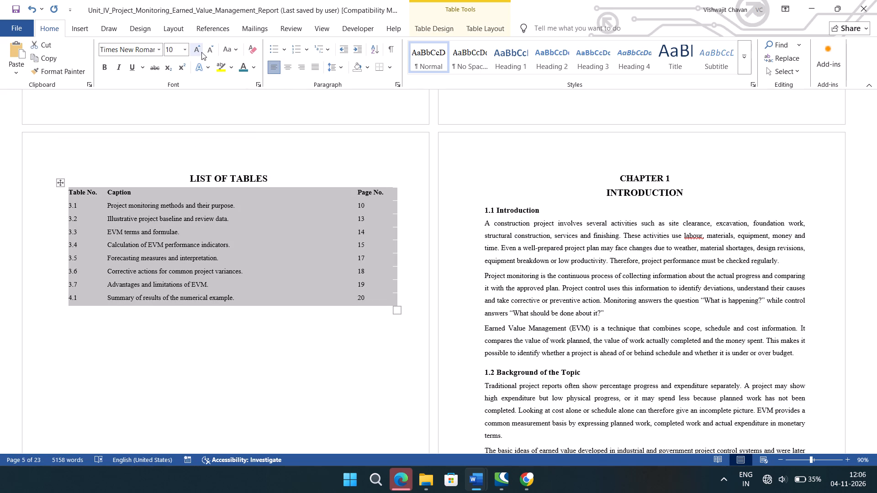
click(187, 50)
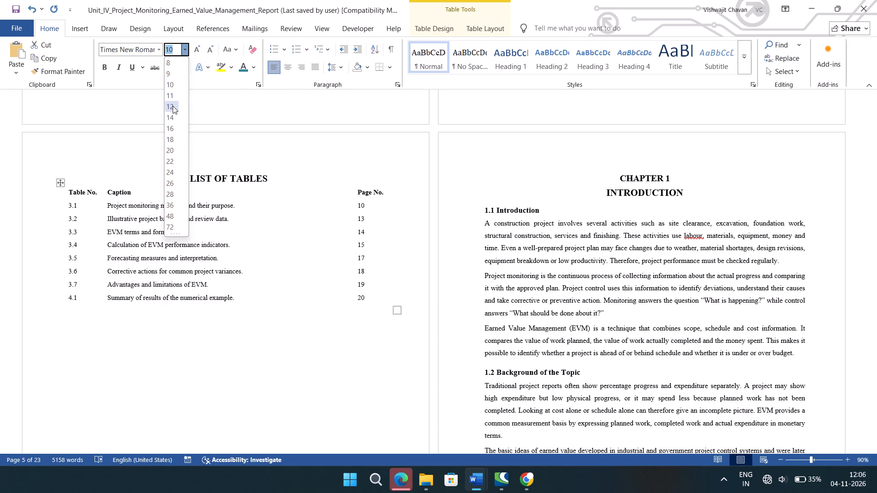
click(173, 106)
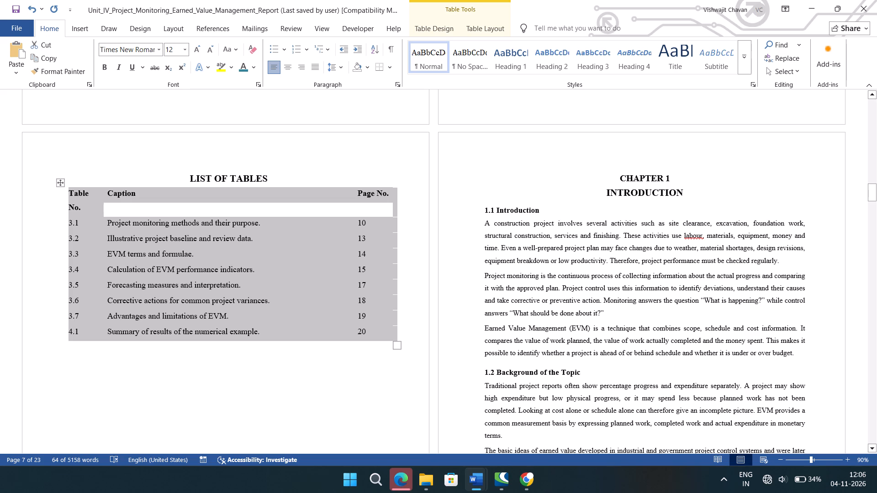
click(601, 334)
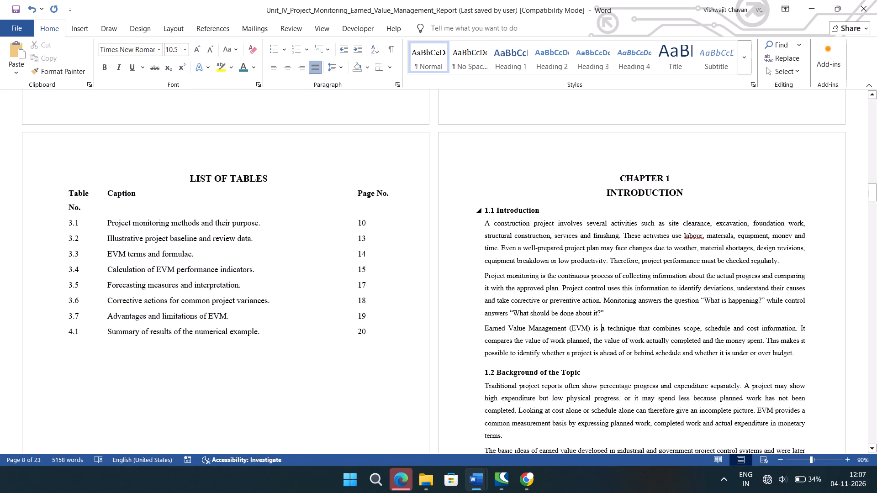
Set the text from section 1.1 Introduction through section 2.2 Summary of the Review to font size 12 and check its page flow.
drag(501, 194, 564, 372)
click(564, 372)
drag(517, 212, 561, 312)
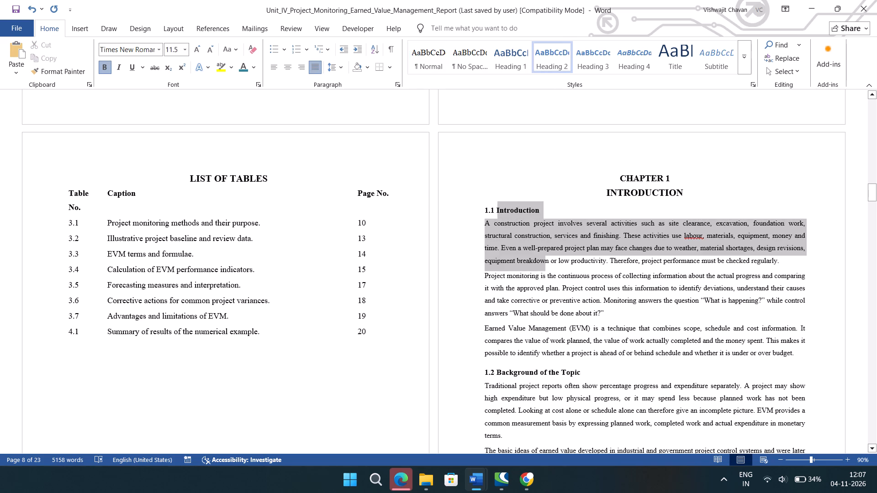
drag(561, 312, 590, 492)
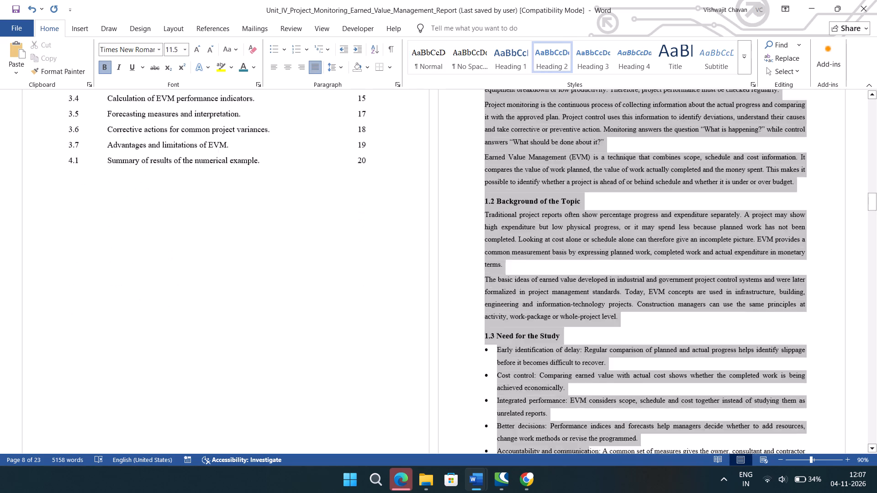
drag(590, 492, 550, 375)
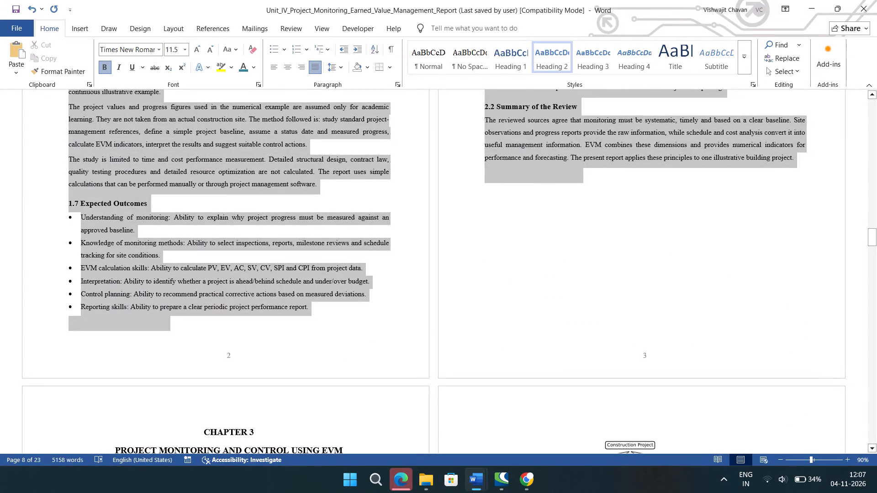
drag(550, 375, 552, 217)
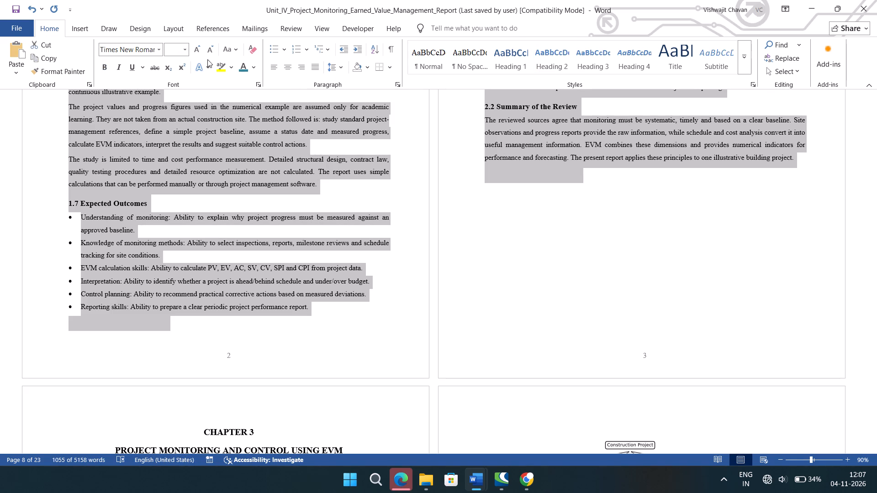
click(187, 50)
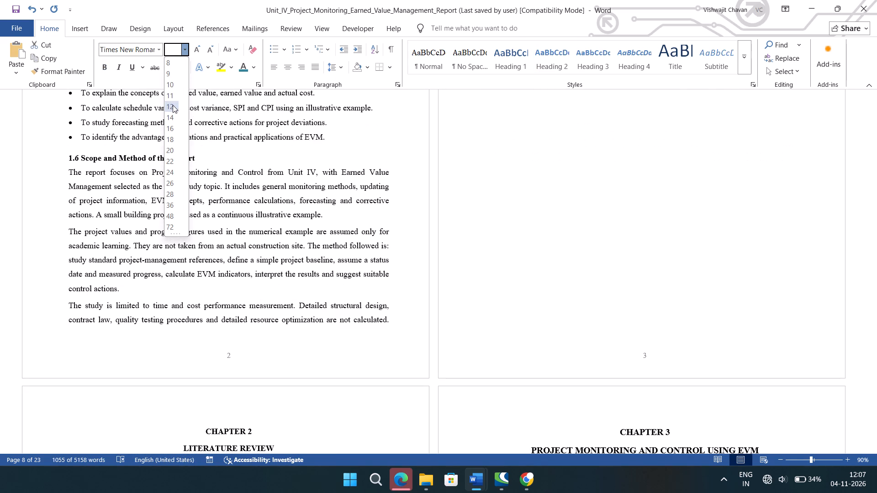
click(173, 105)
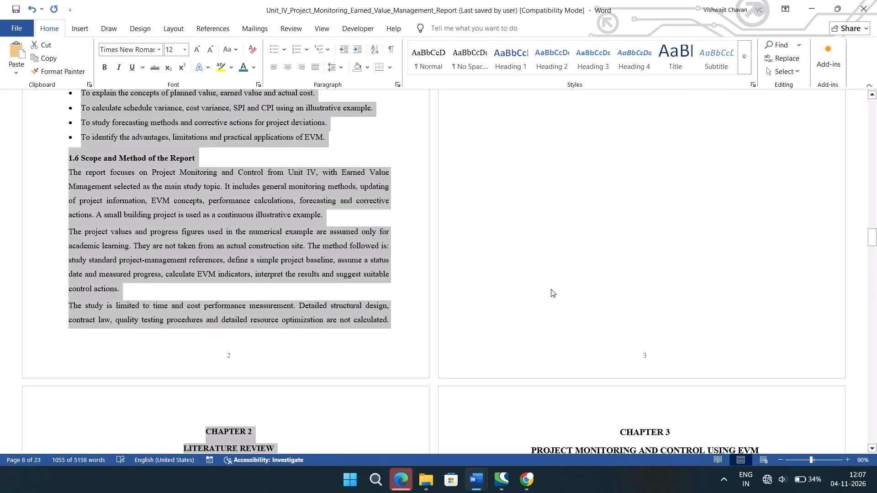
click(551, 289)
scroll(551, 289, up, 3)
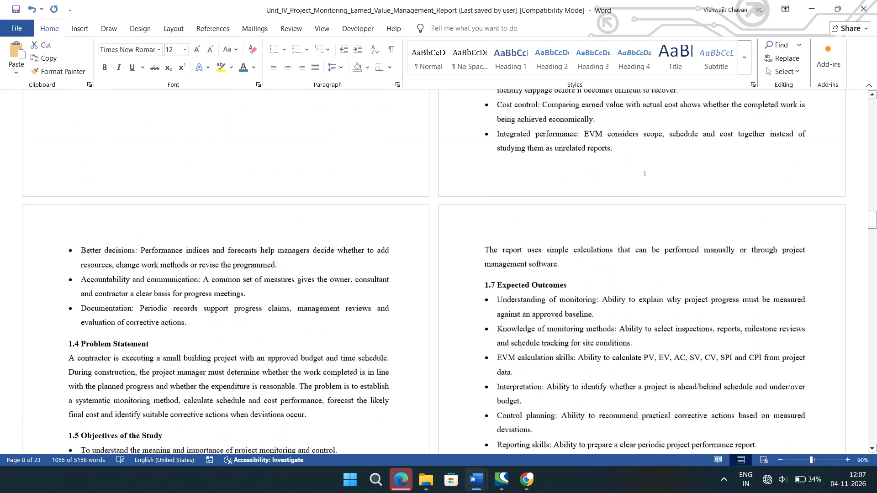
scroll(551, 289, down, 3)
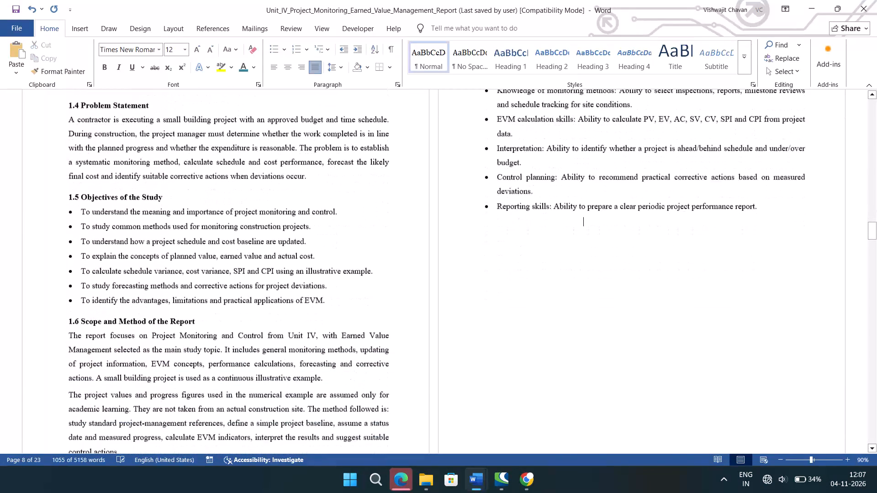
scroll(551, 289, down, 3)
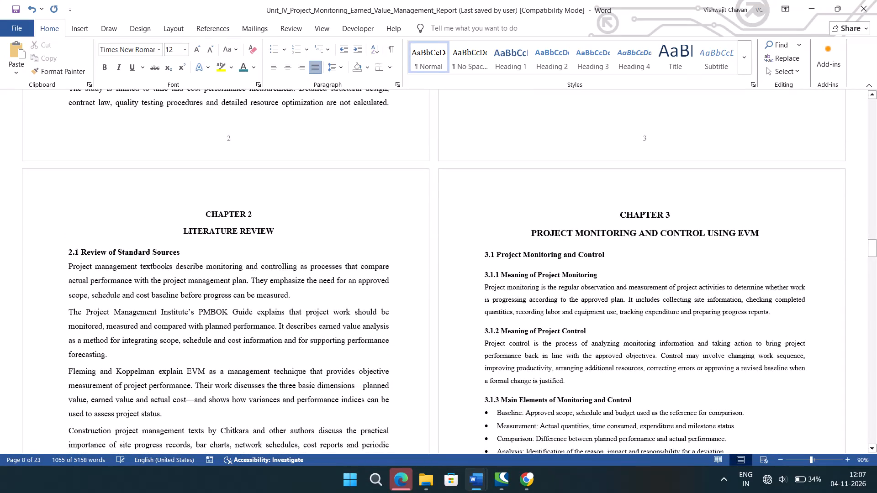
scroll(449, 302, down, 1)
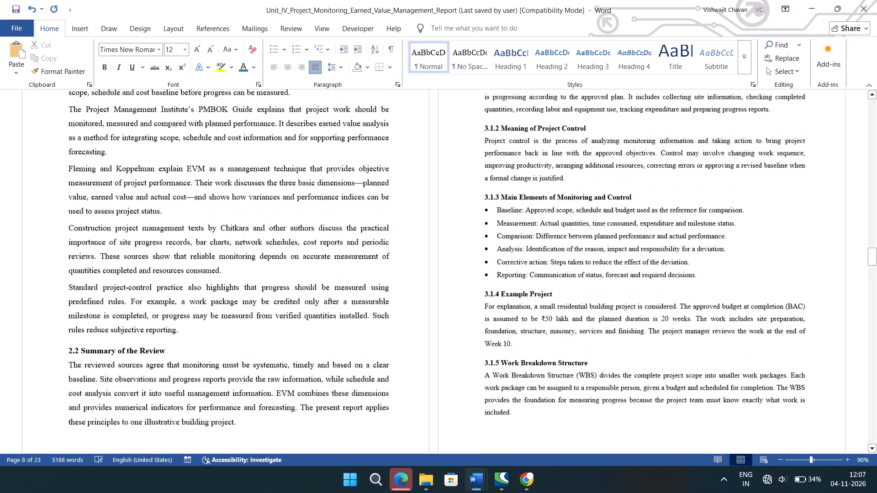
Set all text from the Chapter 3 heading through the references at the document's end to font size 12.
scroll(449, 302, down, 1)
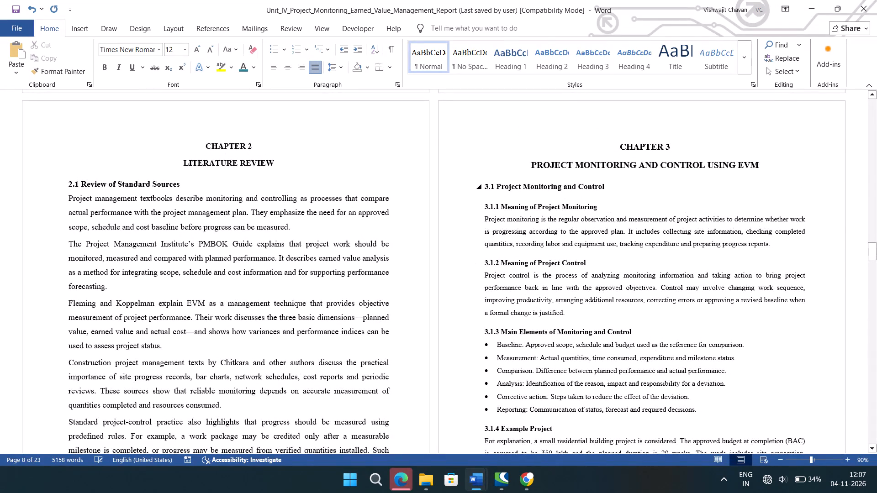
drag(615, 142, 733, 418)
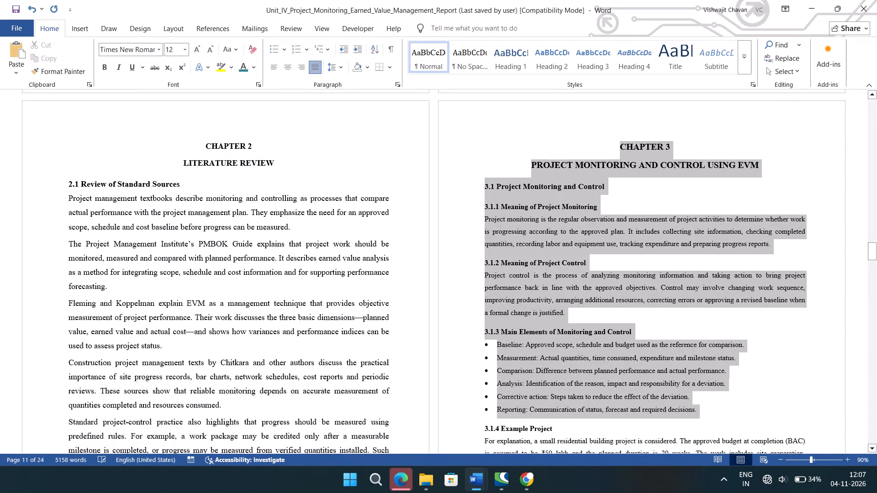
drag(733, 418, 745, 492)
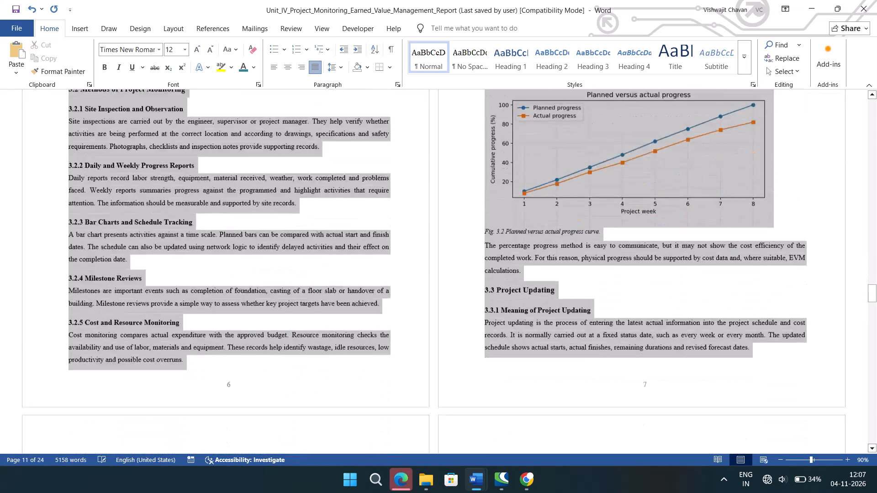
drag(745, 492, 743, 492)
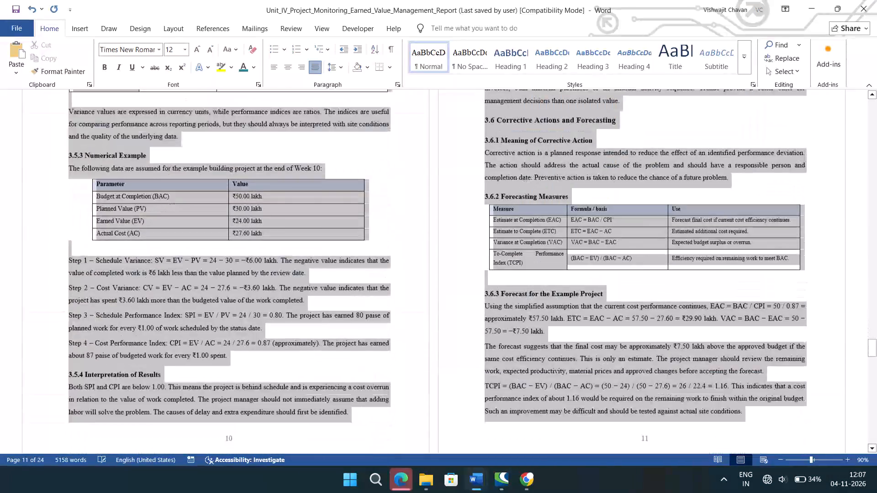
drag(743, 492, 744, 492)
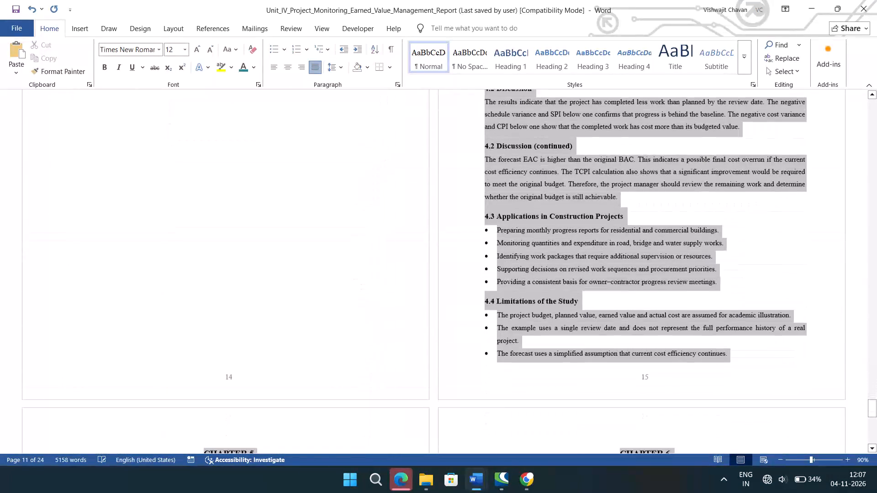
drag(744, 492, 743, 492)
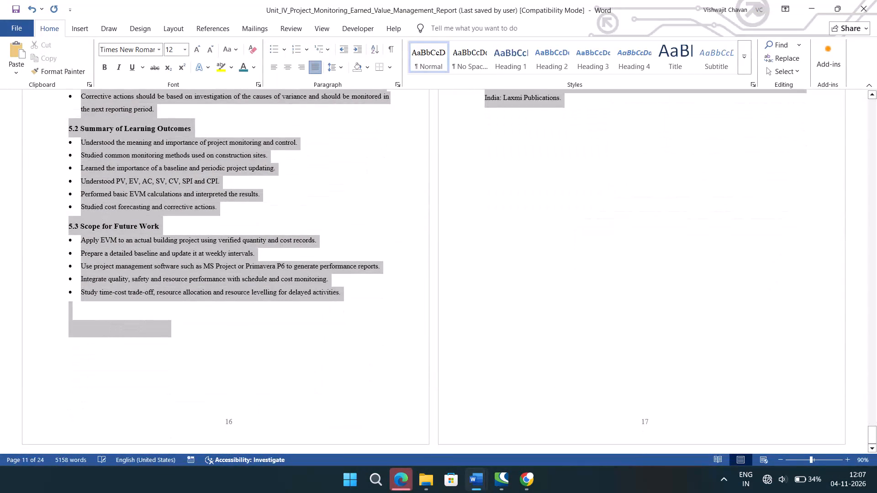
drag(743, 492, 716, 383)
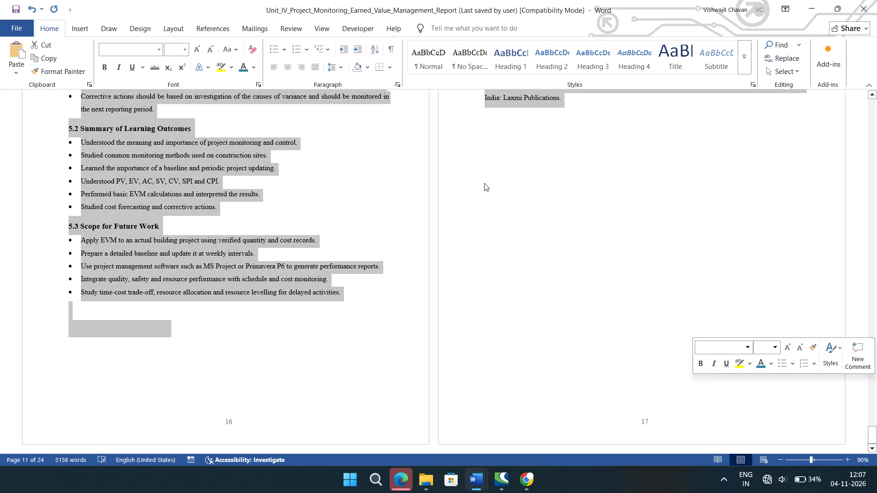
click(184, 47)
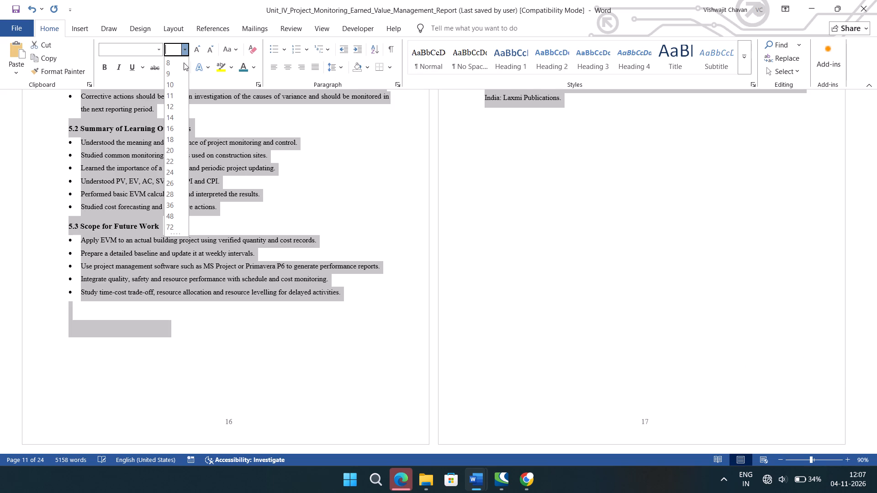
click(171, 106)
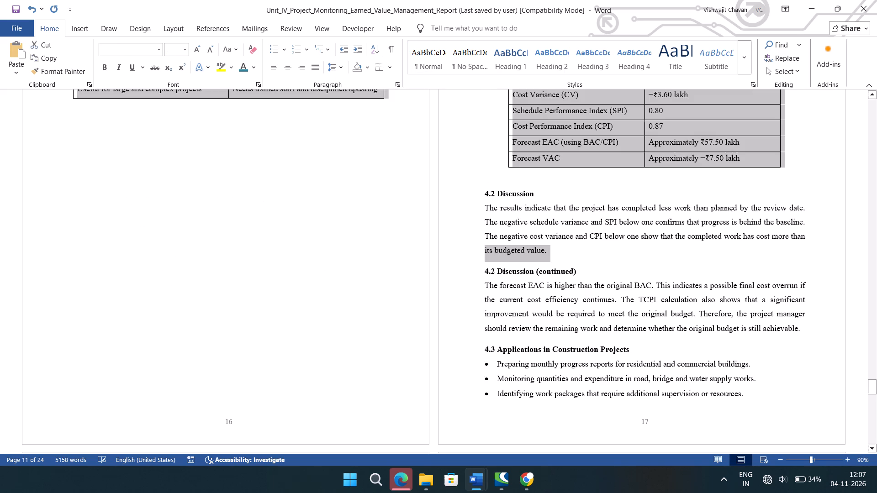
click(352, 201)
Check the text size and page flow from the List of Tables through Chapters 1 and 2.
scroll(352, 201, up, 6)
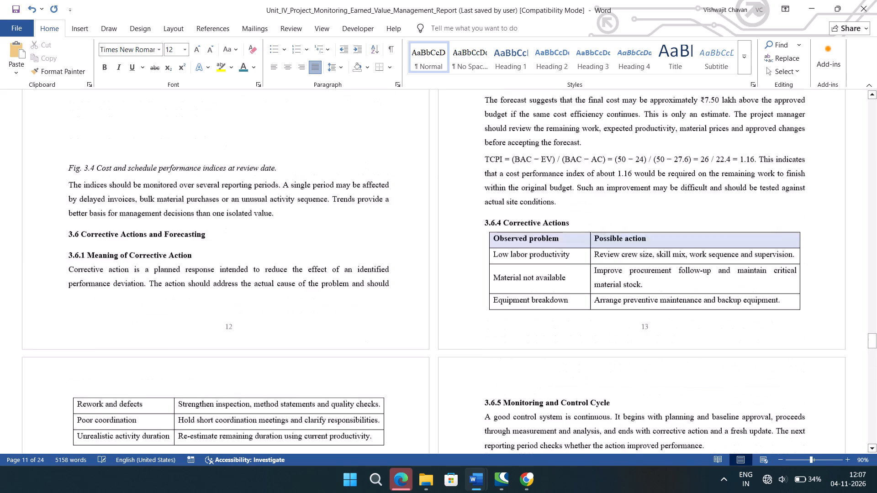
scroll(352, 201, up, 9)
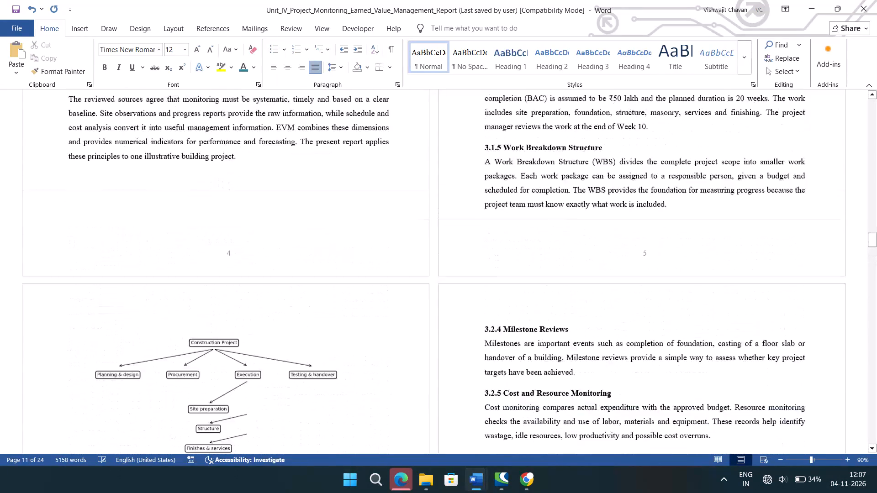
scroll(352, 201, up, 3)
scroll(352, 201, down, 1)
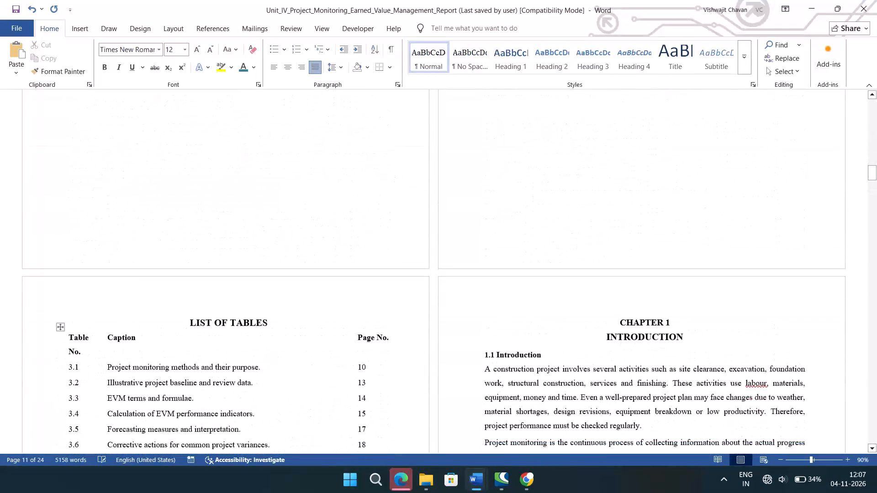
scroll(352, 201, down, 5)
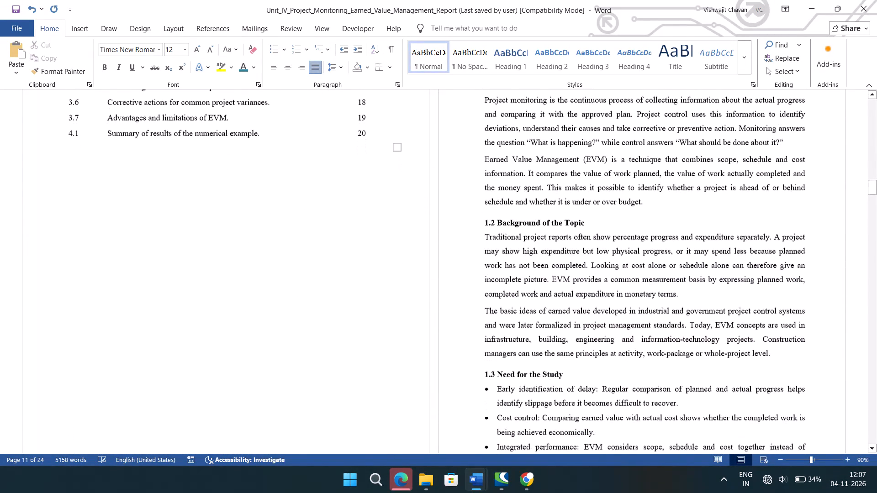
scroll(352, 201, down, 1)
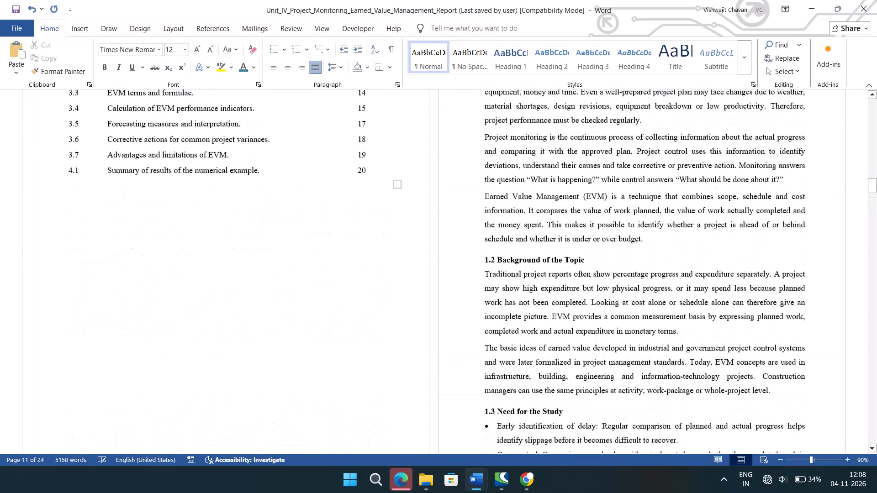
scroll(352, 201, down, 4)
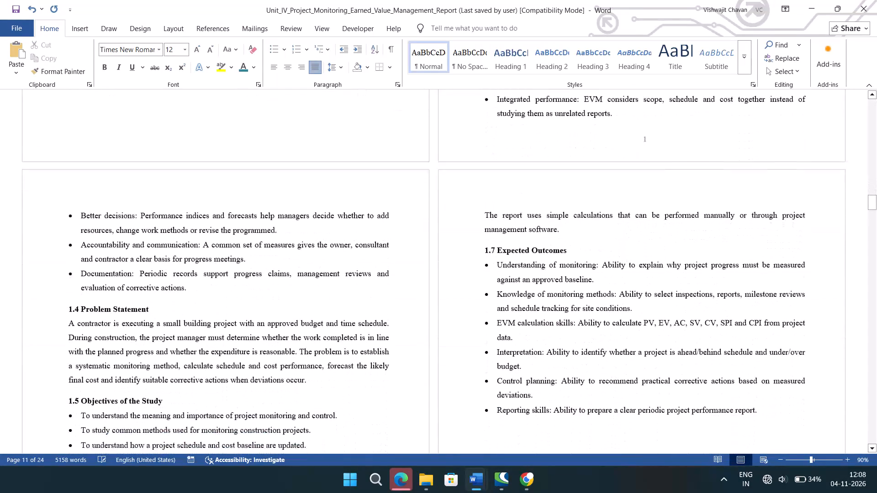
scroll(352, 201, down, 5)
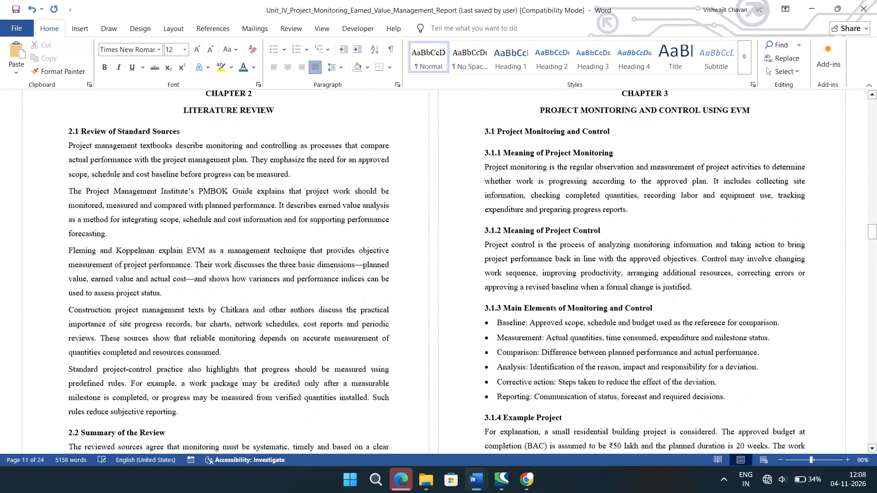
scroll(352, 201, up, 1)
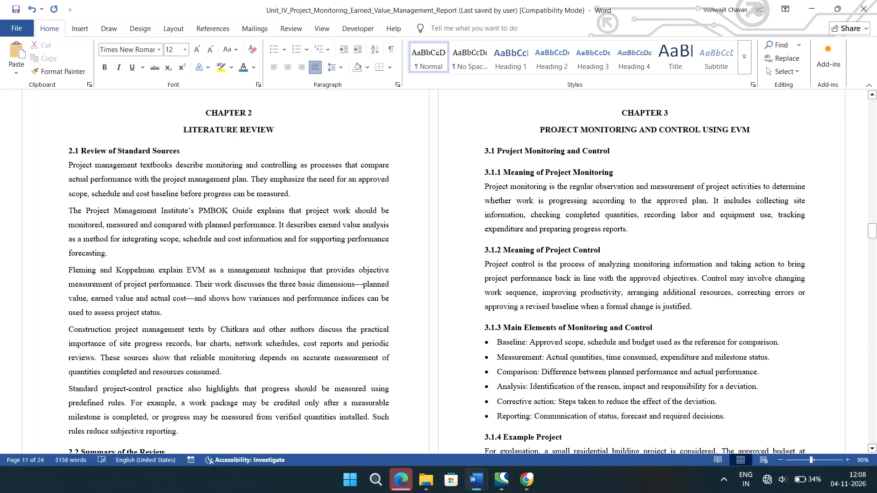
scroll(355, 210, down, 3)
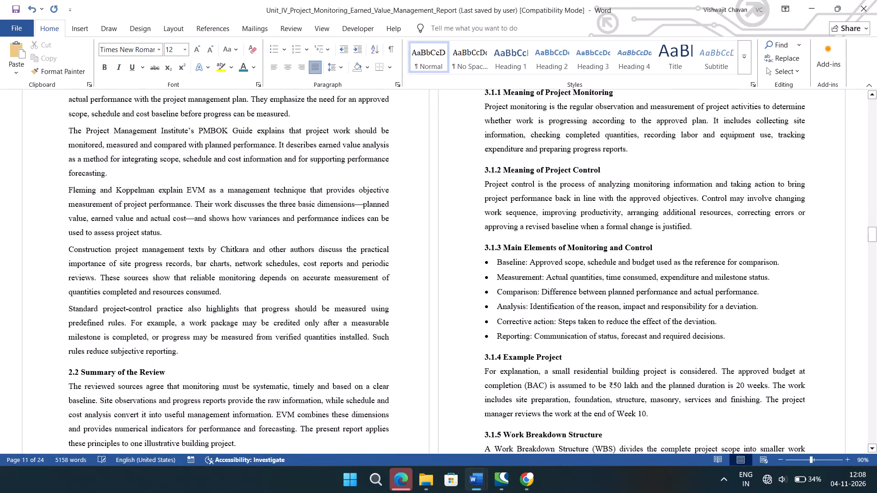
Examine the page flow of Chapter 3, including its figures and tables, for gaps and split content.
scroll(355, 210, down, 4)
scroll(355, 210, right, 2)
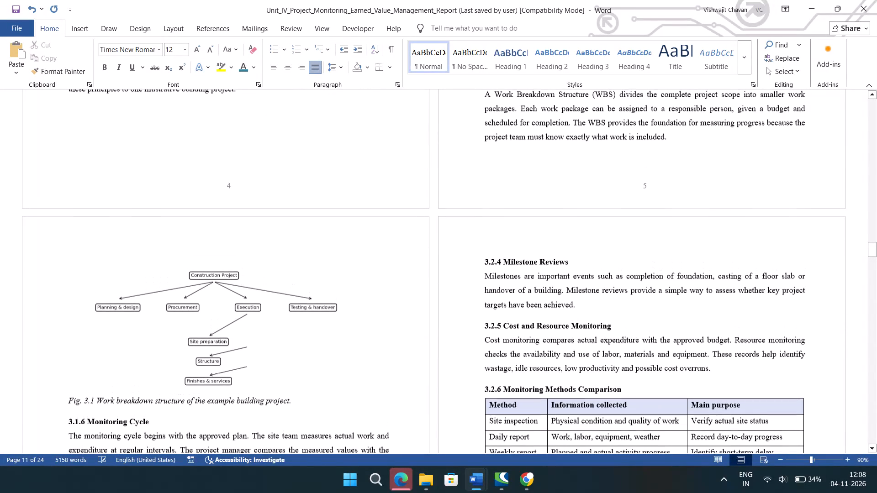
scroll(355, 210, right, 1)
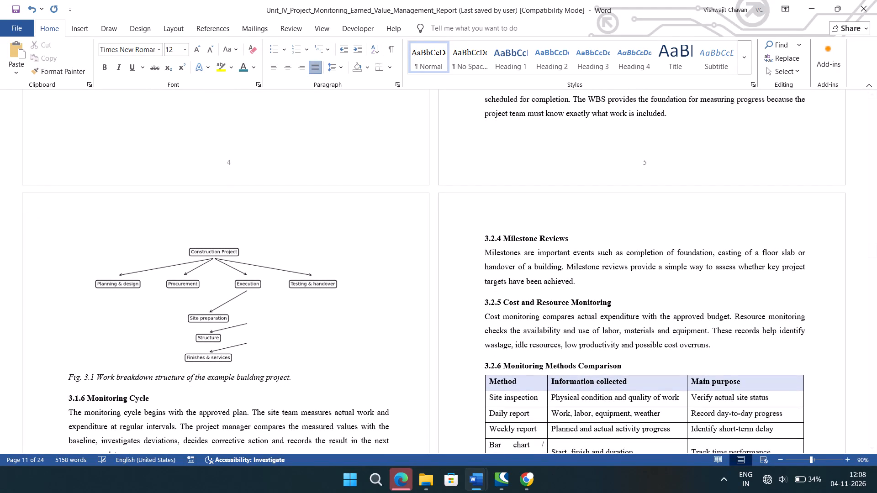
scroll(346, 217, down, 1)
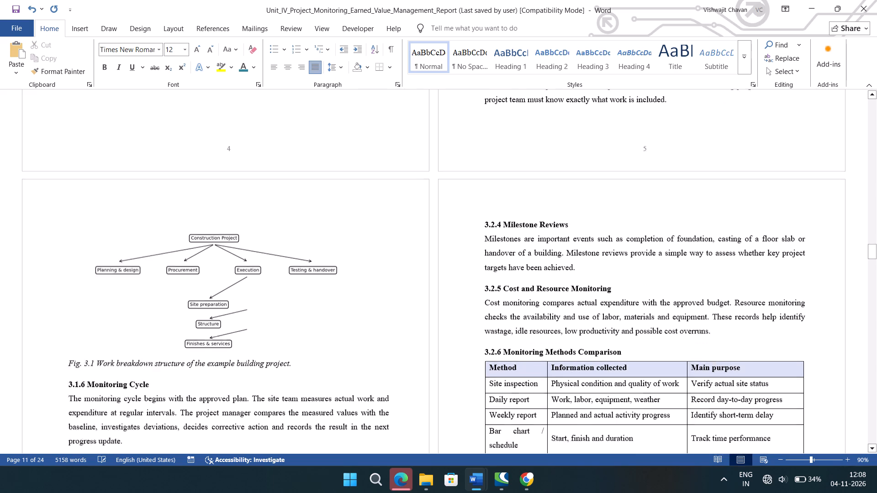
scroll(346, 217, down, 1)
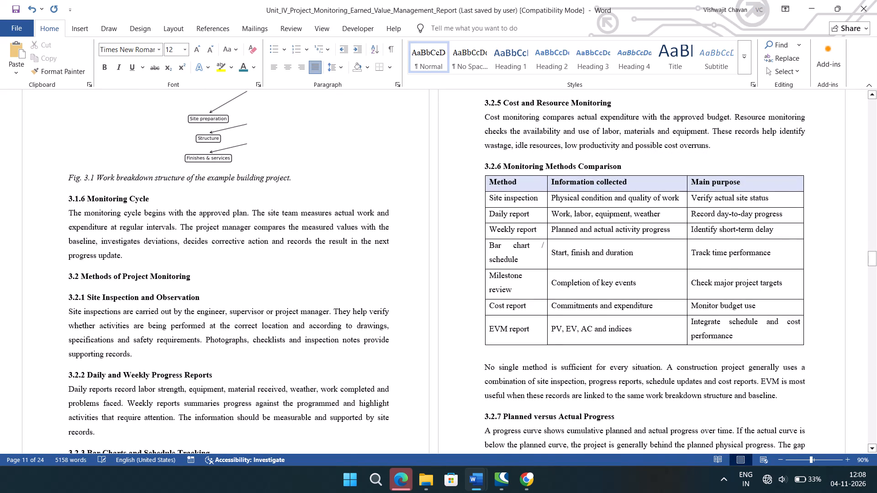
scroll(346, 217, down, 4)
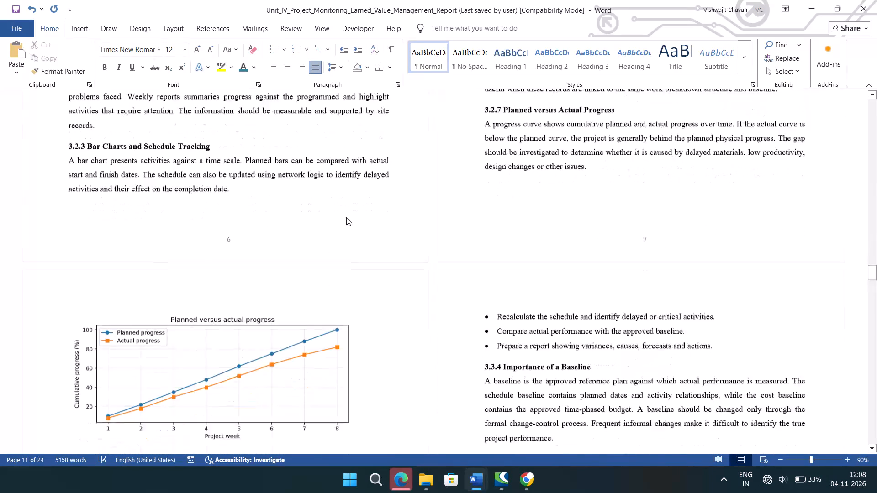
scroll(346, 217, down, 4)
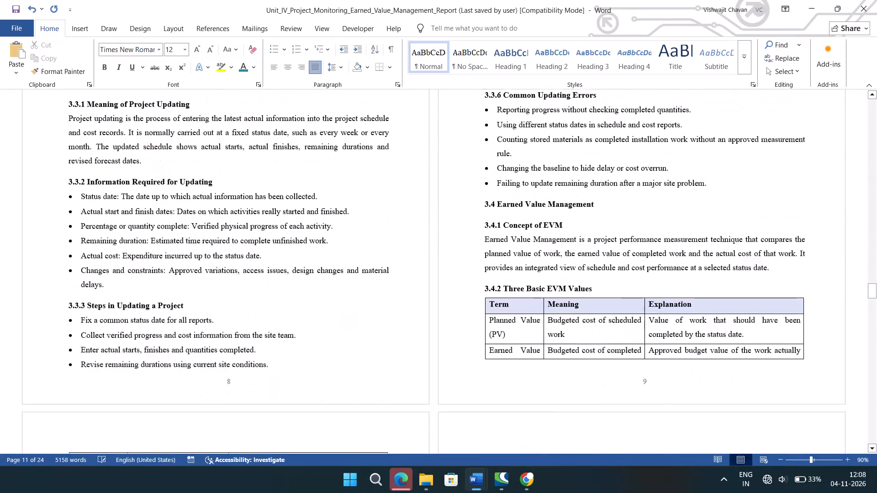
scroll(346, 217, down, 4)
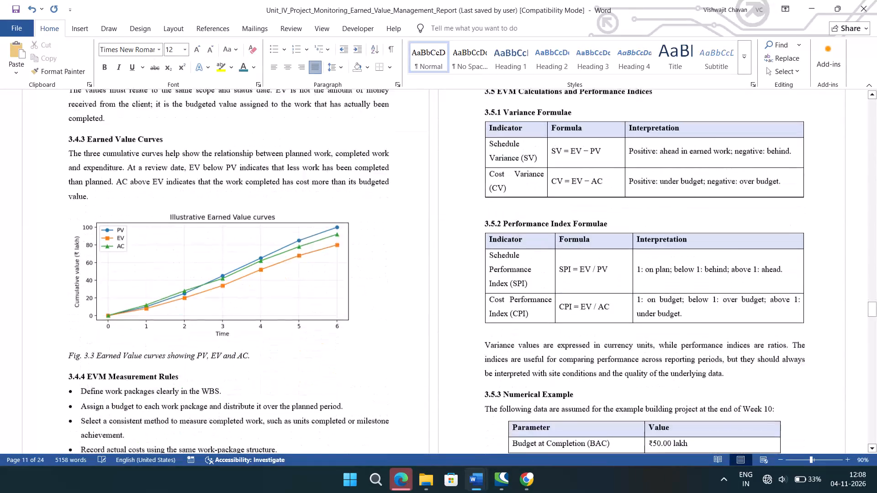
scroll(346, 217, down, 4)
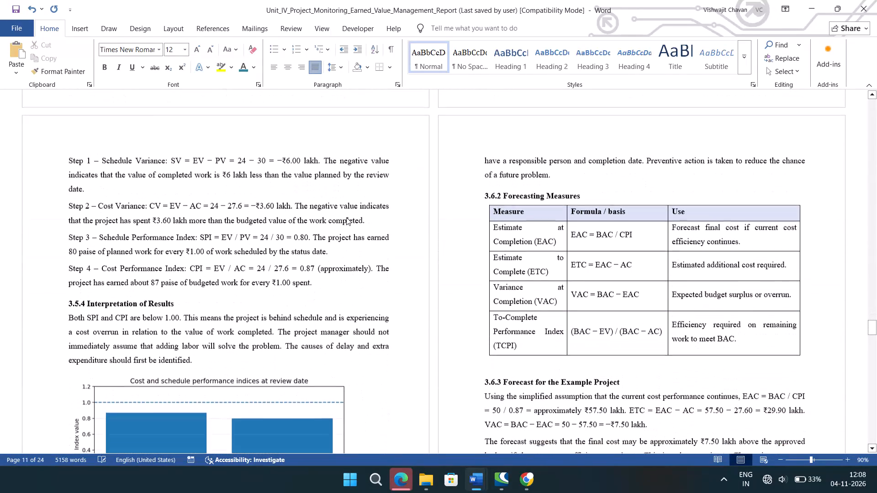
scroll(346, 217, down, 2)
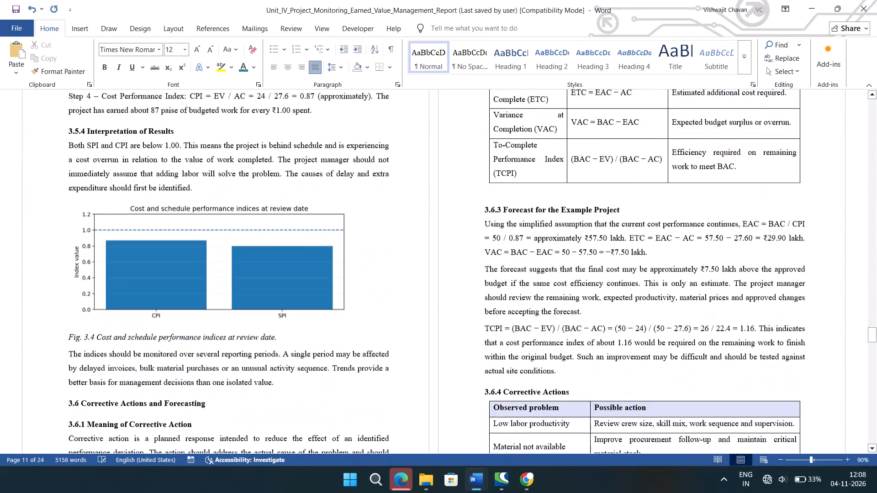
scroll(346, 217, down, 2)
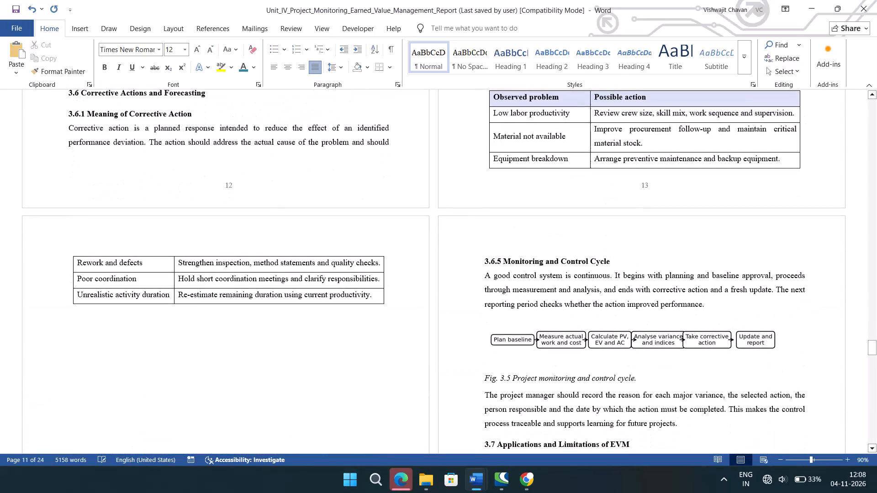
scroll(346, 217, down, 1)
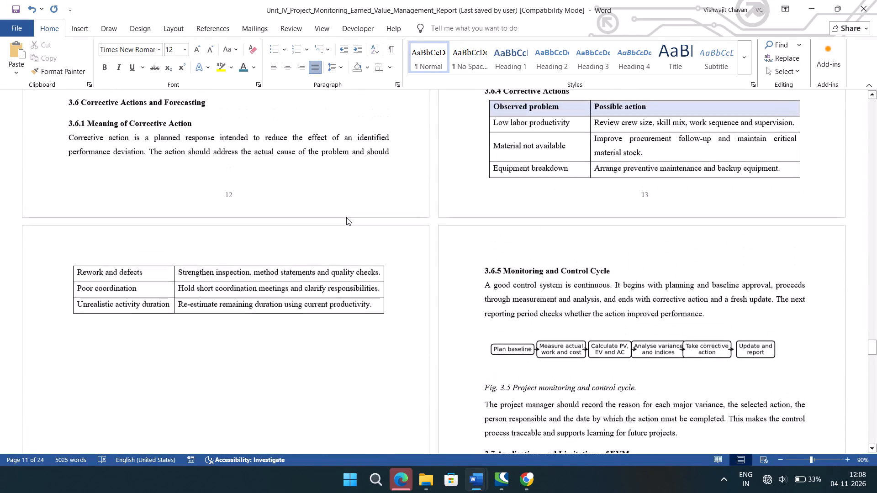
scroll(346, 217, down, 1)
Delete the page break after the section 3.6.4 Corrective Actions table so section 3.6.5 Monitoring and Control Cycle follows on the same page.
scroll(346, 217, up, 1)
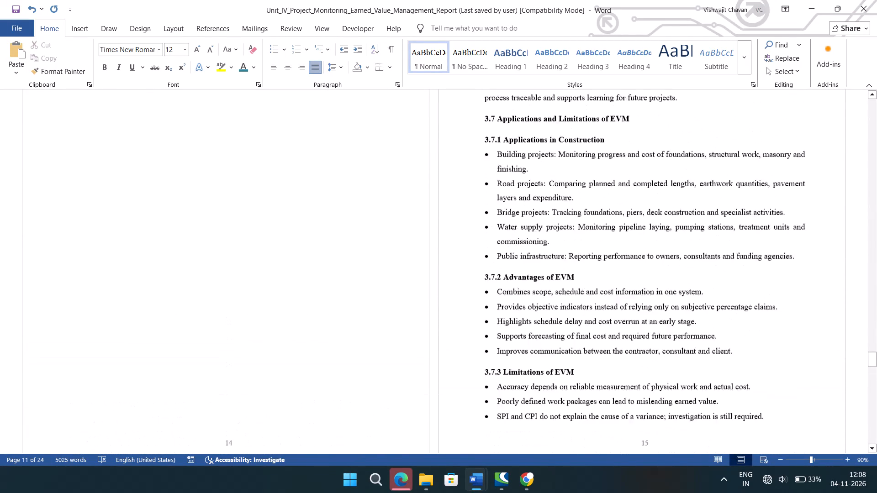
scroll(346, 217, up, 2)
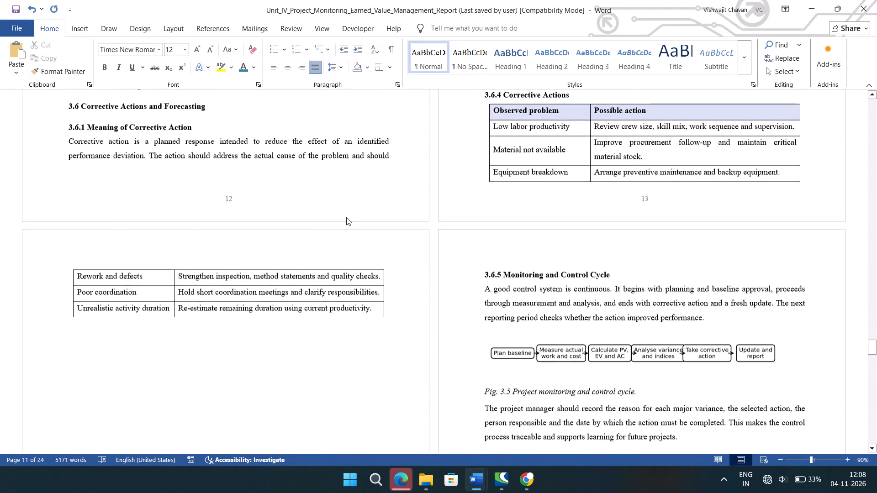
scroll(346, 217, up, 1)
drag(80, 331, 145, 358)
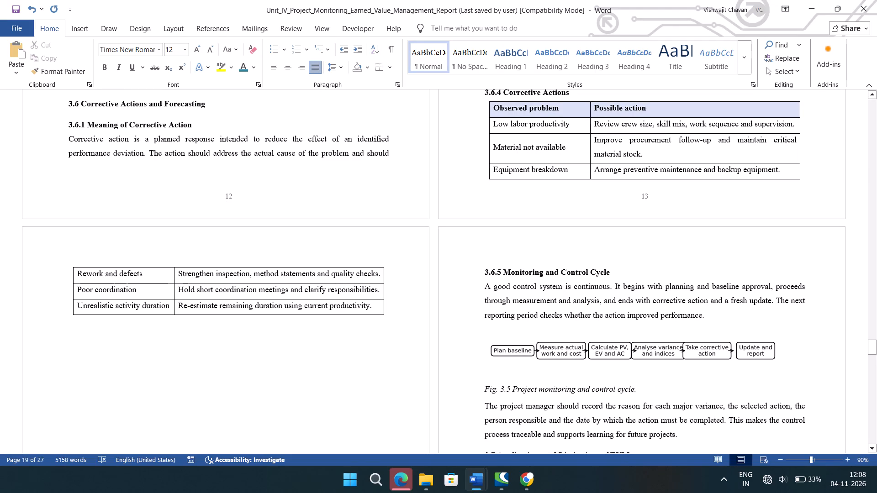
drag(145, 358, 184, 366)
click(184, 366)
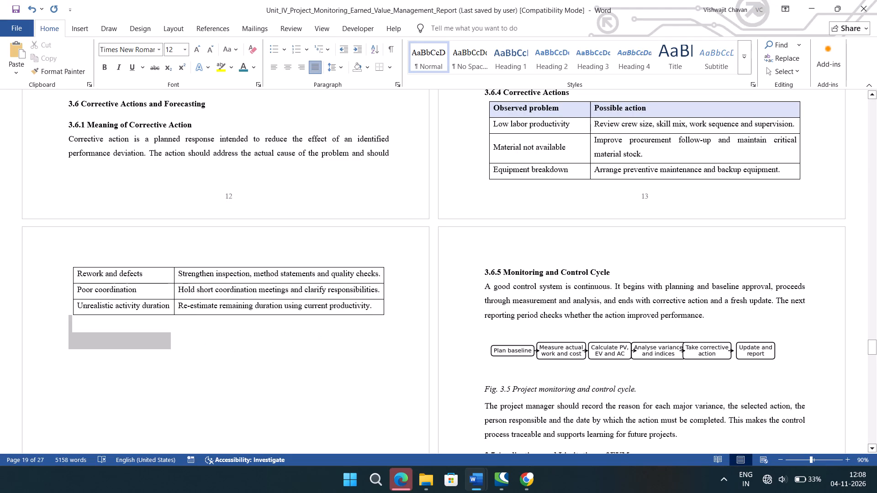
drag(64, 343, 164, 343)
key(BackSpace)
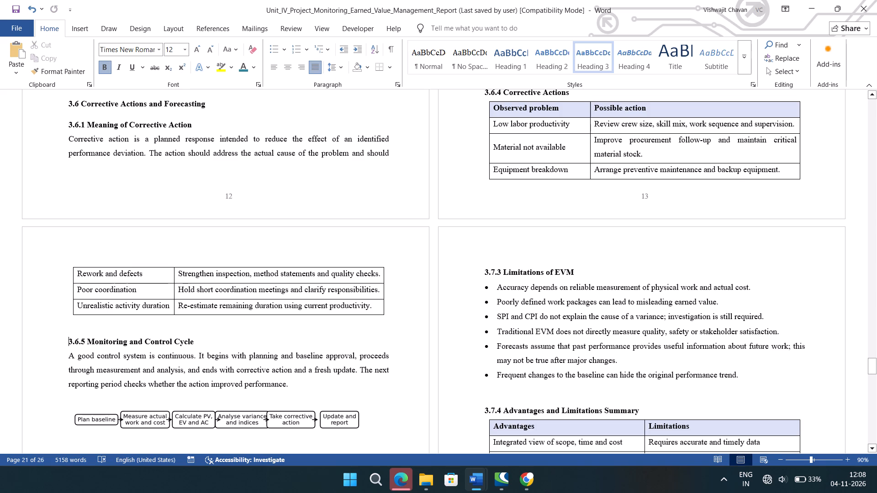
Insert blank lines before the Chapter 5 Conclusions heading until the chapter starts at the top of a new page.
scroll(324, 321, down, 1)
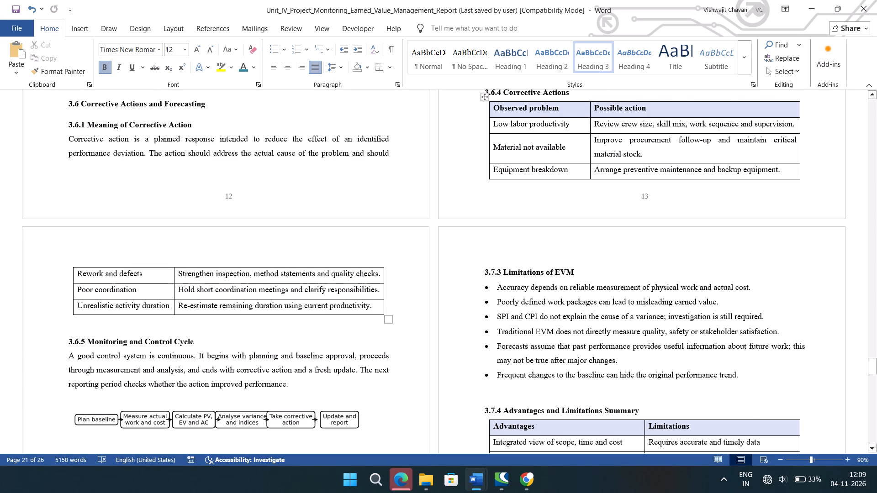
scroll(324, 321, down, 6)
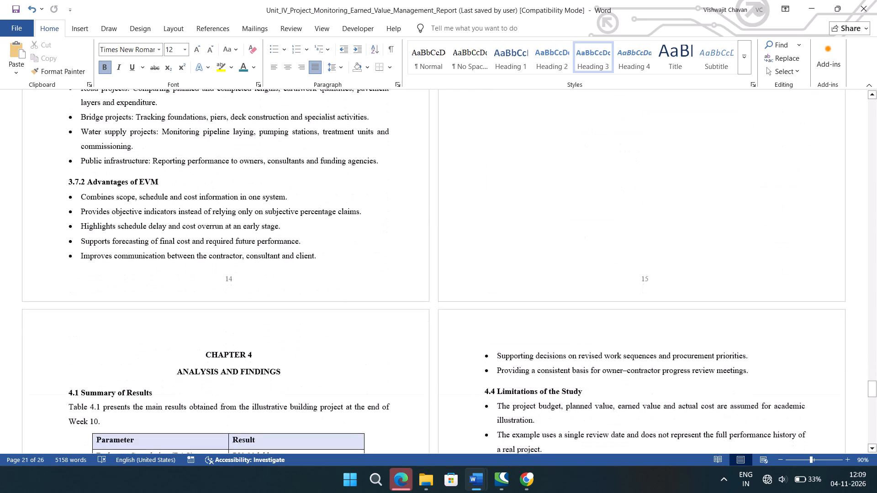
scroll(324, 321, down, 2)
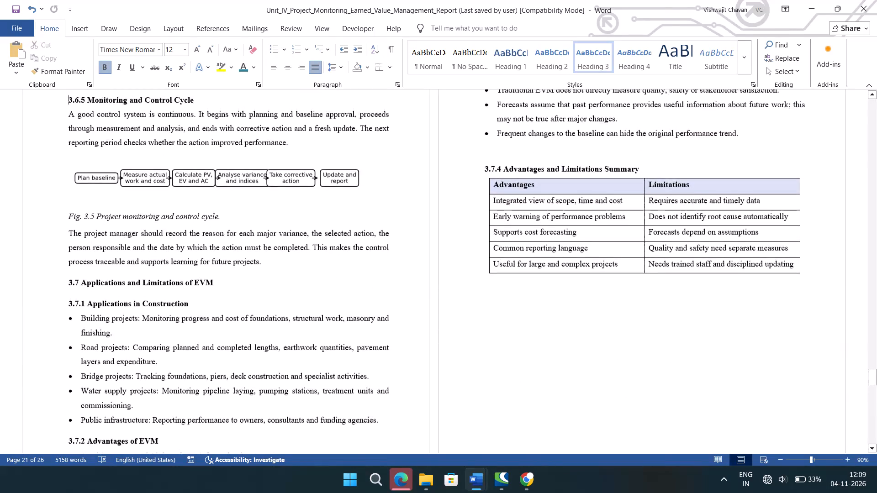
scroll(324, 321, down, 2)
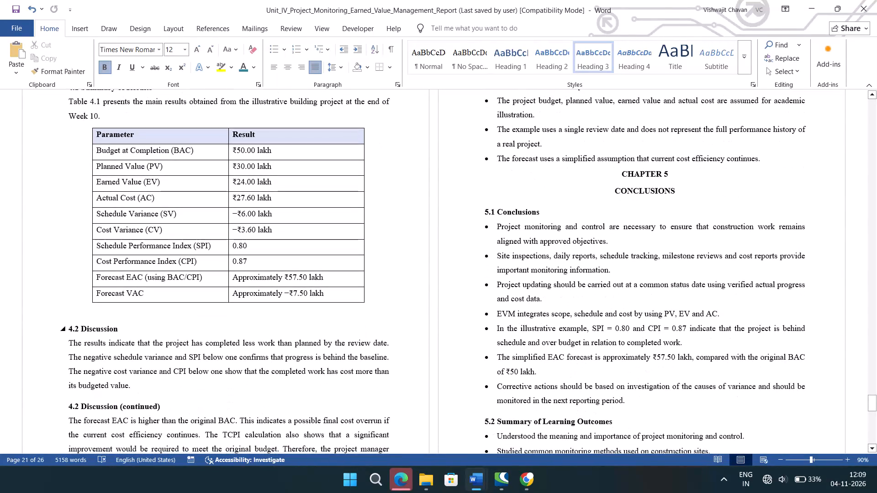
click(617, 170)
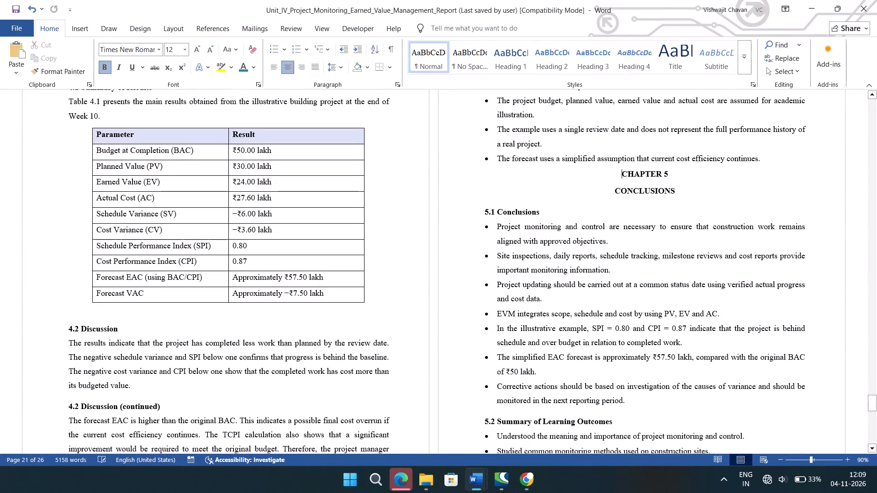
key(Return)
key(Return)
key(Return)
key(Return)
key(Return)
key(Return)
key(Return)
key(Return)
scroll(617, 170, down, 2)
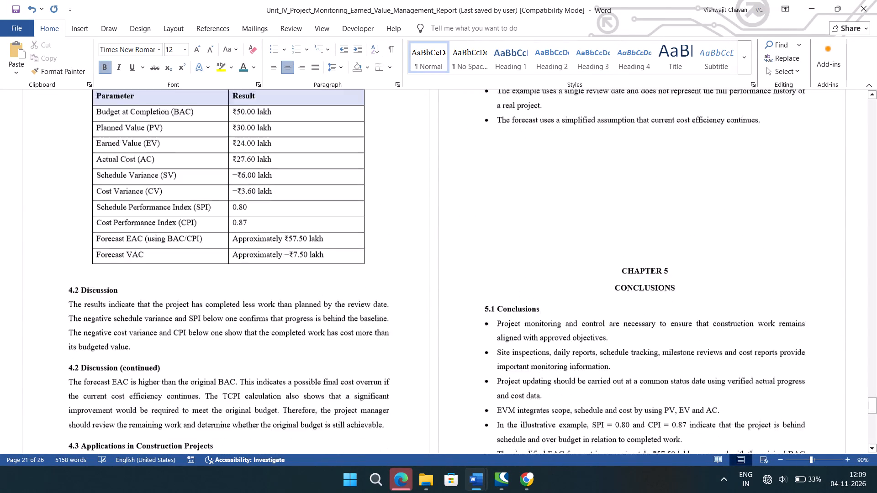
scroll(617, 170, down, 3)
key(Return)
key(Return)
key(Return)
key(Return)
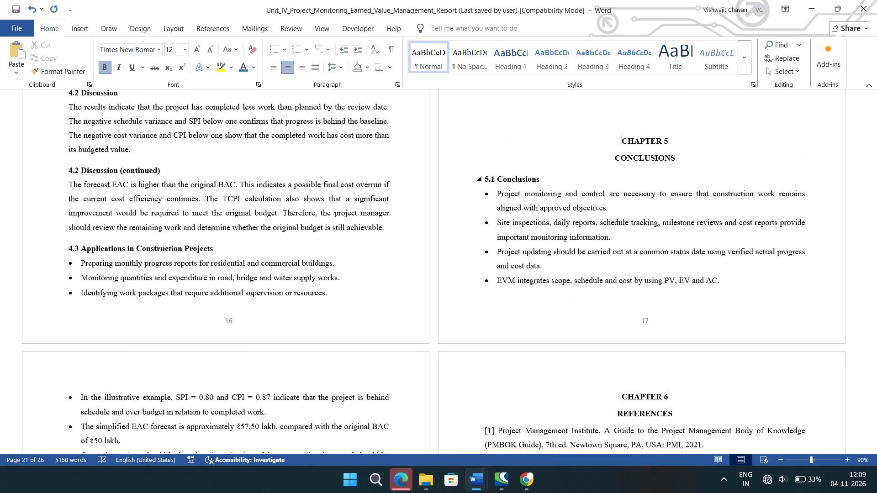
key(Return)
key(Return)
key(Return)
key(Return)
key(Return)
key(Return)
key(Return)
key(Return)
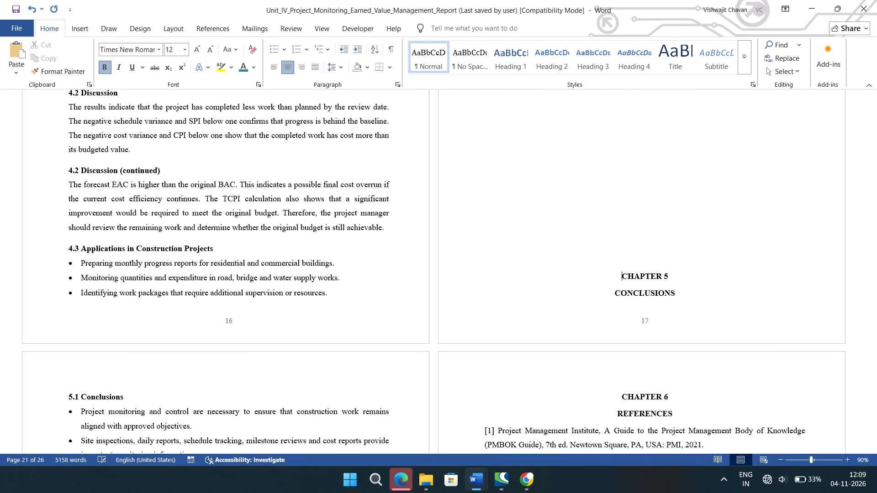
key(Return)
key(Return)
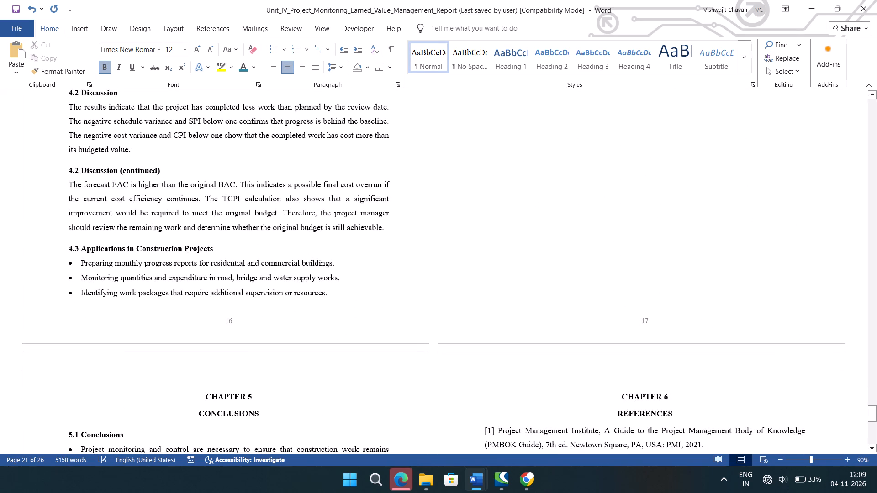
Check the page flow of Chapters 4, 5 and 6 and the end of Chapter 3 around the new chapter start.
scroll(507, 289, right, 1)
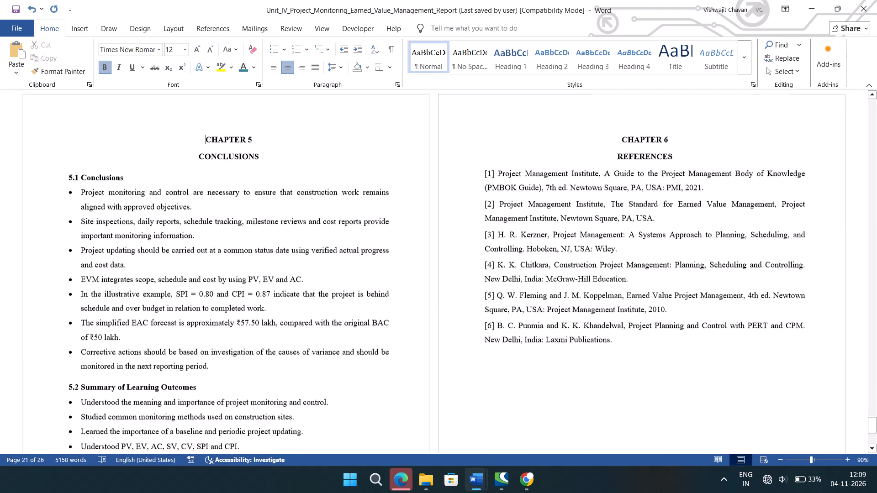
scroll(507, 289, right, 1)
scroll(507, 289, up, 4)
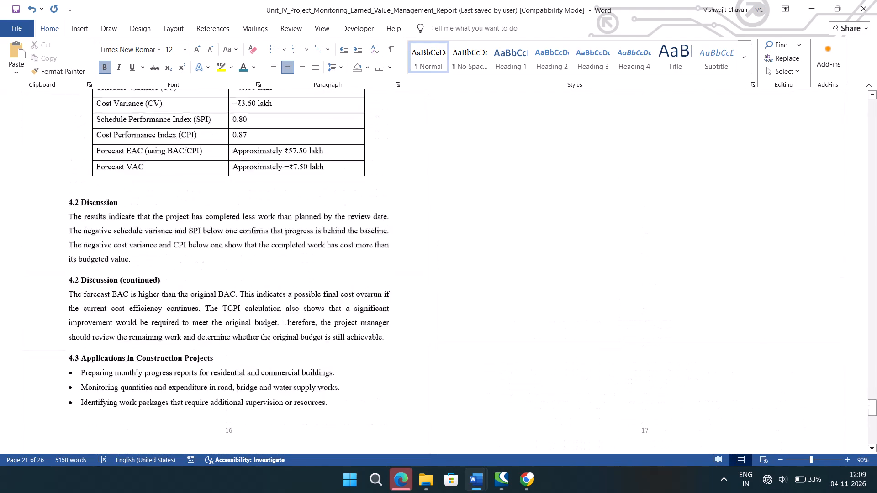
scroll(507, 289, up, 5)
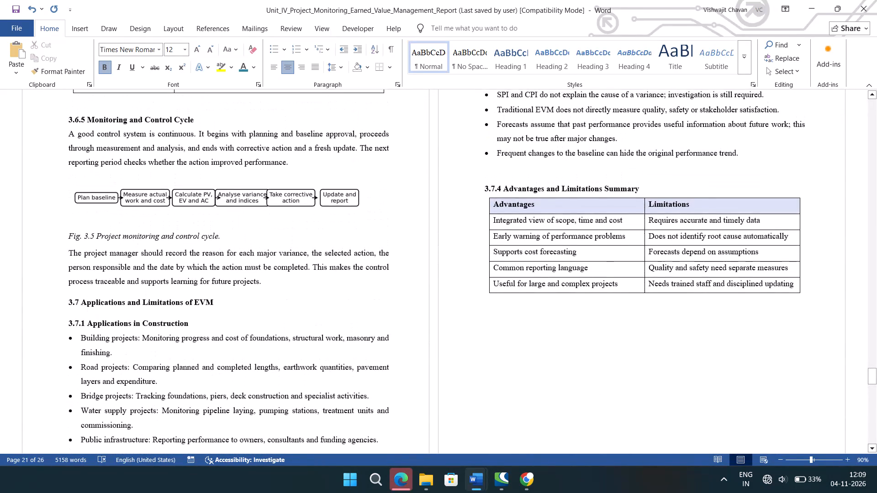
scroll(507, 289, up, 2)
scroll(507, 289, down, 7)
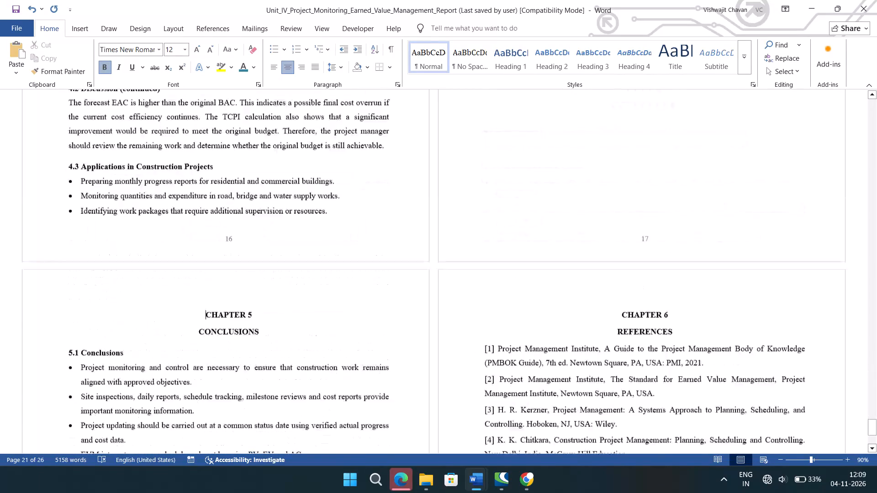
scroll(507, 289, down, 3)
scroll(507, 289, up, 1)
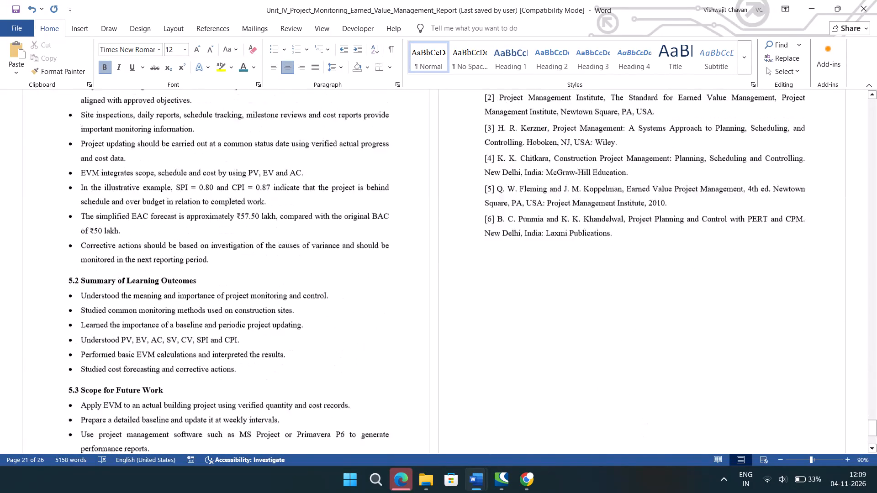
scroll(507, 289, up, 4)
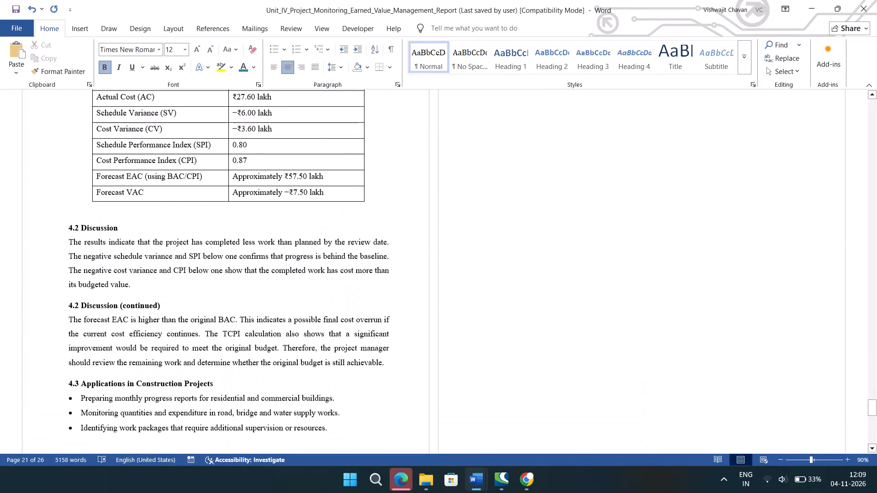
scroll(507, 289, up, 2)
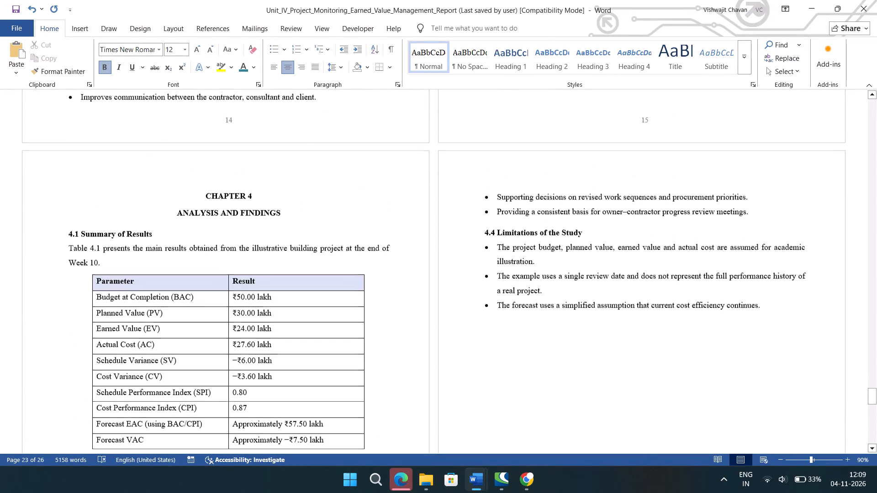
scroll(507, 289, up, 2)
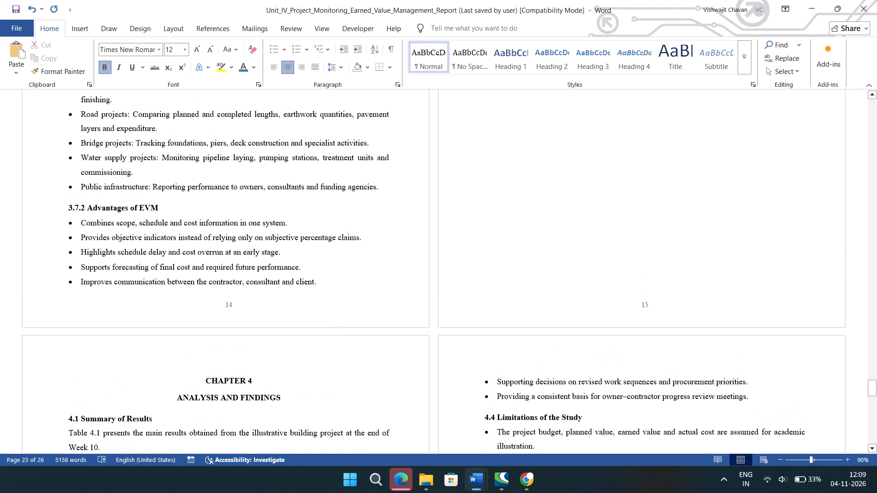
Re-examine the page flow of sections 3.4 to 3.7 for gaps and for tables split across pages.
scroll(507, 289, up, 2)
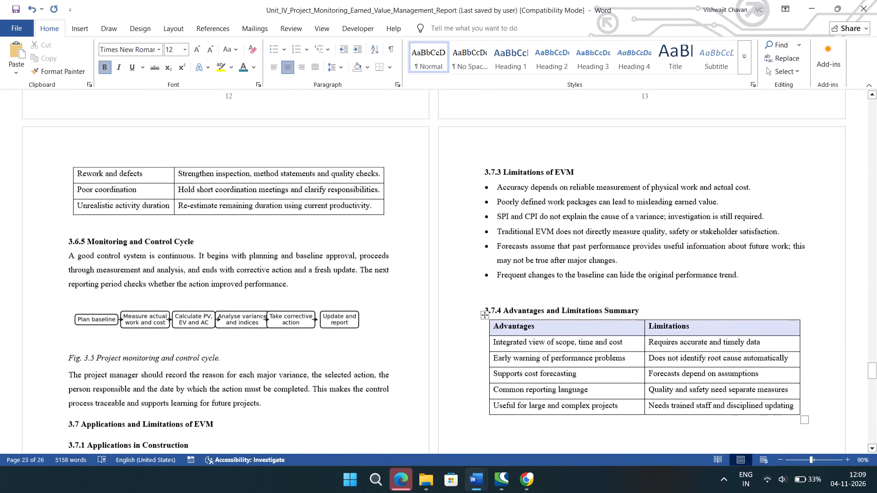
scroll(507, 289, up, 2)
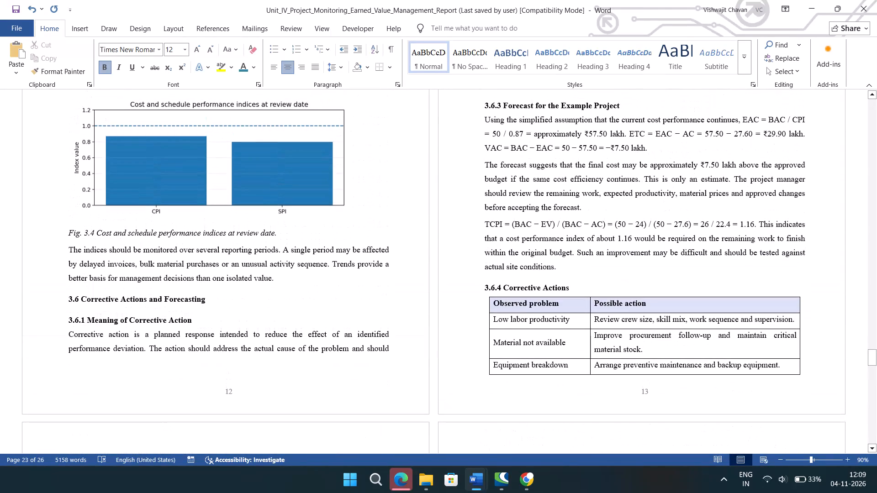
scroll(537, 300, up, 1)
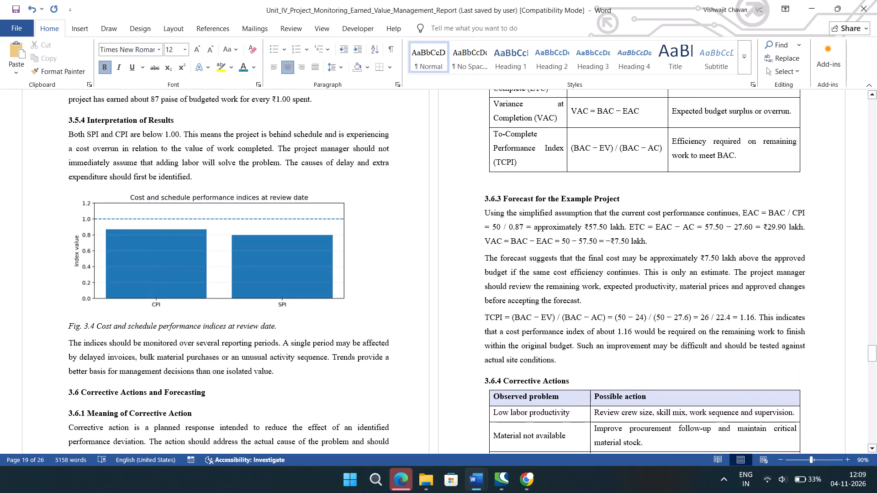
scroll(537, 300, up, 2)
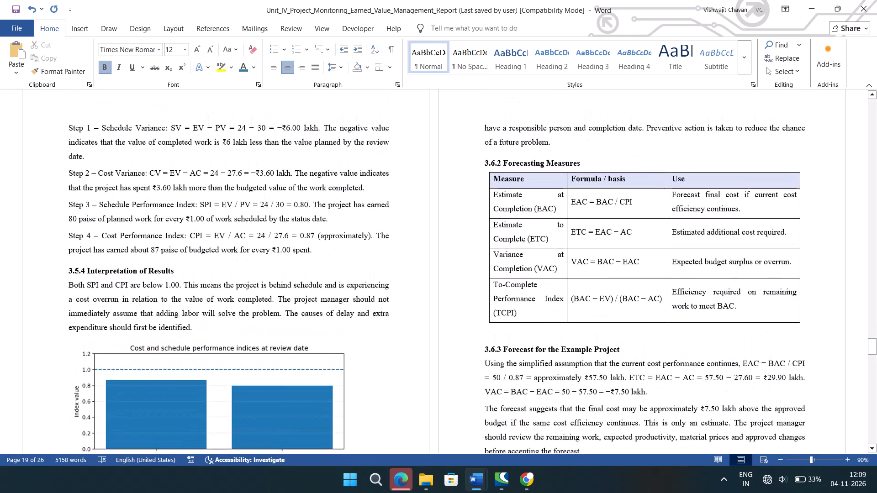
scroll(537, 300, up, 3)
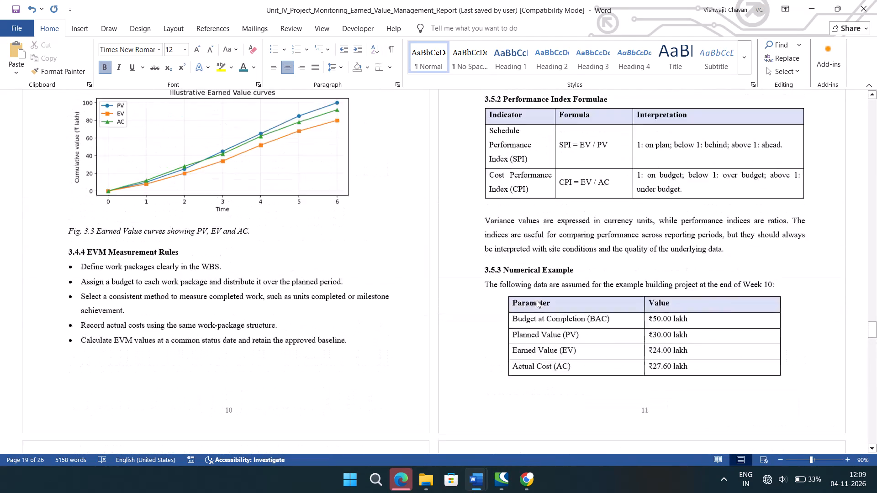
scroll(537, 300, up, 1)
scroll(537, 300, down, 1)
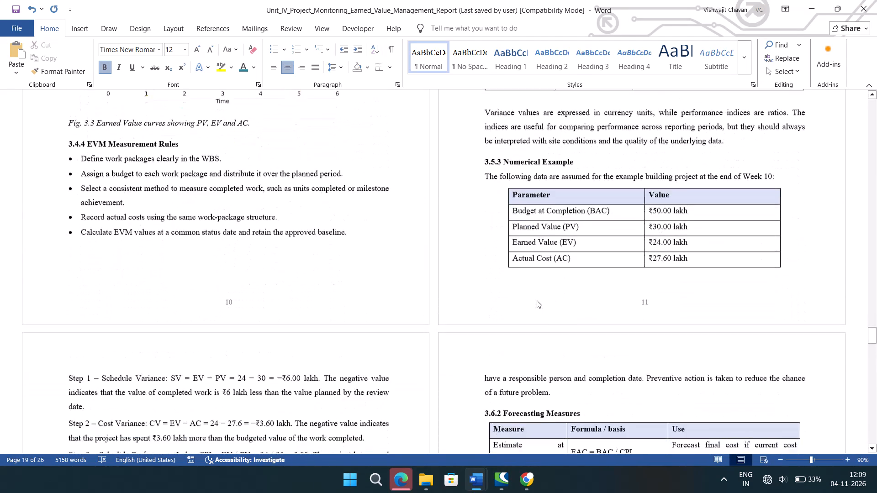
scroll(537, 300, down, 2)
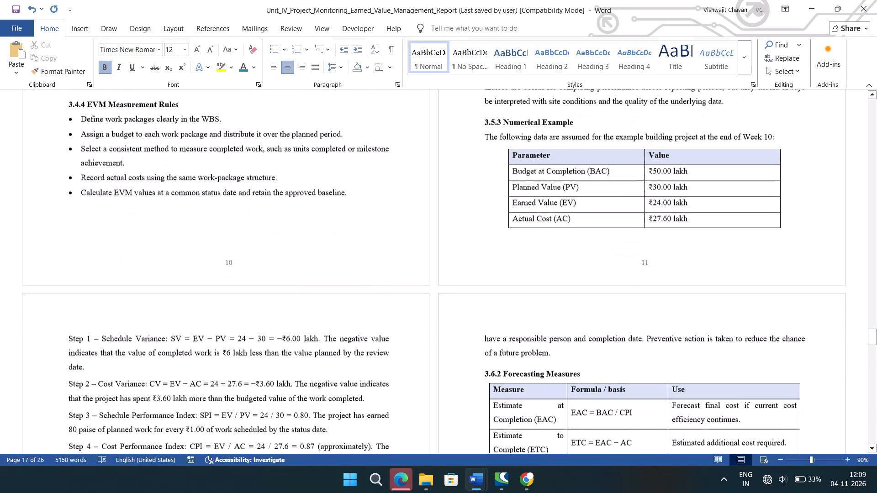
scroll(537, 300, right, 1)
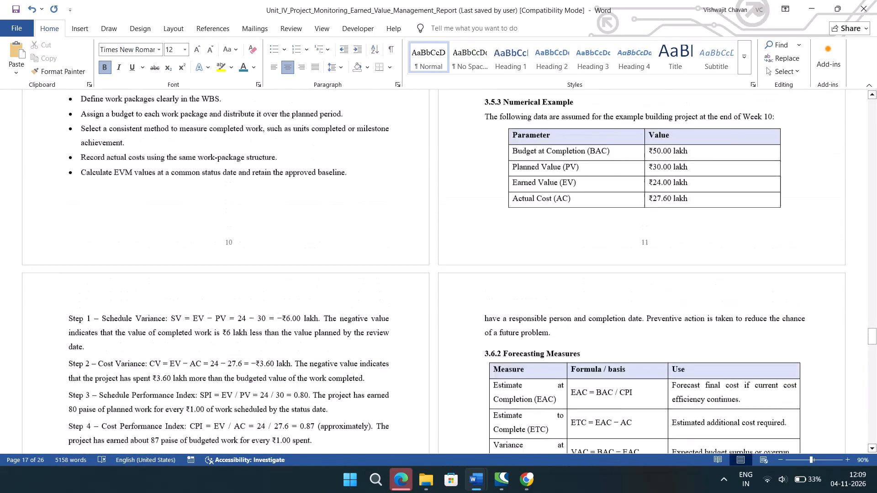
scroll(537, 300, right, 1)
scroll(537, 300, up, 5)
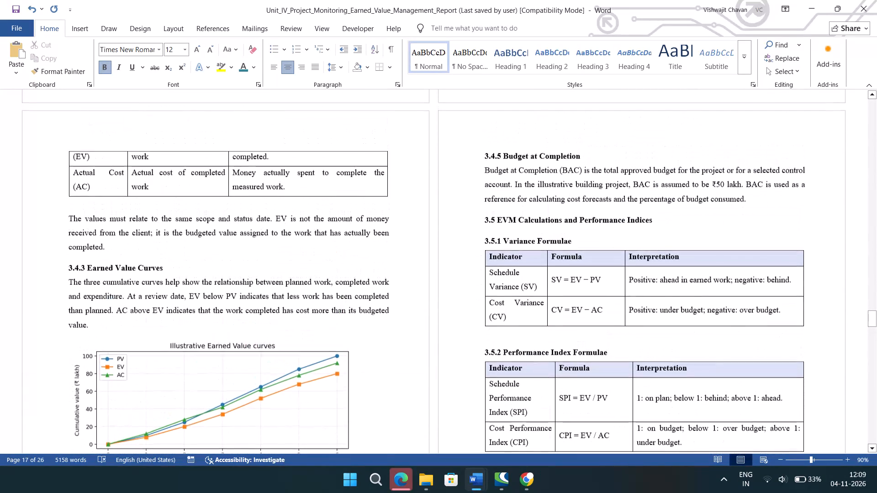
scroll(537, 300, down, 2)
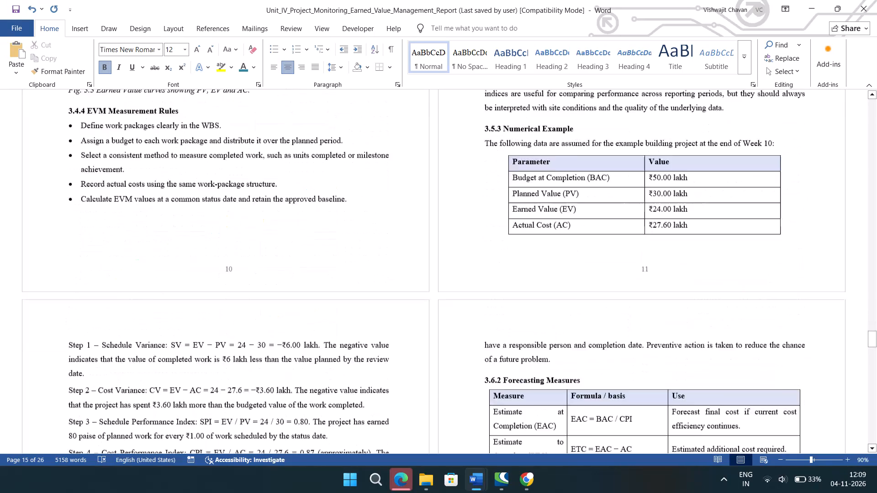
scroll(537, 300, down, 3)
scroll(537, 300, up, 1)
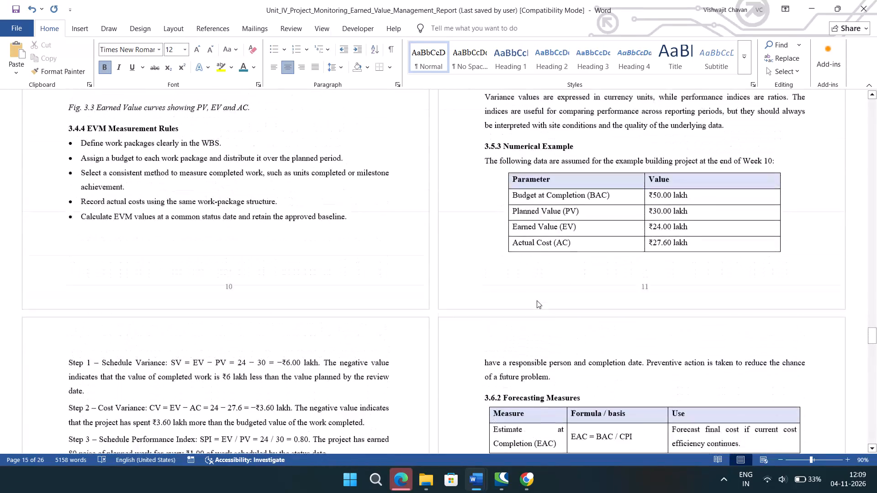
scroll(537, 300, up, 1)
scroll(537, 300, down, 1)
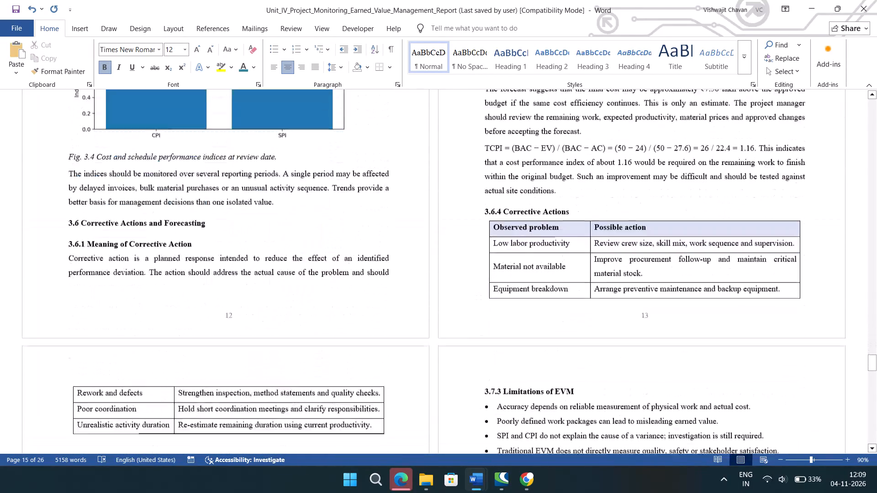
scroll(537, 300, down, 1)
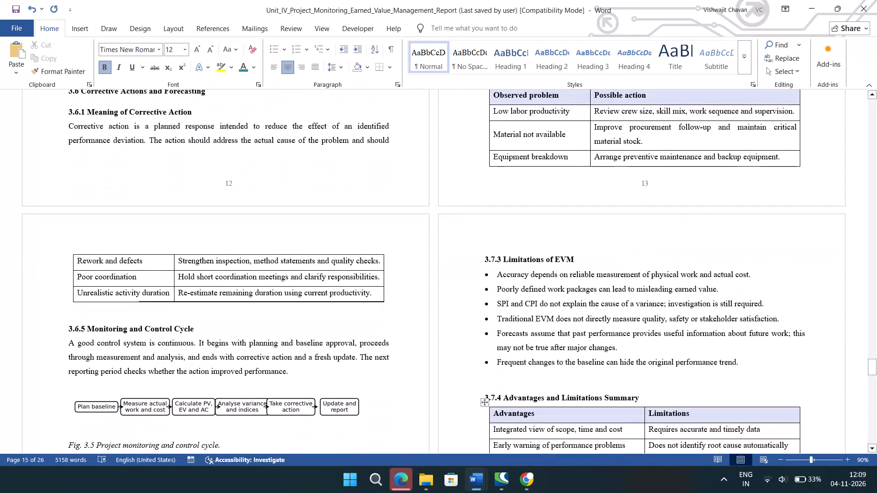
scroll(537, 300, down, 1)
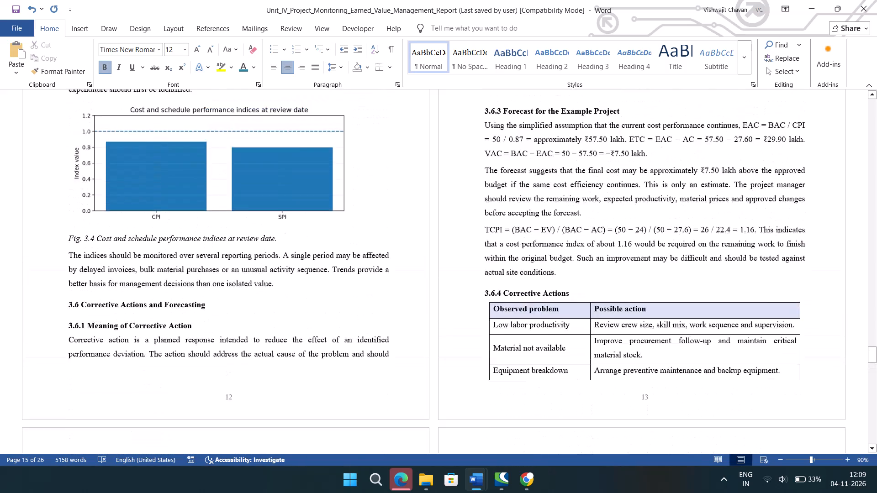
scroll(537, 300, down, 1)
scroll(537, 300, up, 2)
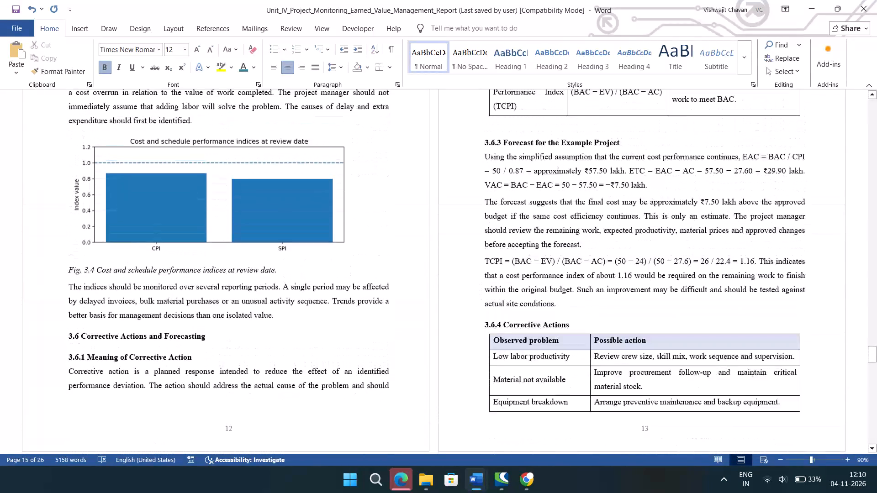
scroll(537, 300, up, 2)
scroll(537, 300, down, 3)
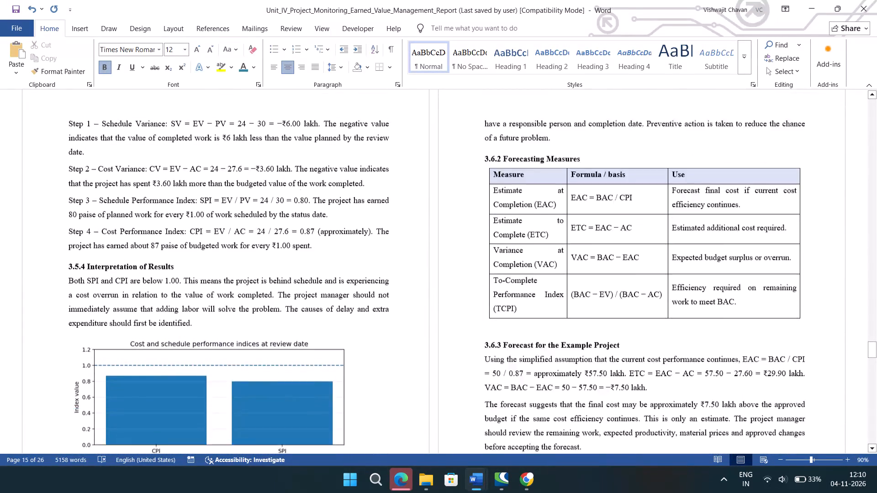
scroll(537, 300, down, 2)
scroll(537, 300, up, 2)
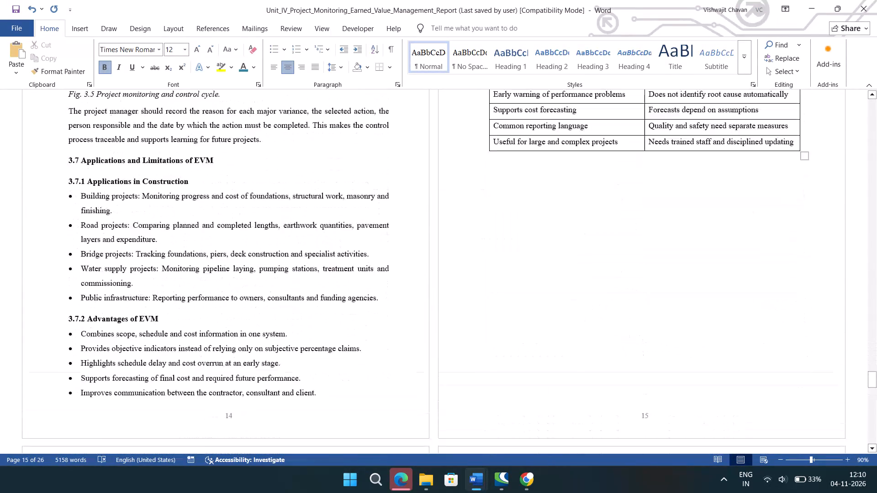
scroll(537, 300, up, 2)
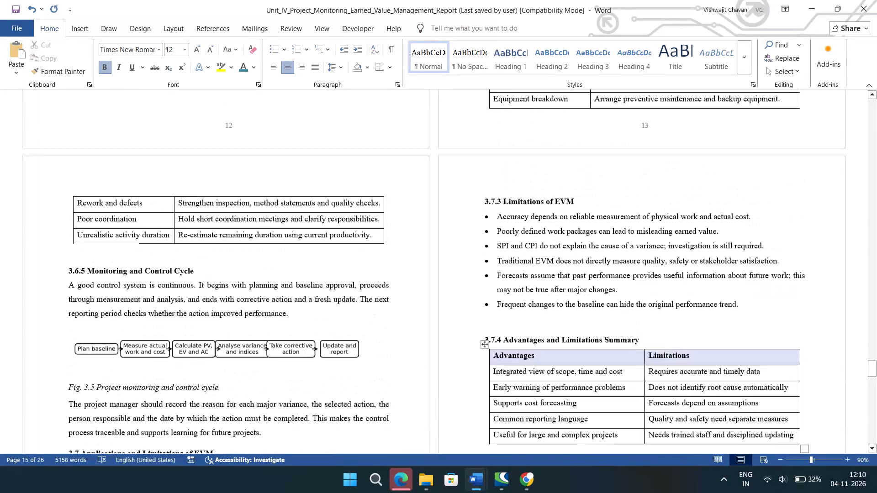
Check the page flow from section 3.6.4 Corrective Actions through Chapter 5 Conclusions and Chapter 6 References.
scroll(537, 300, up, 2)
scroll(537, 300, down, 3)
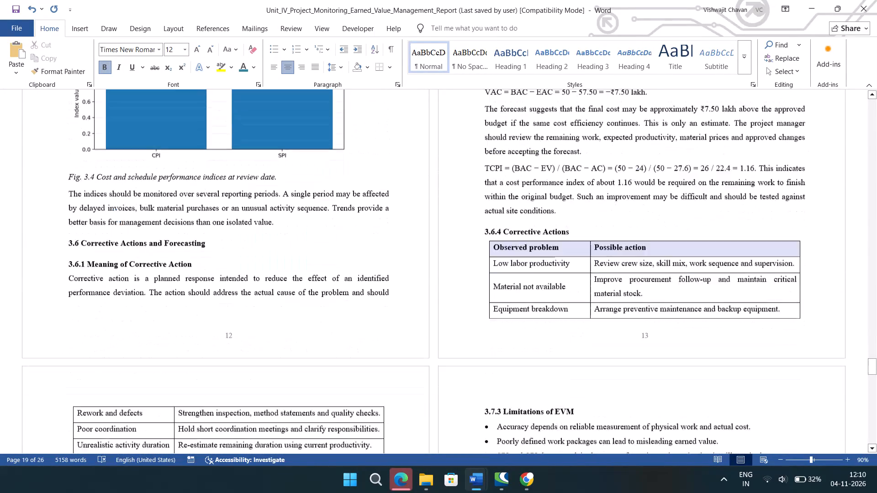
scroll(537, 300, down, 4)
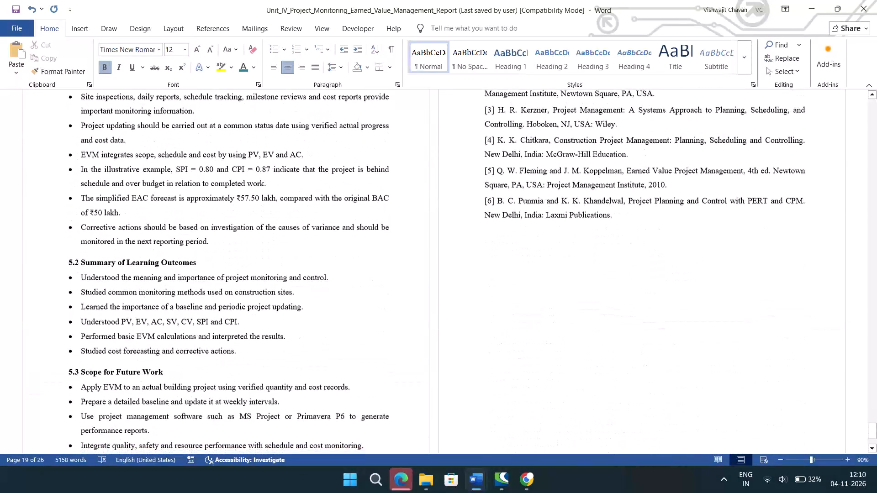
scroll(537, 300, down, 1)
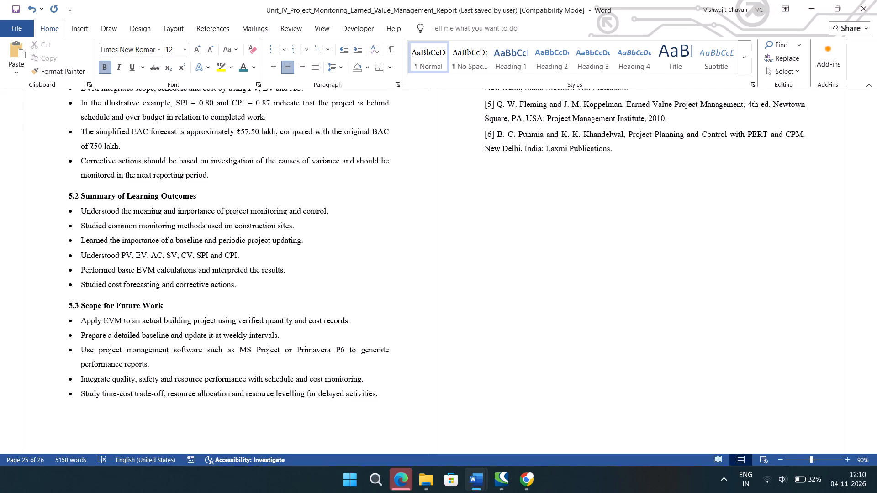
scroll(514, 313, up, 1)
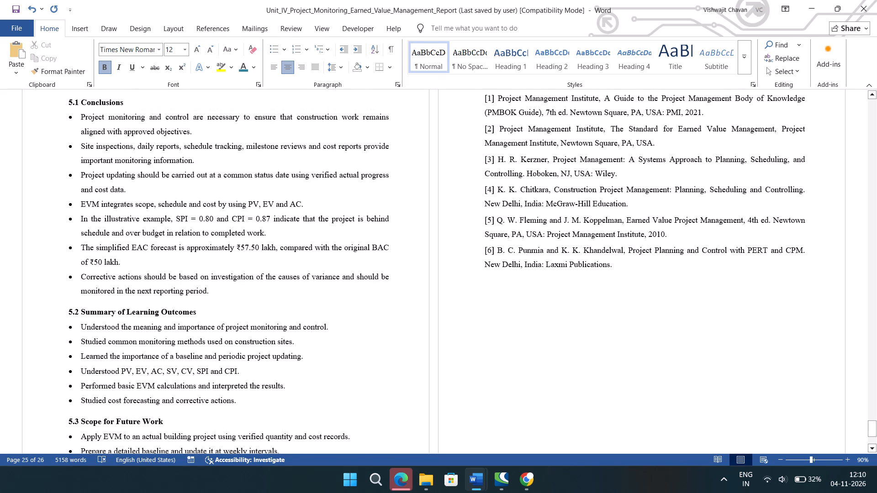
scroll(476, 306, up, 1)
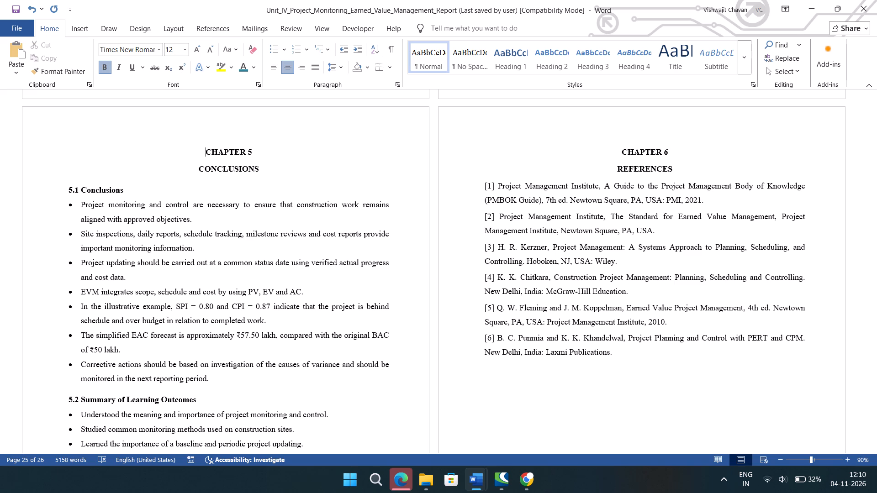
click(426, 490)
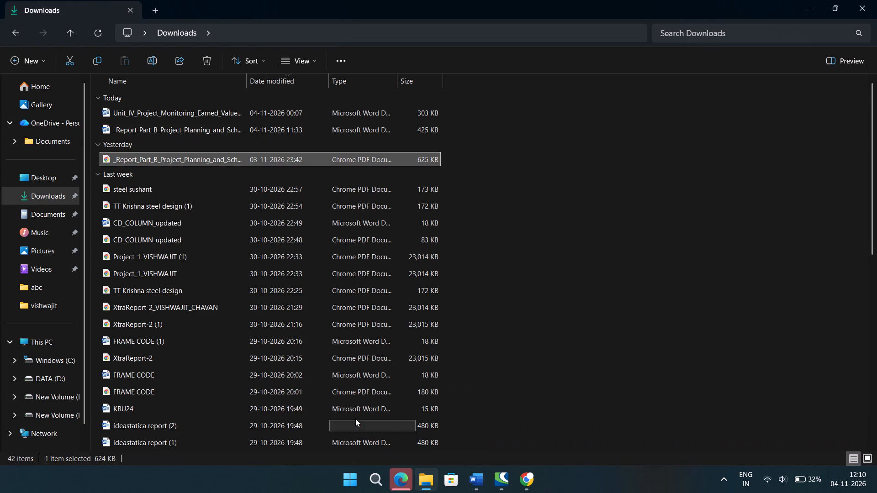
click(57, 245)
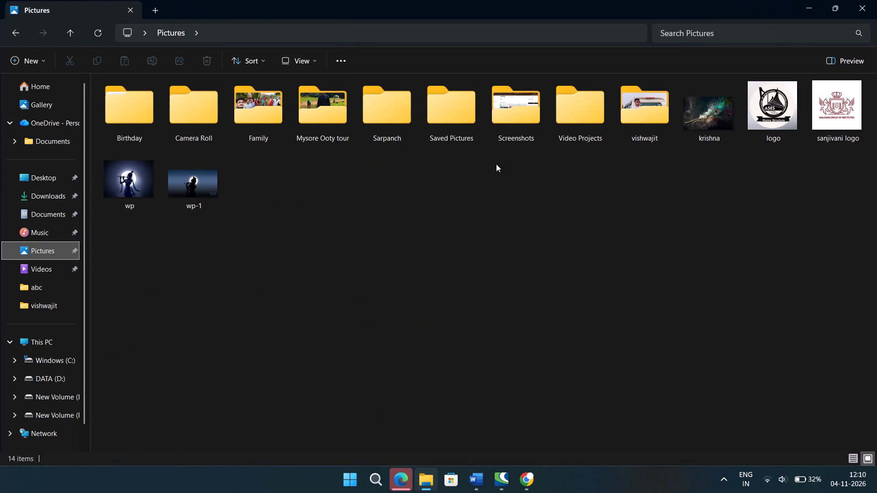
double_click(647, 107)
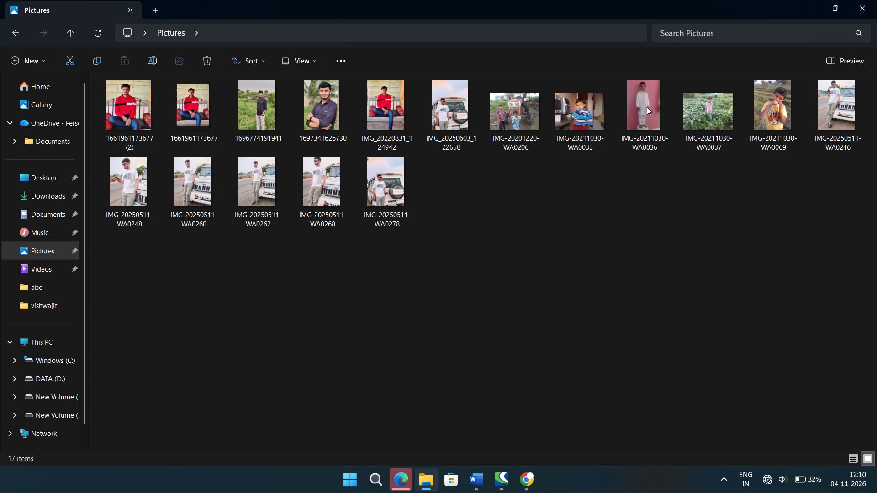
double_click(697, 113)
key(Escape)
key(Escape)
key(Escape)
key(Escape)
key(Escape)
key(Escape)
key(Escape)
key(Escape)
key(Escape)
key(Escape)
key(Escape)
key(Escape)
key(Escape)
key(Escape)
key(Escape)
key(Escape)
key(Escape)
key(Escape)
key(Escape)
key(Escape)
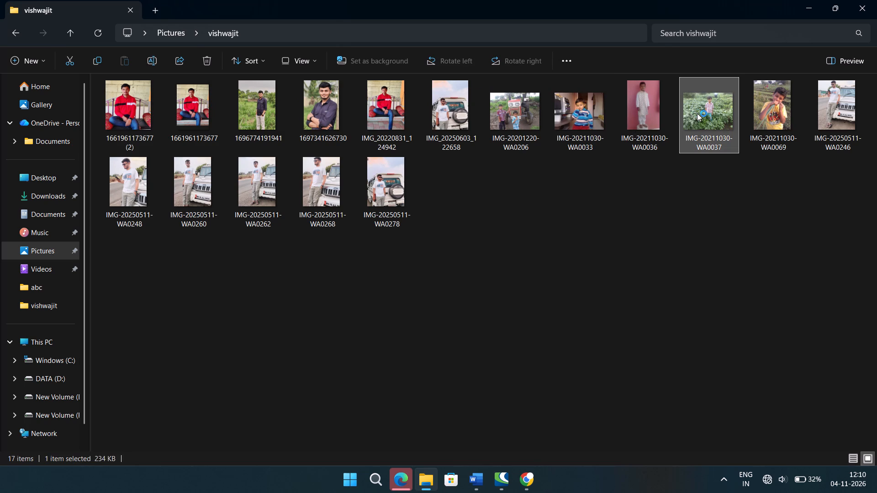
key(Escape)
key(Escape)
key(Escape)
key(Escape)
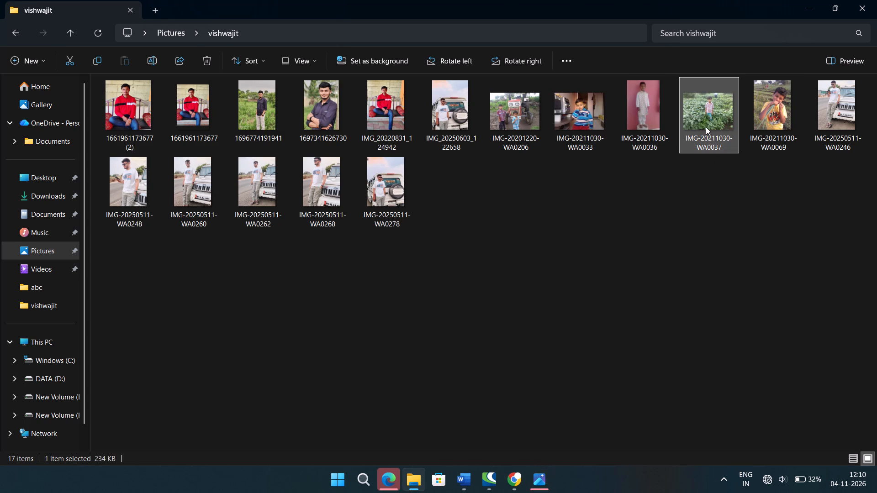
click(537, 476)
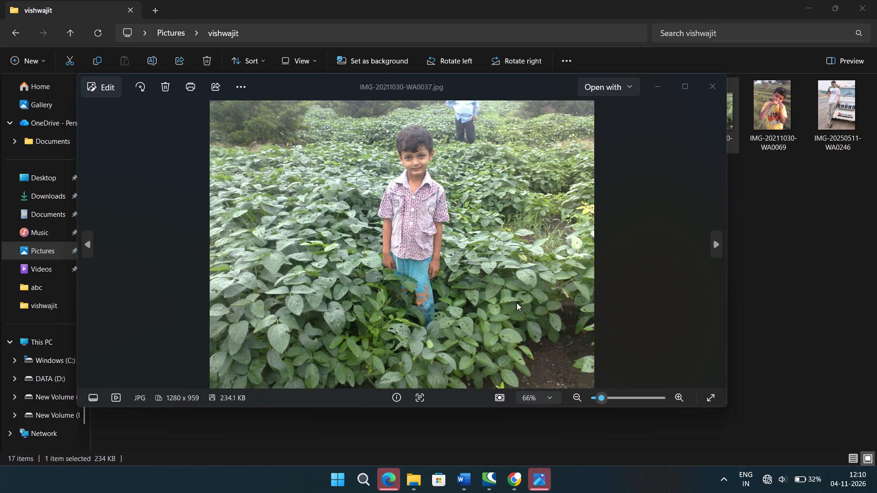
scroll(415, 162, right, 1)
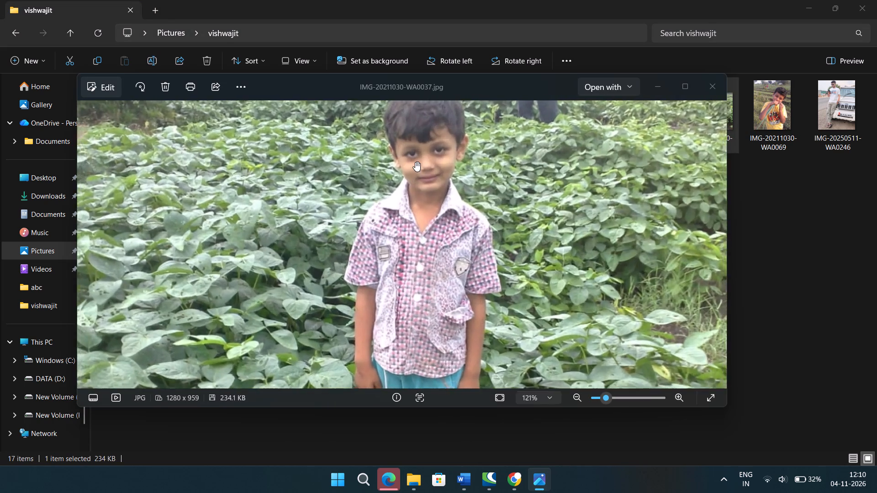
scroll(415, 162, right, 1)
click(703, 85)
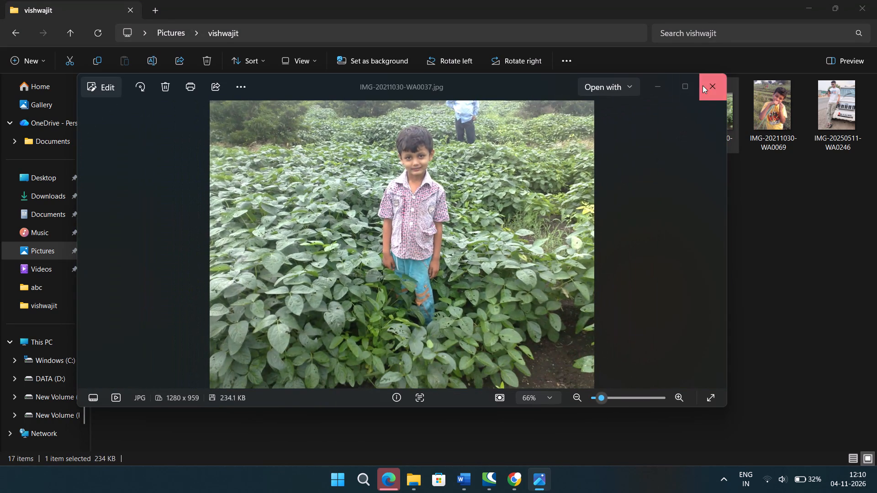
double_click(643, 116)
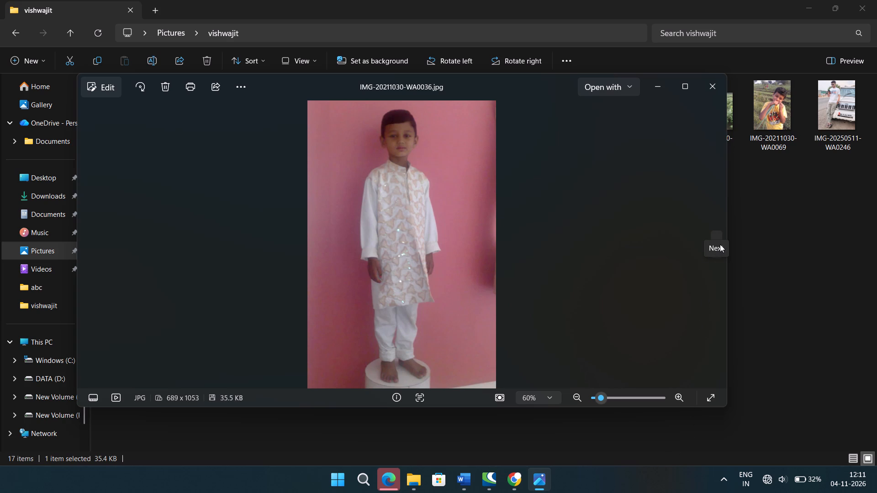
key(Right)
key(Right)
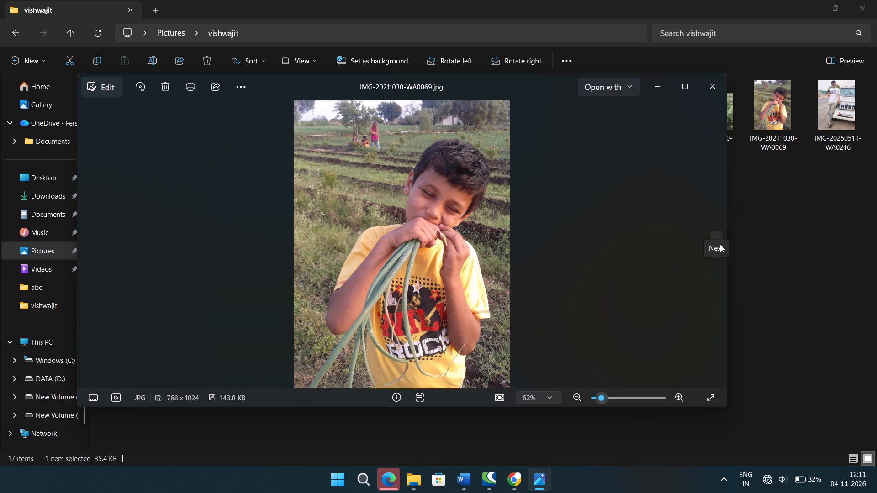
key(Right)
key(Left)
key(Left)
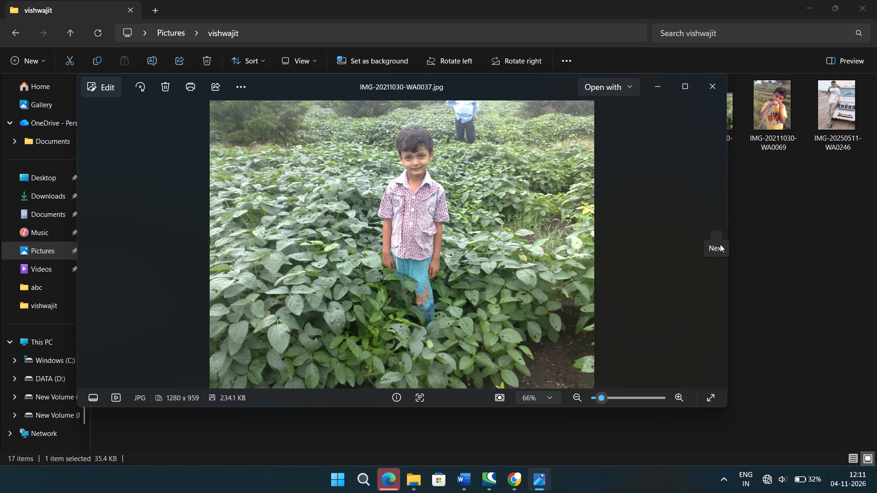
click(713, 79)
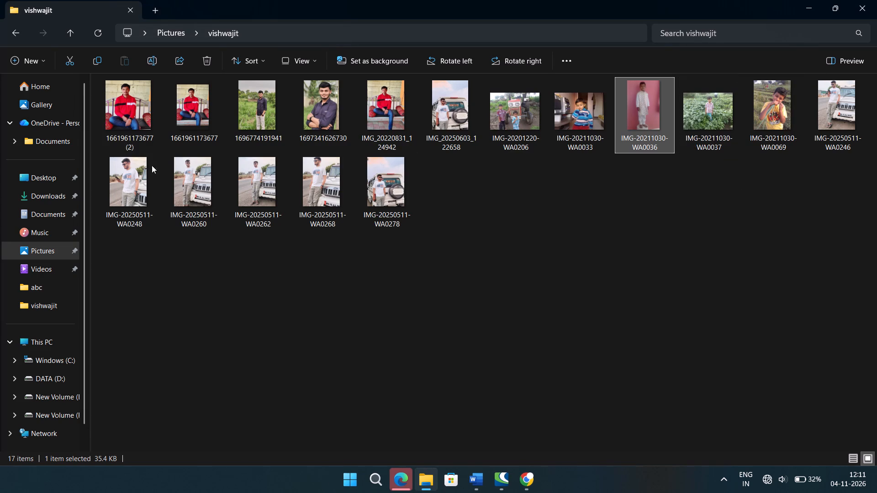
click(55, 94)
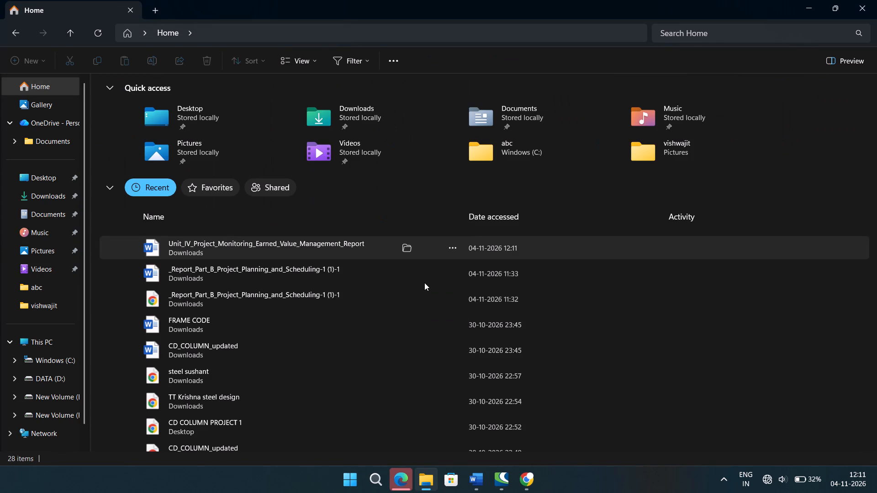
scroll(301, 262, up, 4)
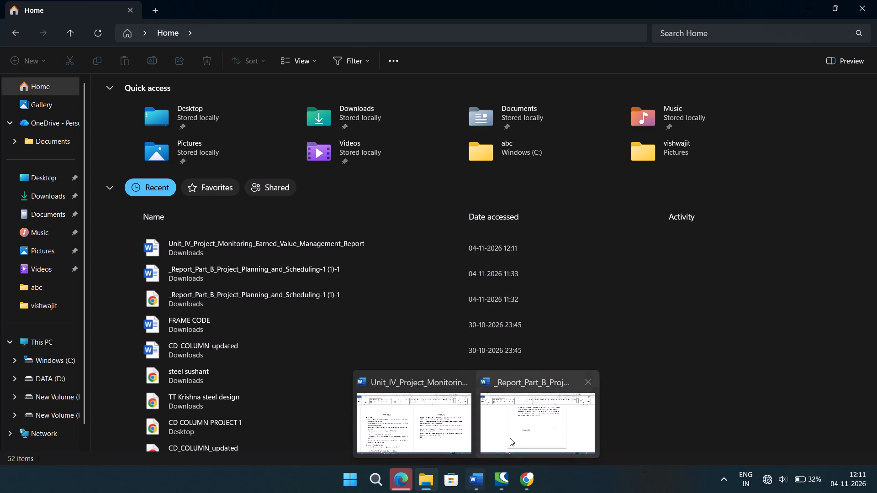
Return to the Unit IV report and check the page flow from Chapters 5 and 6 back to the 3.6.4 Corrective Actions table.
click(512, 435)
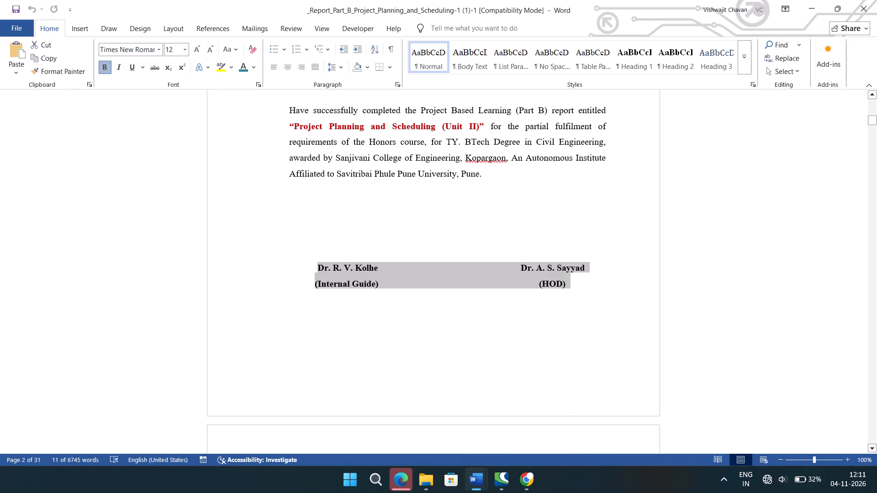
click(421, 433)
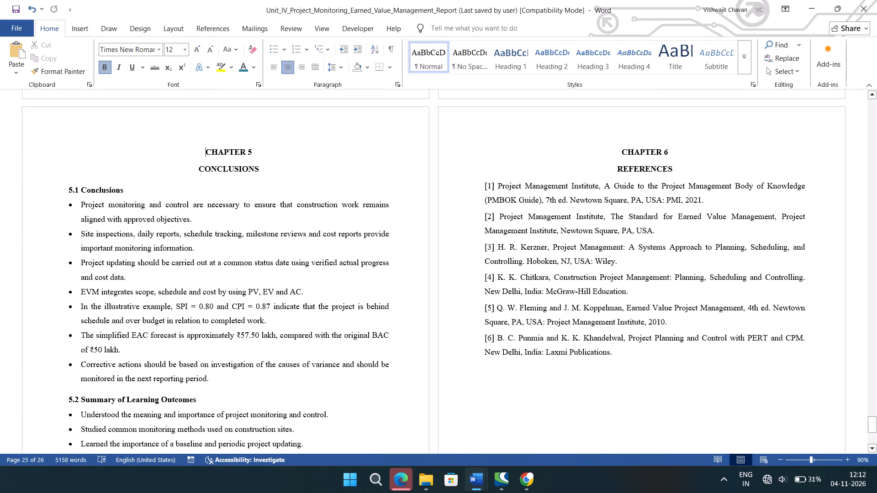
scroll(495, 315, down, 3)
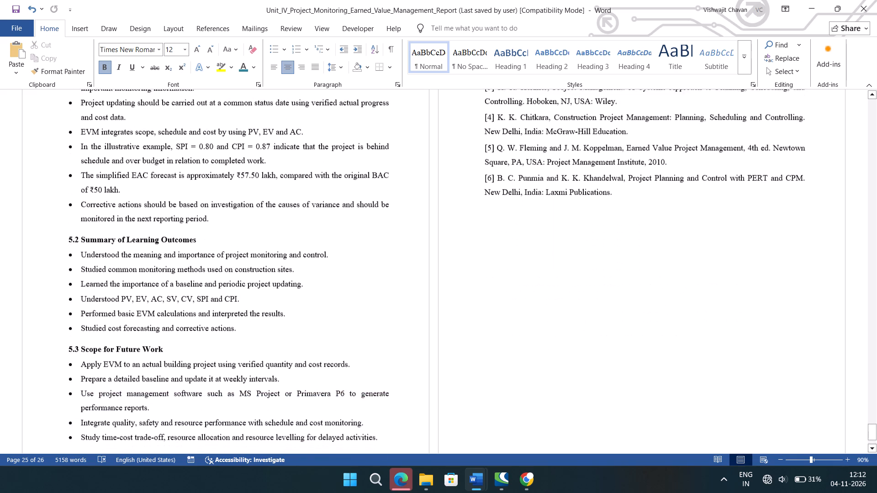
scroll(495, 315, down, 1)
scroll(495, 315, up, 1)
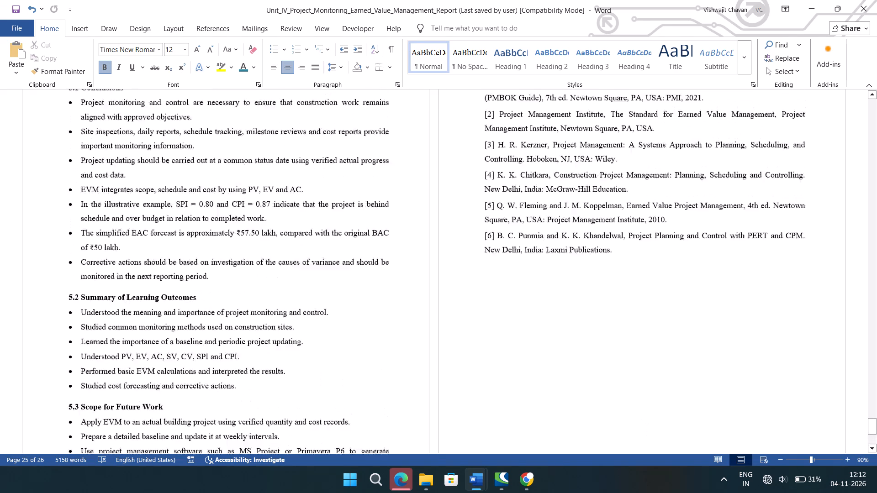
scroll(495, 315, up, 5)
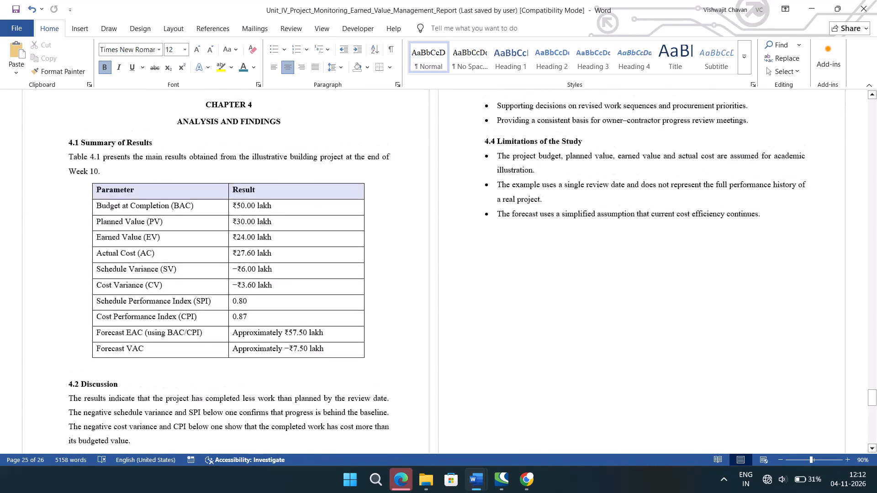
scroll(495, 315, up, 5)
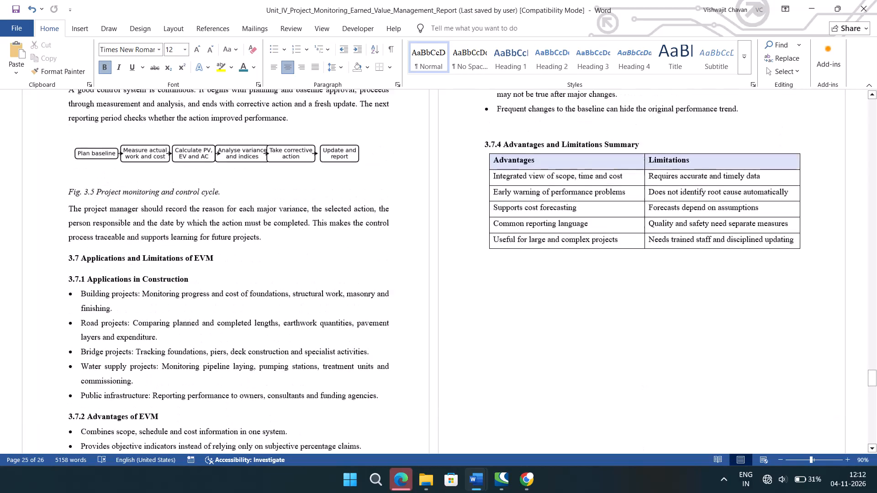
scroll(495, 315, up, 4)
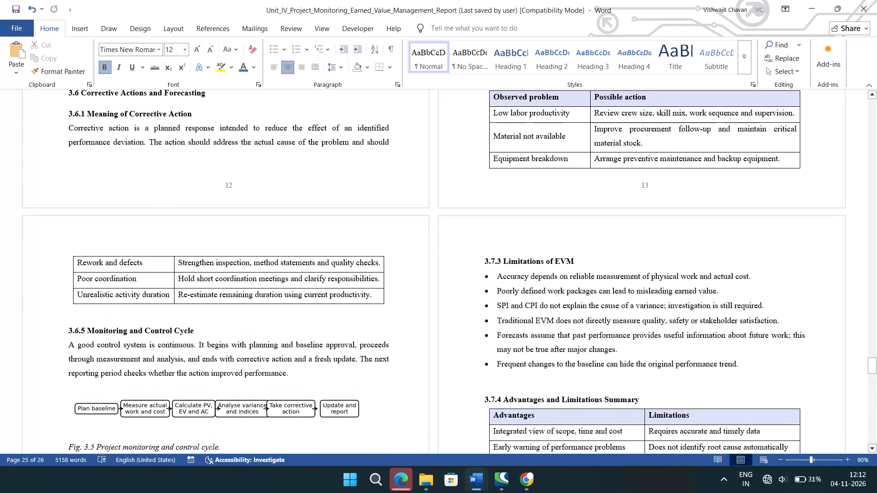
scroll(495, 315, up, 1)
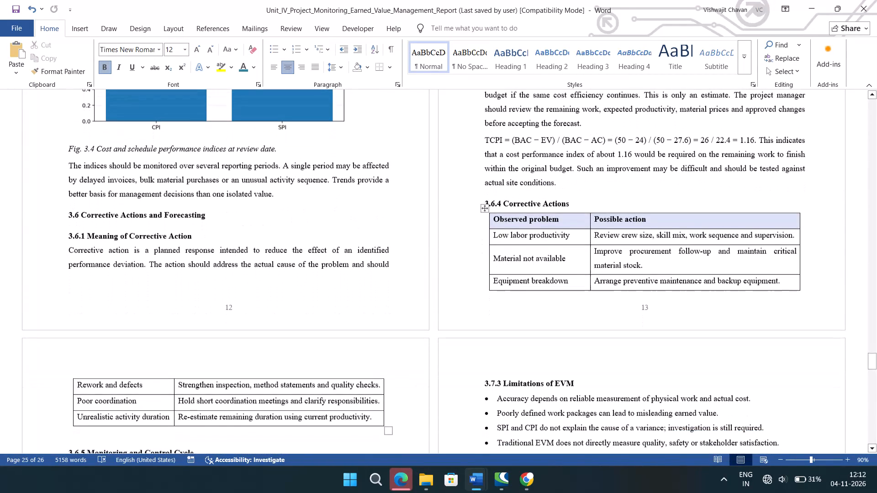
scroll(495, 315, down, 1)
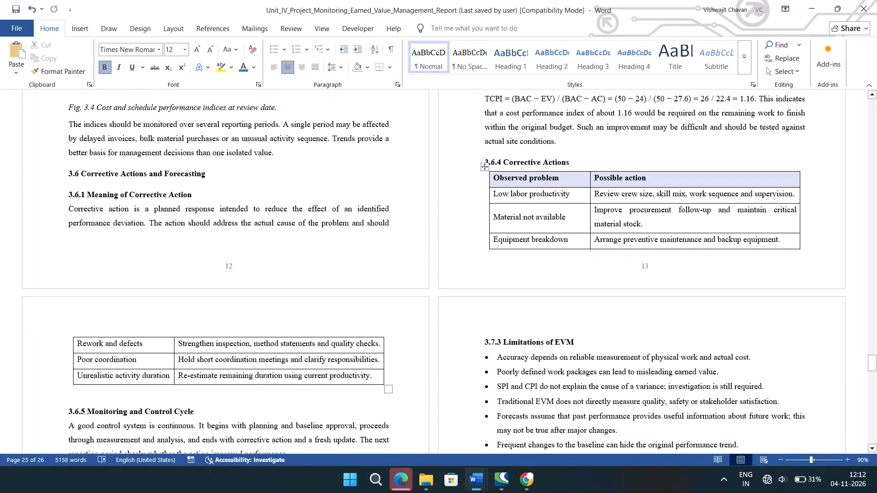
scroll(495, 315, down, 2)
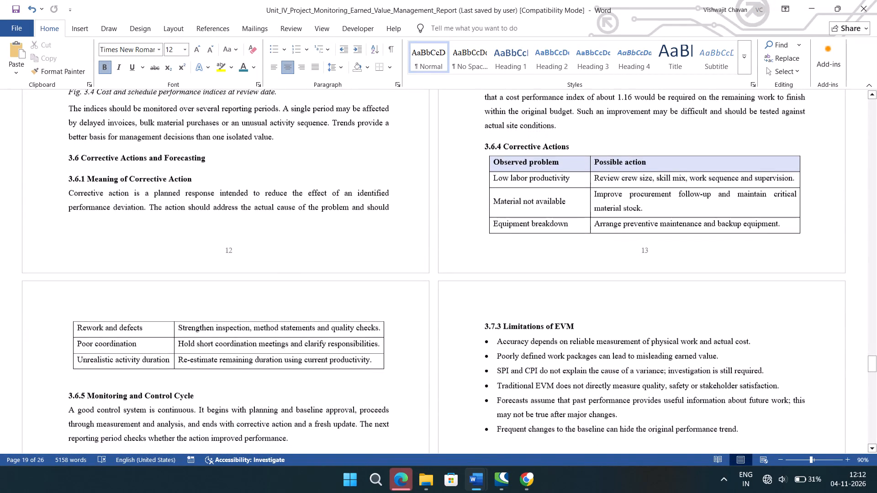
Review the page layout and chapter headings from section 3.6 back through Chapters 3, 2 and 1 to the List of Tables.
scroll(495, 315, up, 1)
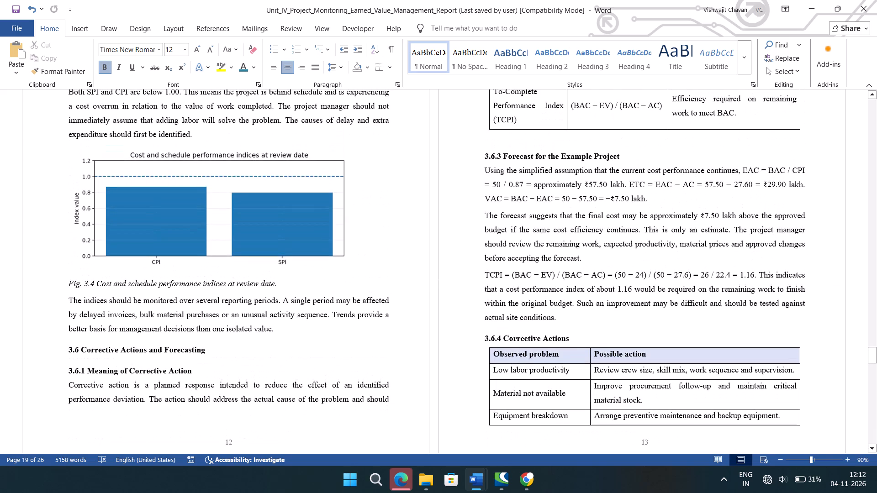
scroll(322, 288, up, 1)
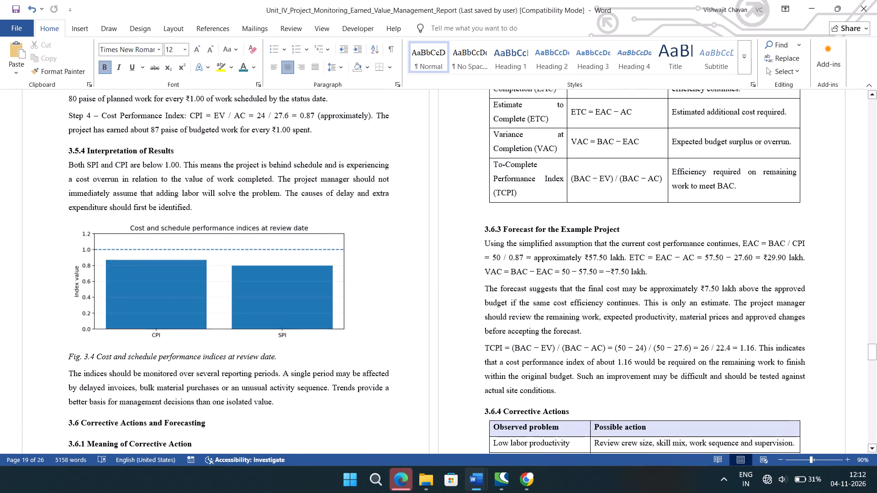
scroll(322, 288, up, 4)
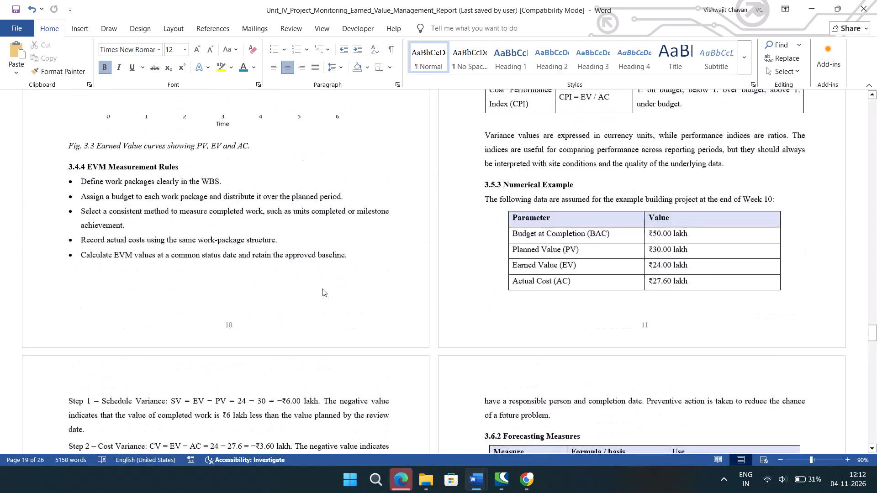
scroll(322, 288, up, 3)
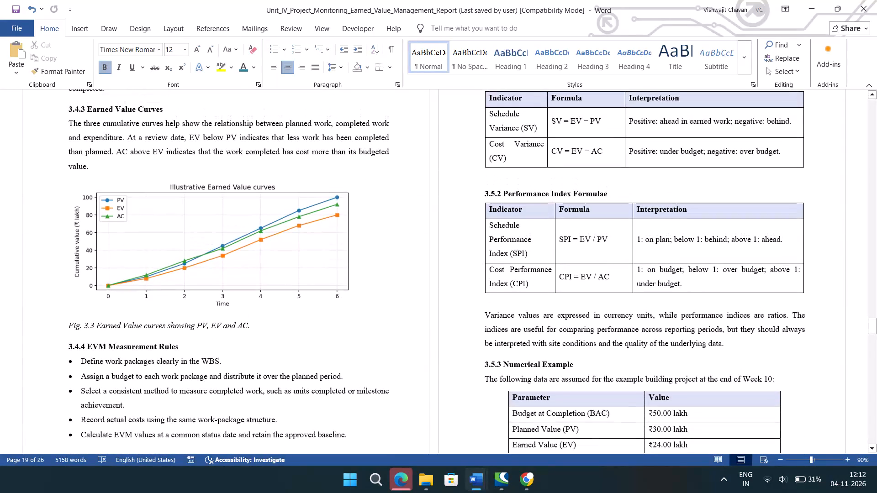
scroll(322, 288, up, 6)
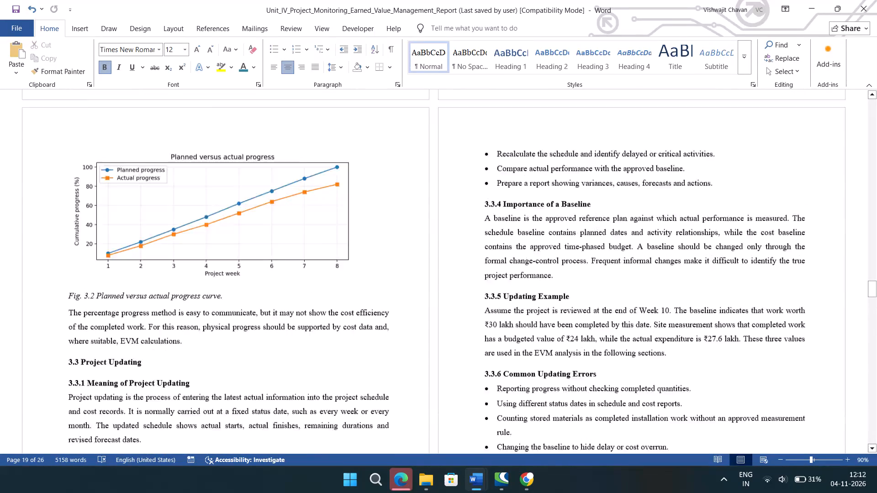
scroll(322, 288, up, 5)
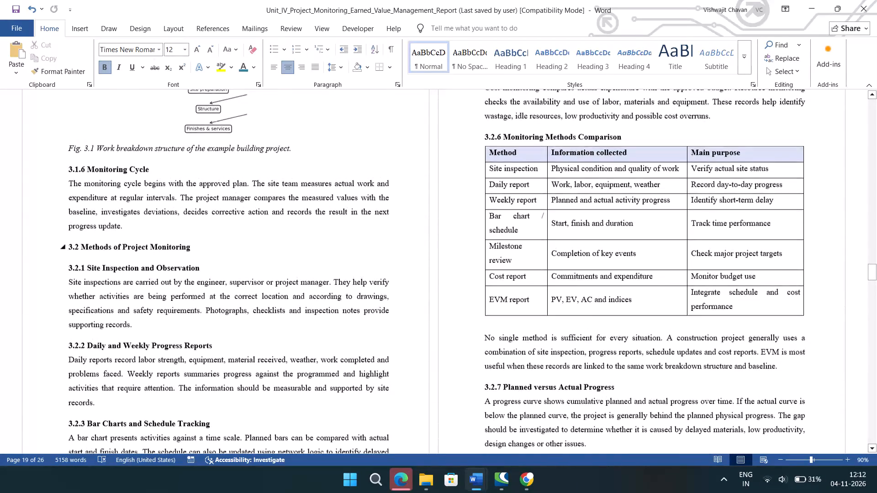
scroll(322, 288, up, 5)
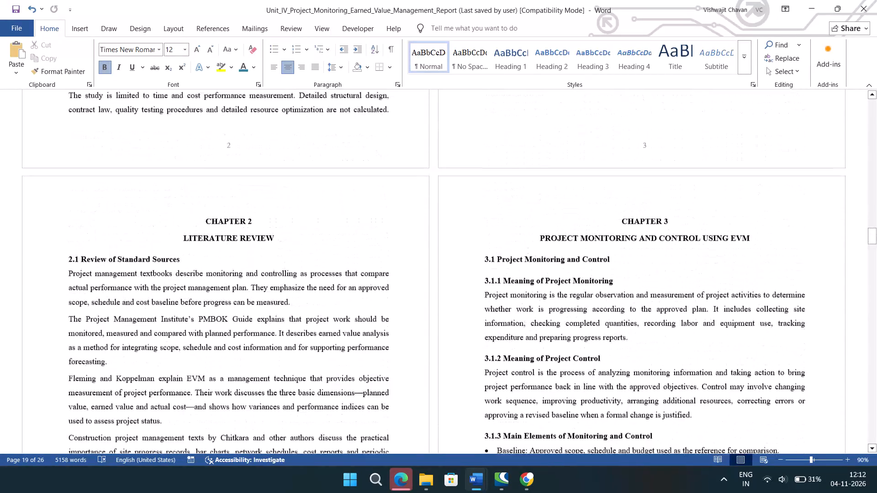
scroll(322, 288, up, 2)
scroll(322, 288, down, 1)
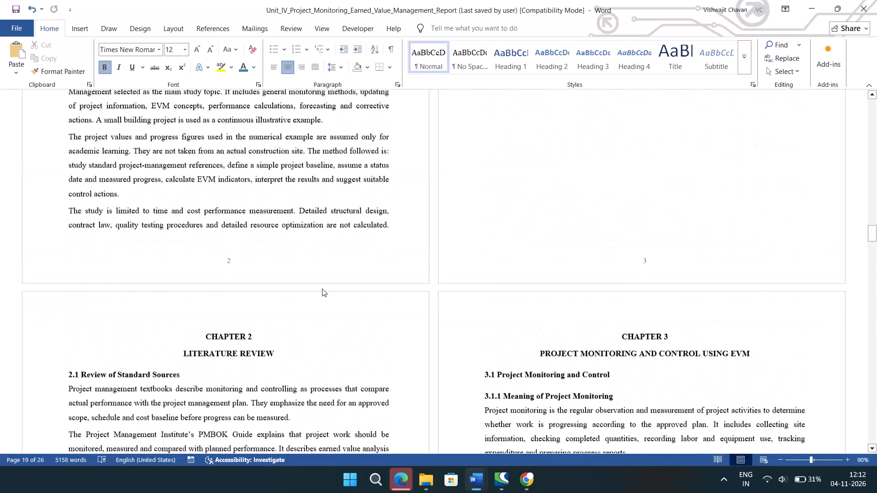
scroll(322, 288, down, 1)
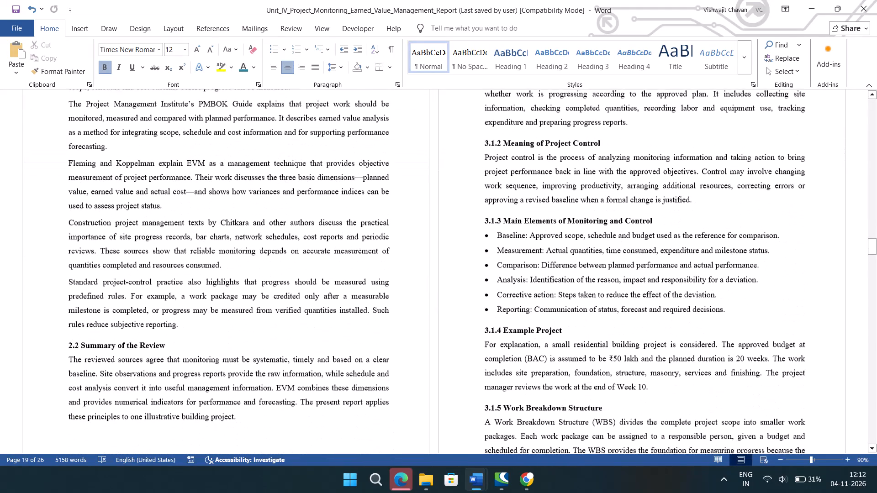
scroll(322, 288, down, 1)
scroll(322, 288, up, 3)
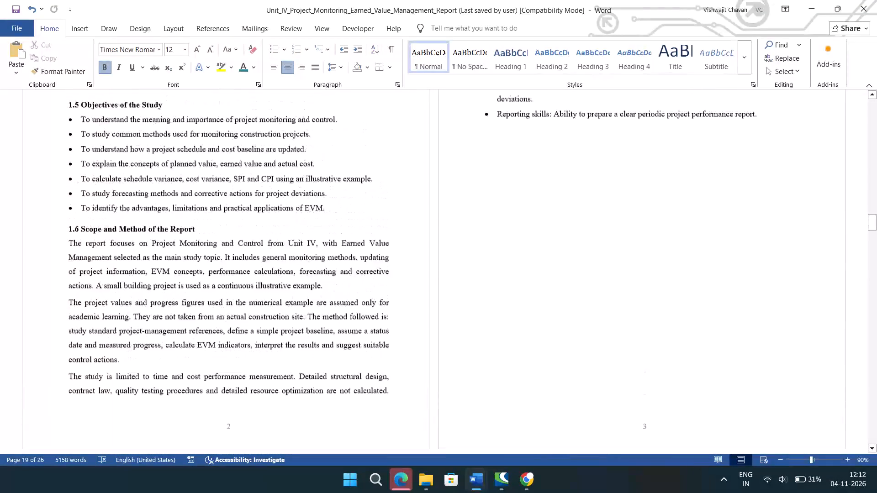
scroll(322, 288, up, 4)
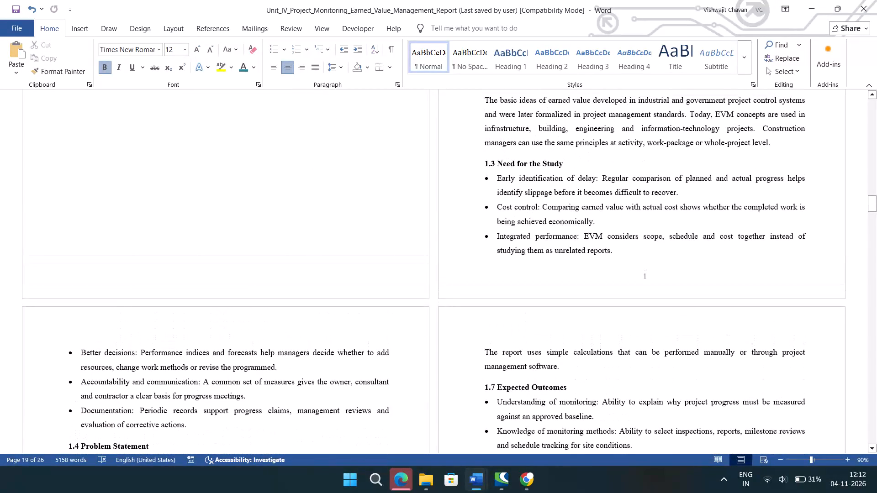
scroll(322, 288, up, 2)
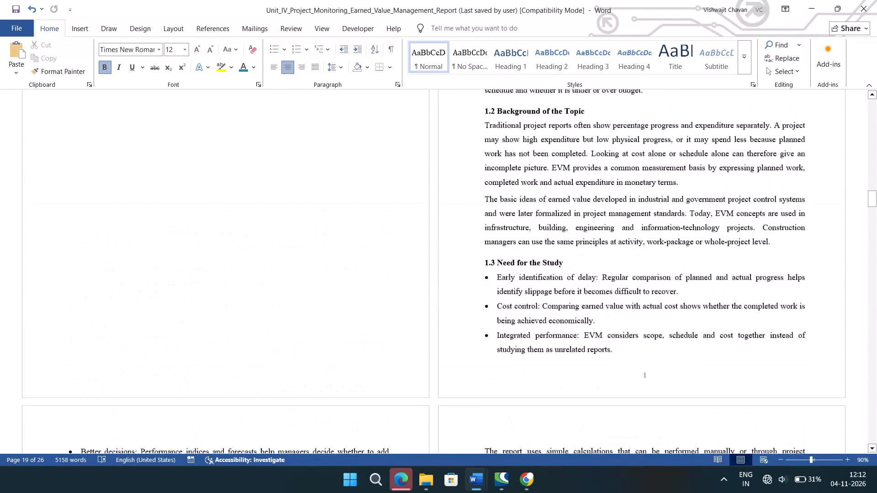
scroll(322, 288, up, 3)
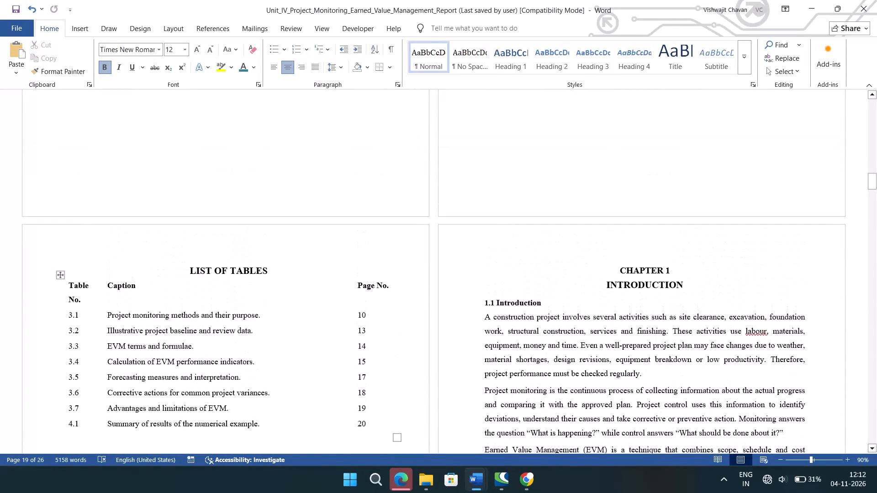
scroll(322, 288, up, 3)
Reduce the CHAPTER 1 INTRODUCTION heading lines to font size 12.
scroll(322, 288, down, 1)
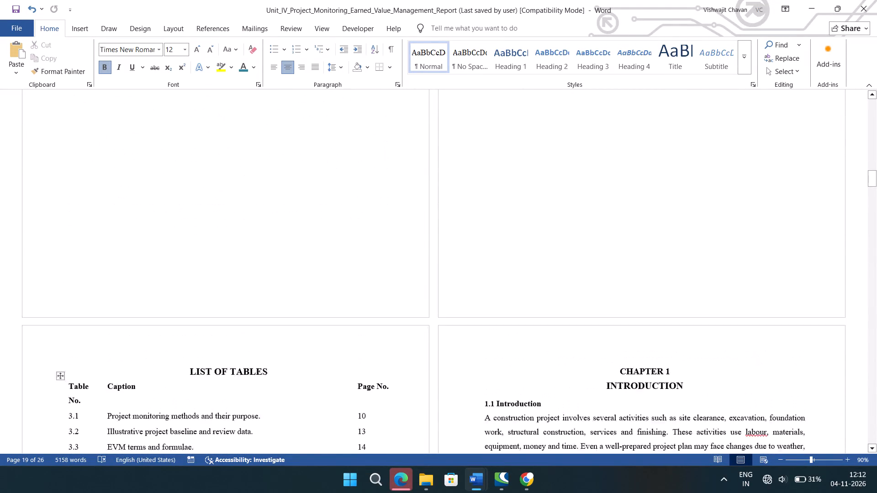
scroll(322, 288, down, 1)
drag(622, 251, 653, 262)
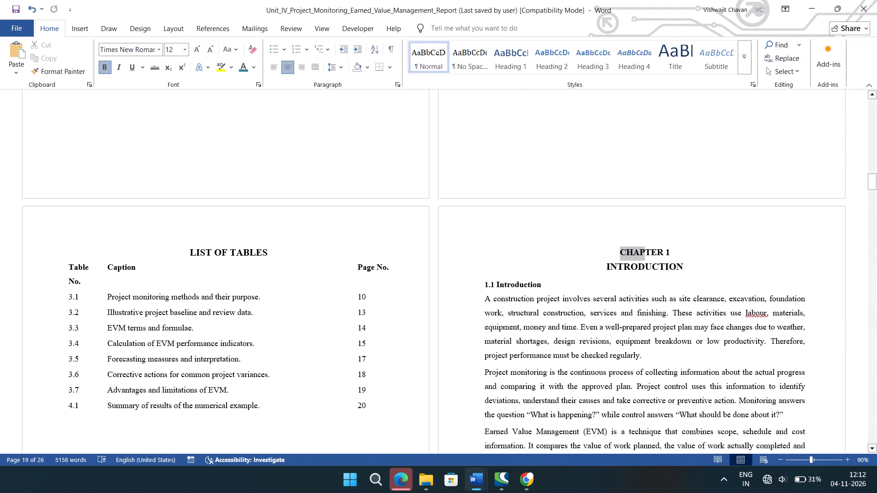
drag(653, 262, 685, 267)
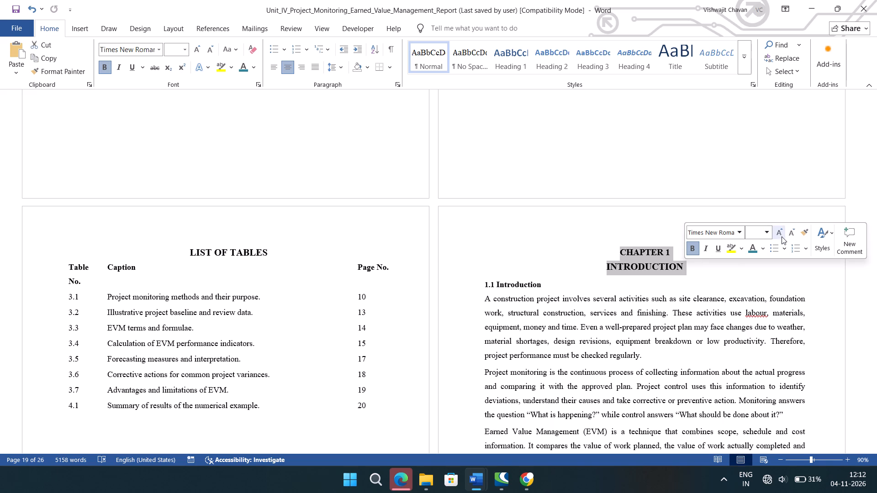
click(788, 235)
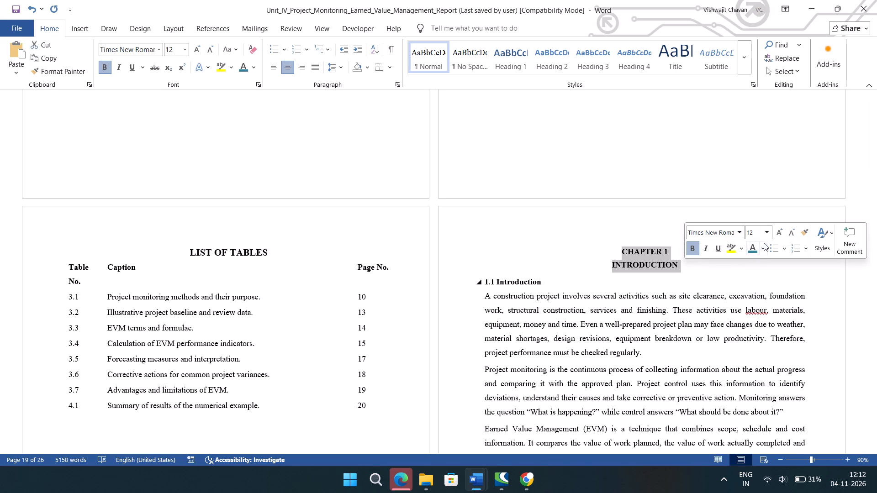
click(620, 304)
Check the page flow and heading consistency from Chapter 1 through section 3.3 Project Updating.
scroll(620, 304, down, 3)
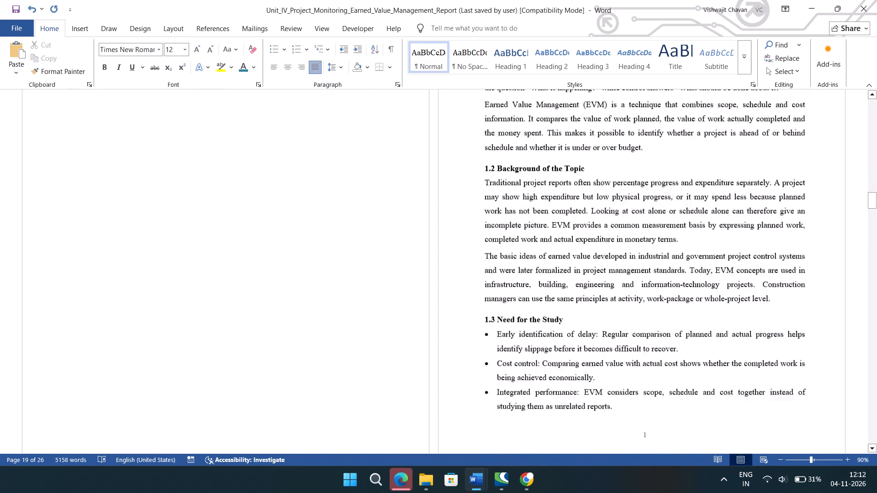
scroll(620, 304, down, 7)
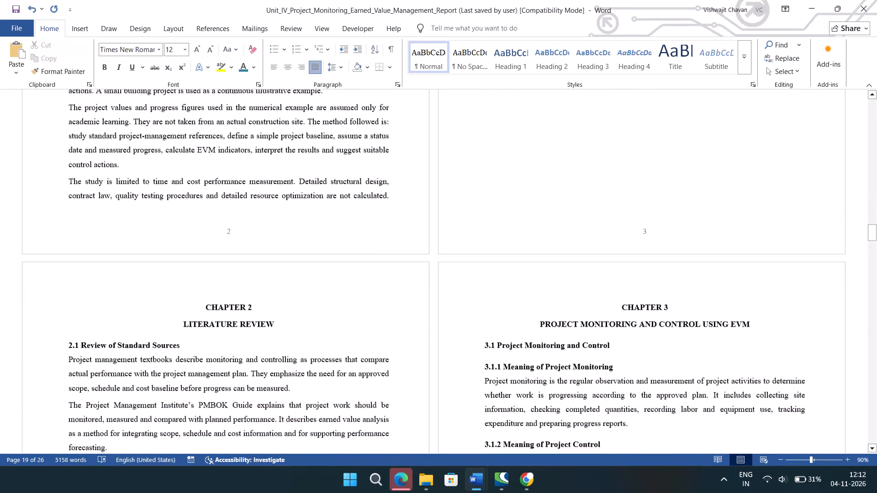
scroll(620, 304, down, 5)
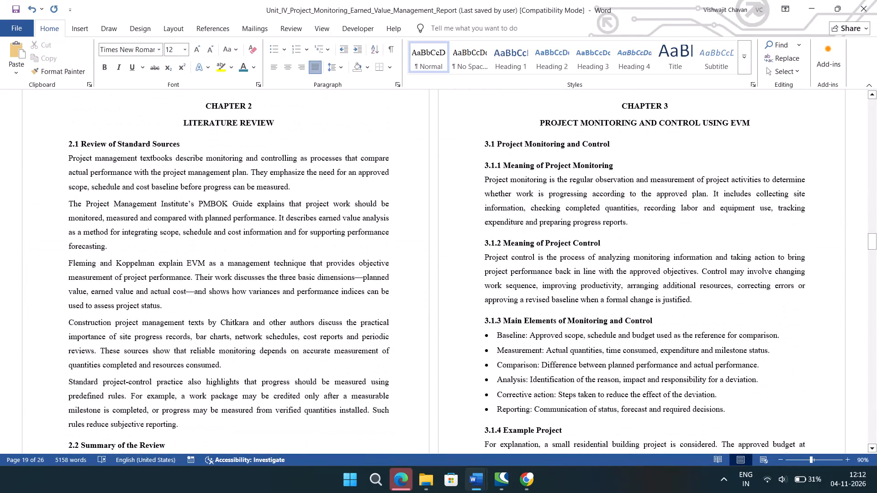
scroll(620, 304, down, 3)
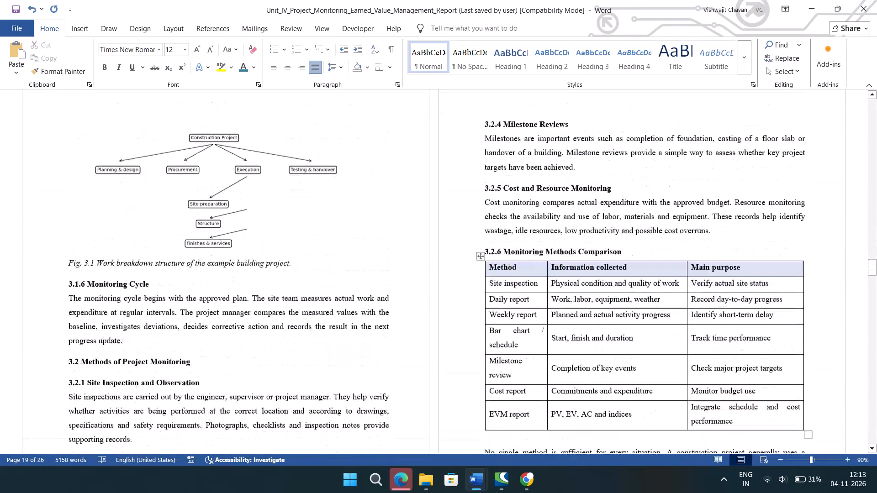
scroll(620, 304, down, 4)
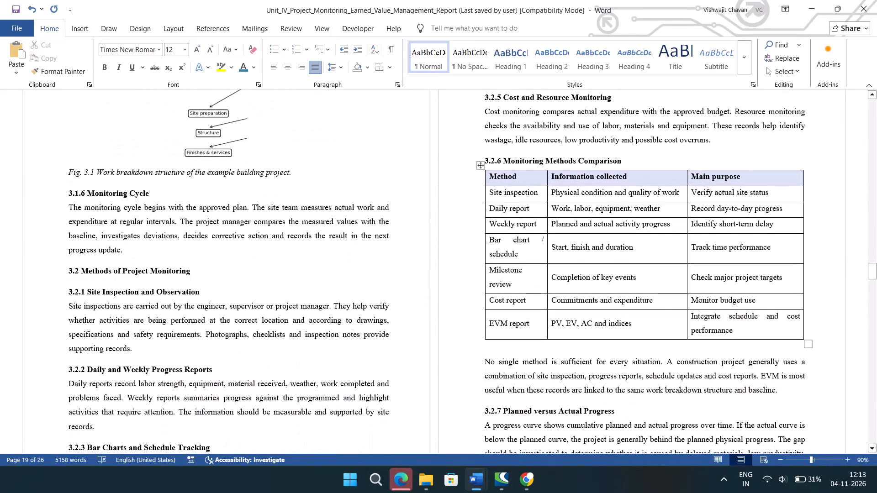
scroll(539, 335, down, 3)
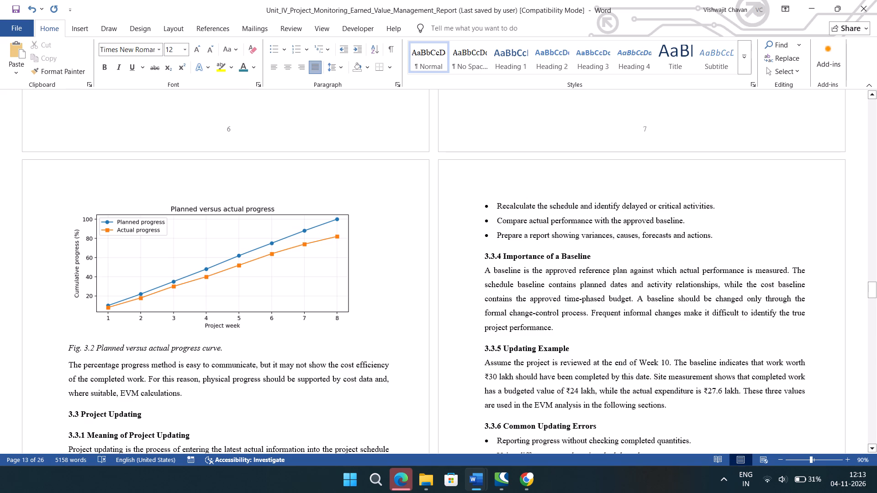
scroll(367, 338, down, 1)
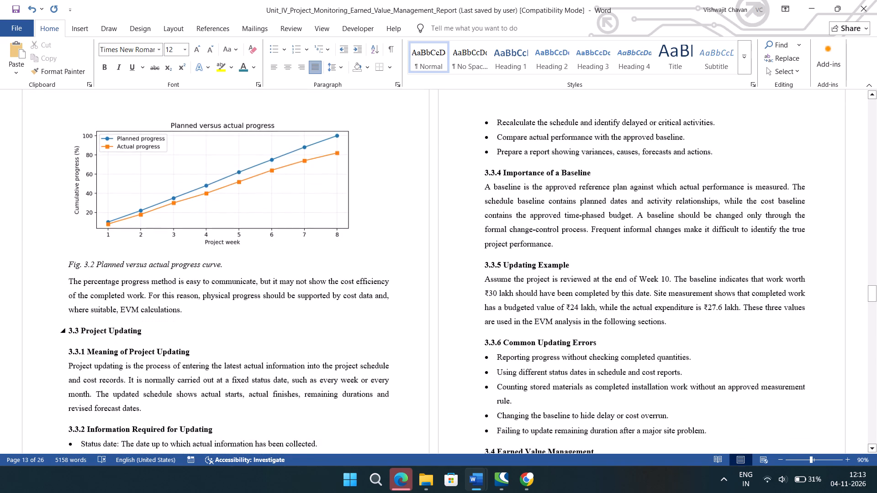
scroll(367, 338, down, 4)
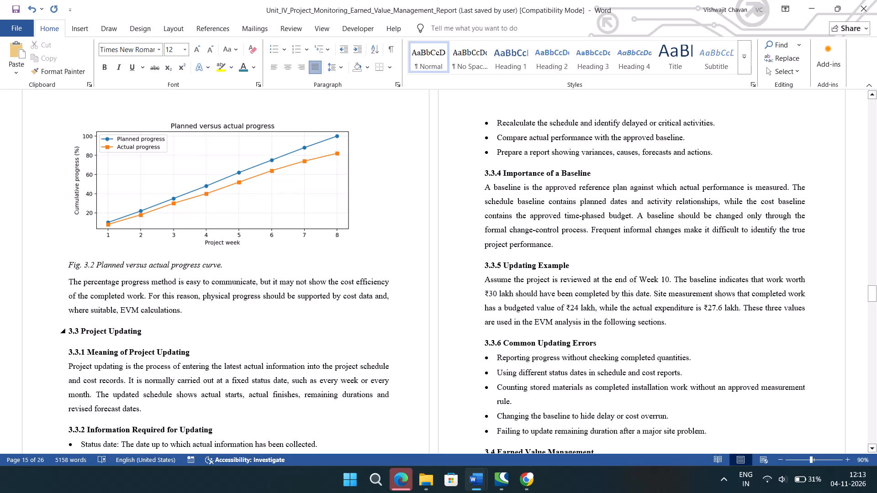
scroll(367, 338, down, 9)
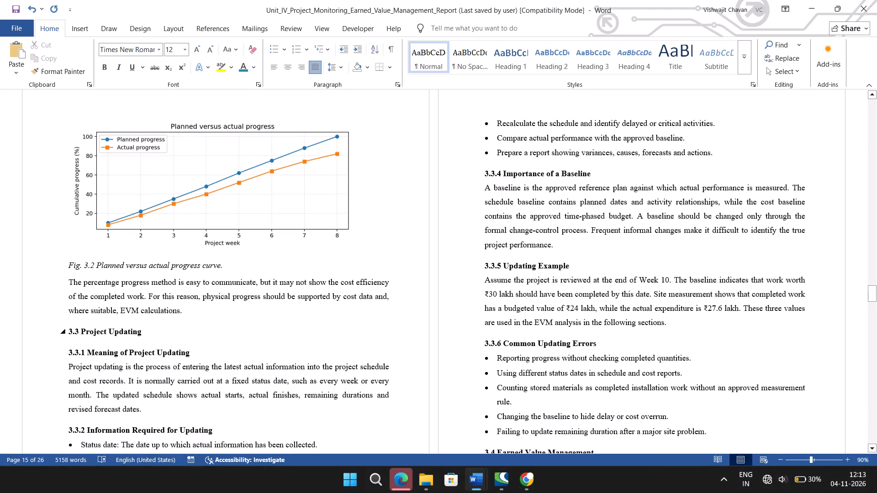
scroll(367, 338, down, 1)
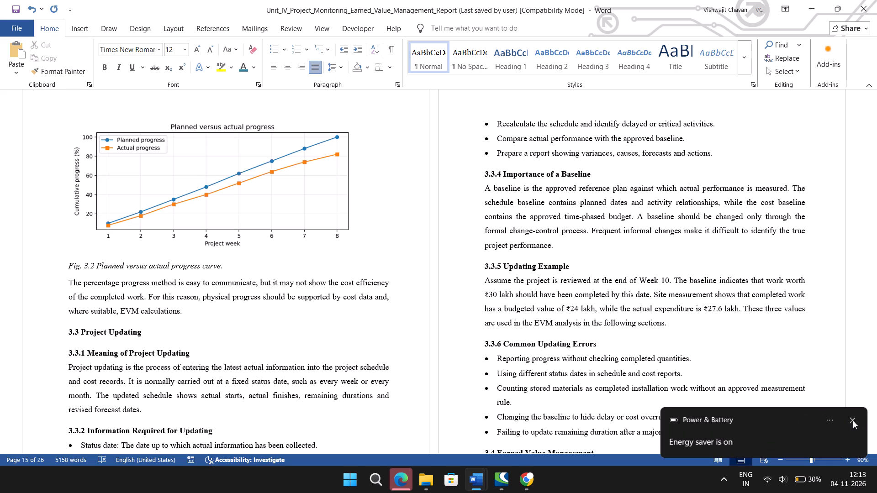
Dismiss the energy saver notification.
click(851, 420)
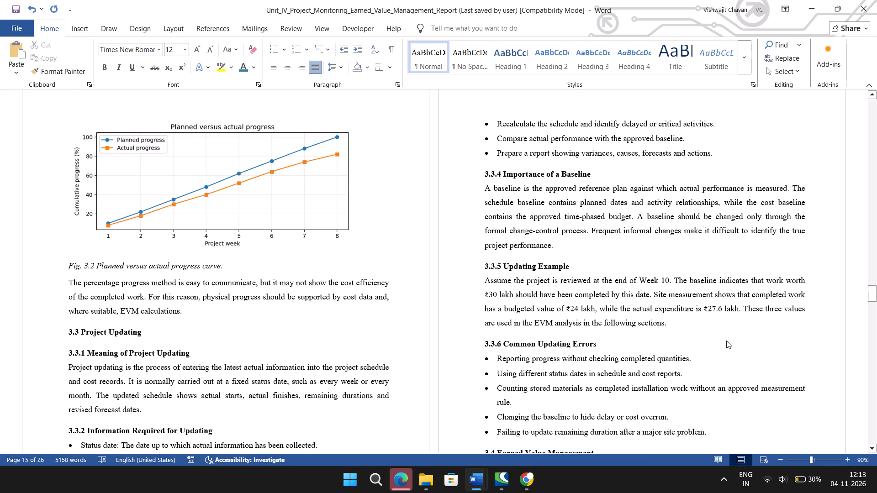
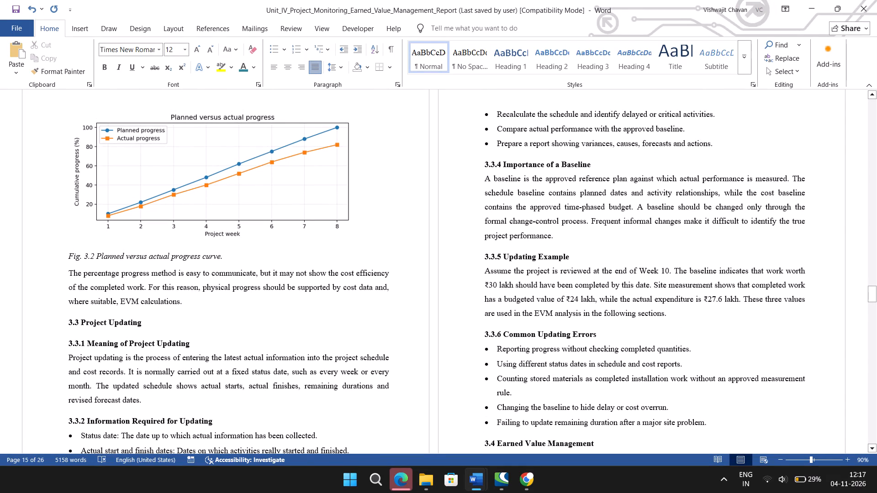
Check the headings, tables and page flow from Fig. 3.2 and section 3.3 through the section 3.5.3 numerical example.
click(208, 234)
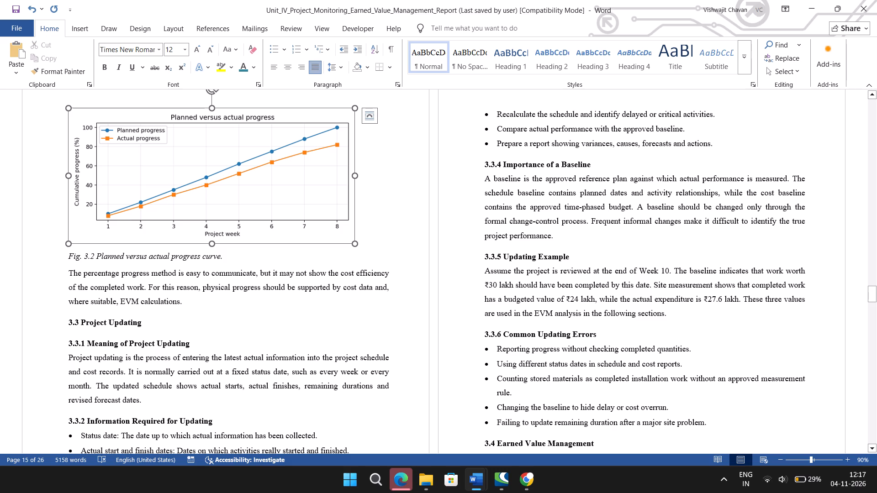
click(261, 278)
scroll(278, 294, down, 1)
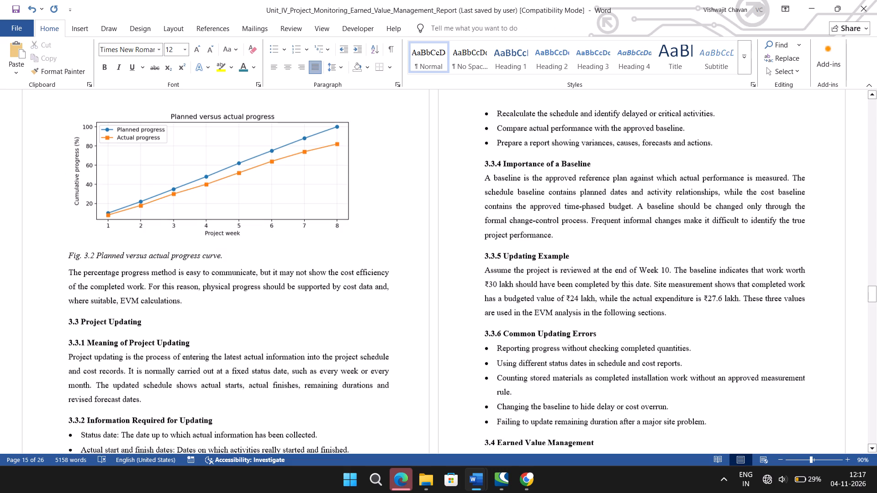
scroll(278, 294, down, 2)
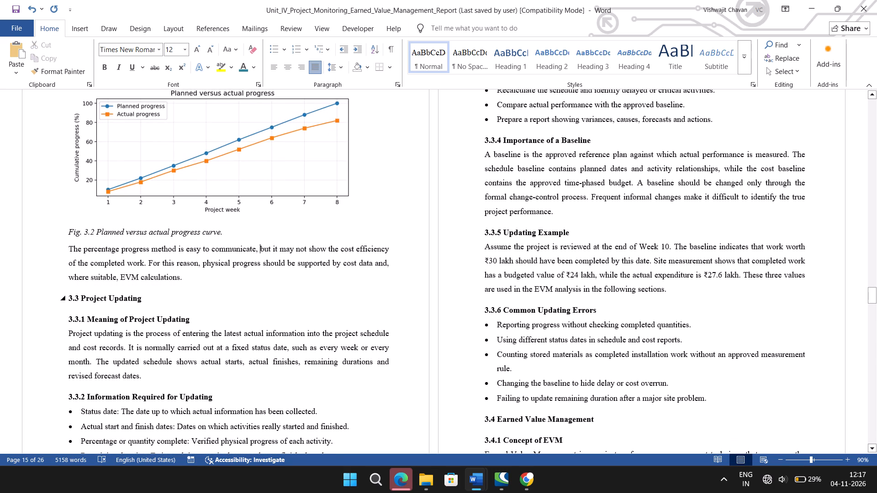
scroll(278, 294, down, 1)
click(285, 304)
click(74, 298)
click(272, 397)
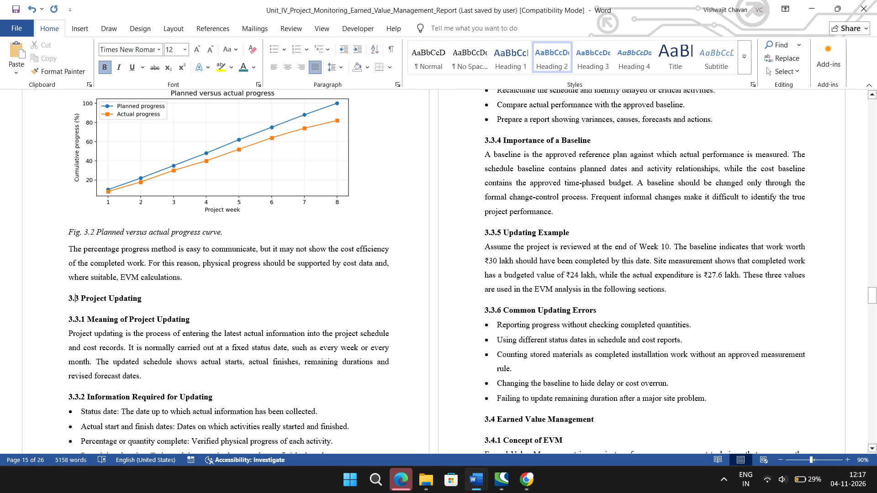
scroll(305, 378, down, 1)
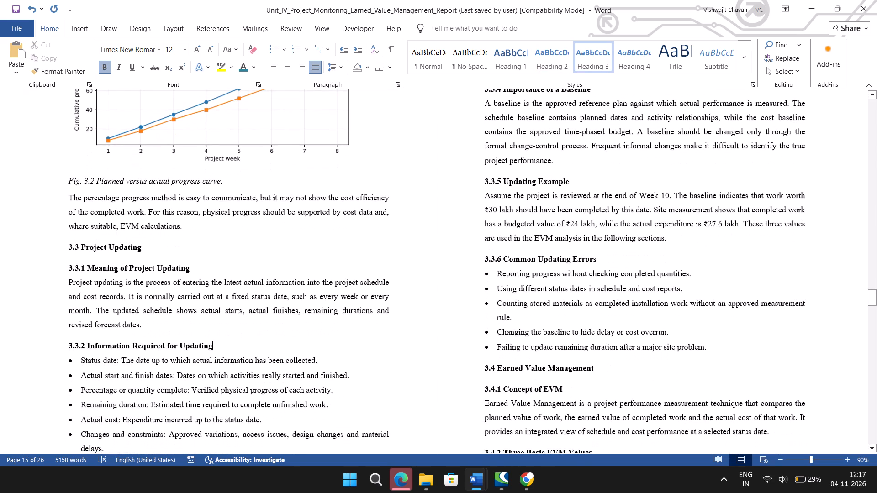
scroll(292, 371, down, 1)
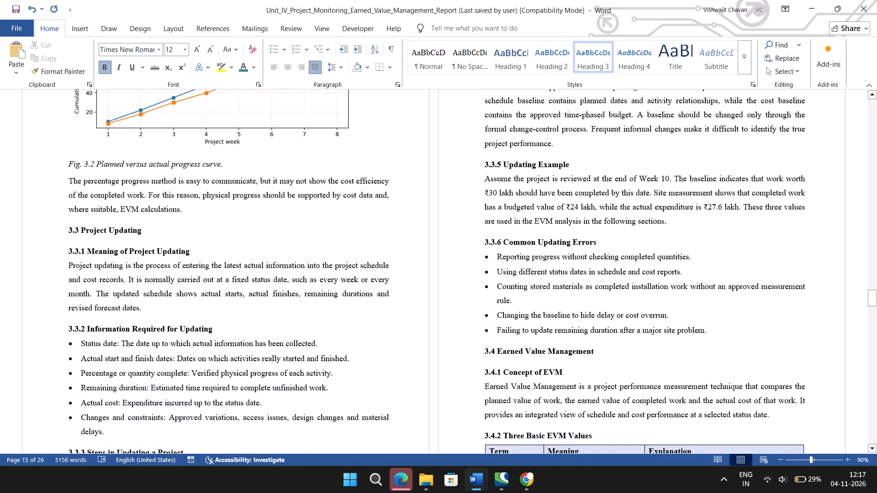
scroll(292, 371, down, 1)
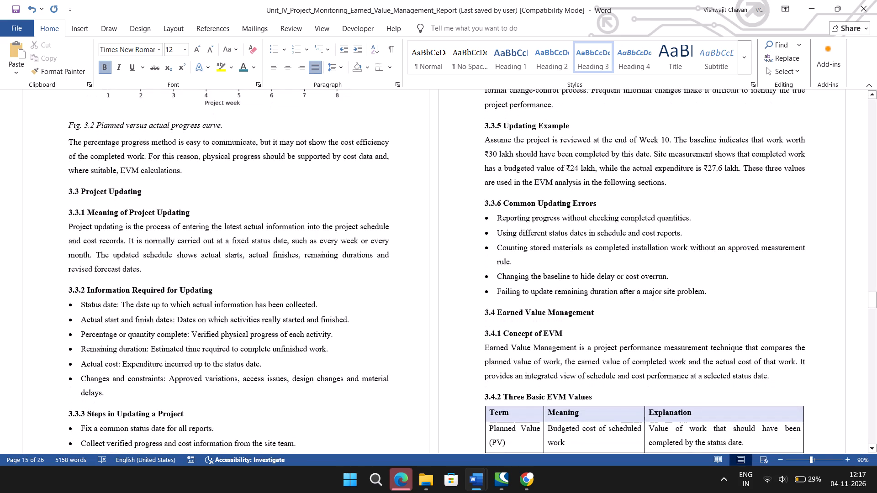
scroll(292, 371, down, 1)
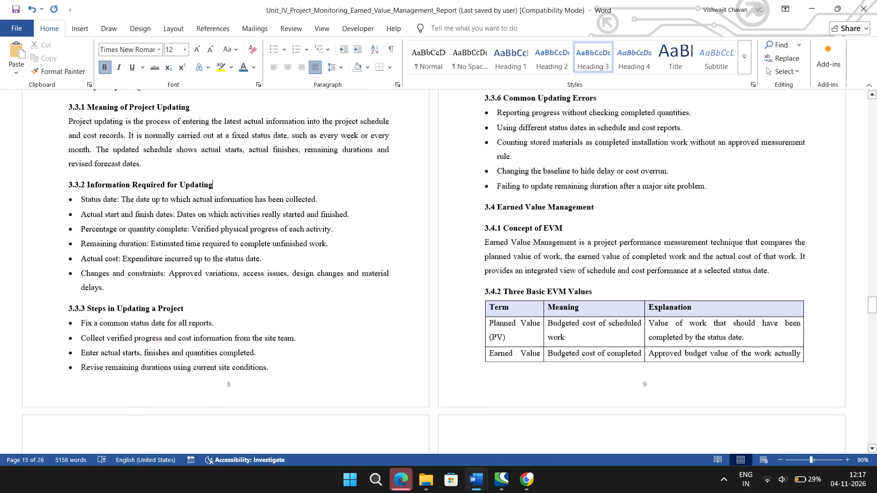
scroll(292, 371, down, 4)
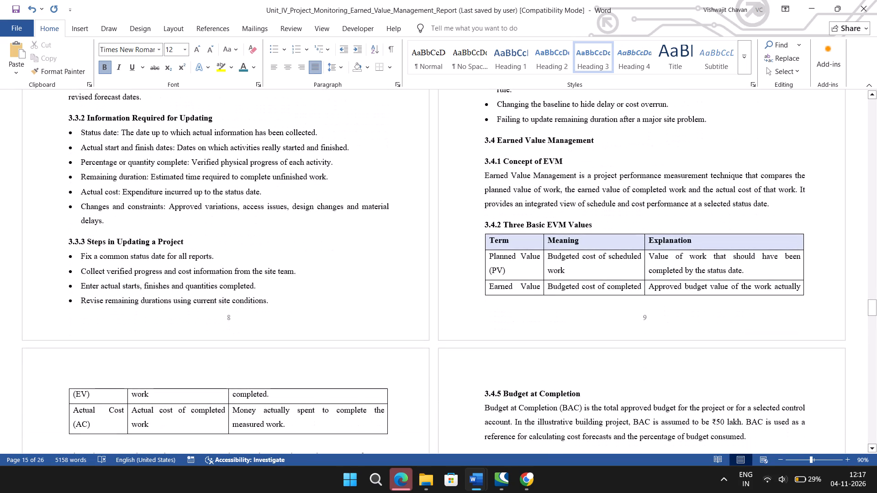
scroll(292, 371, down, 3)
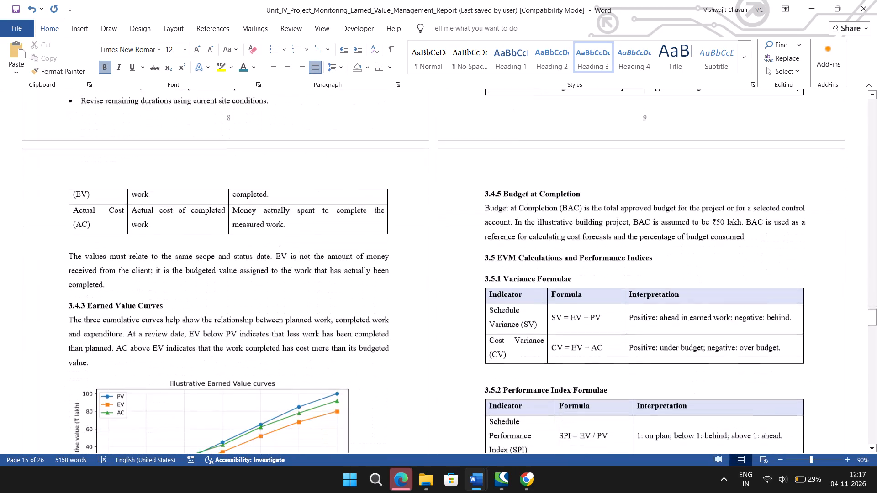
scroll(292, 371, down, 1)
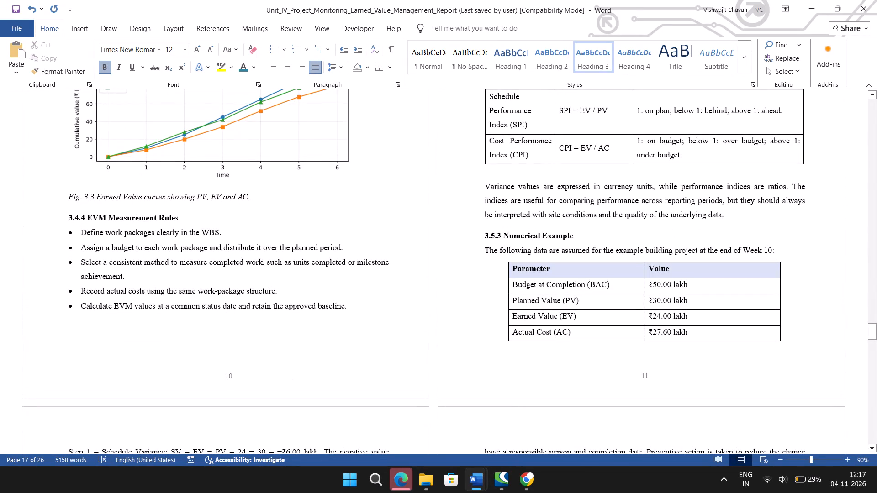
Review the front matter layout, covering the Acknowledgement, Content table, Abstract and List of Figures.
scroll(292, 371, up, 20)
scroll(292, 371, up, 20)
scroll(292, 371, up, 20)
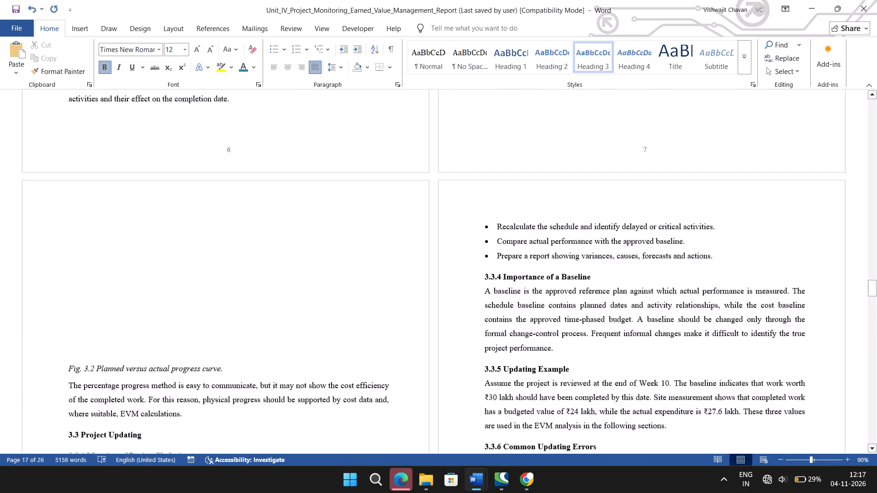
scroll(292, 371, up, 20)
scroll(292, 371, up, 20)
scroll(292, 371, up, 20)
scroll(292, 371, up, 4)
scroll(292, 371, down, 4)
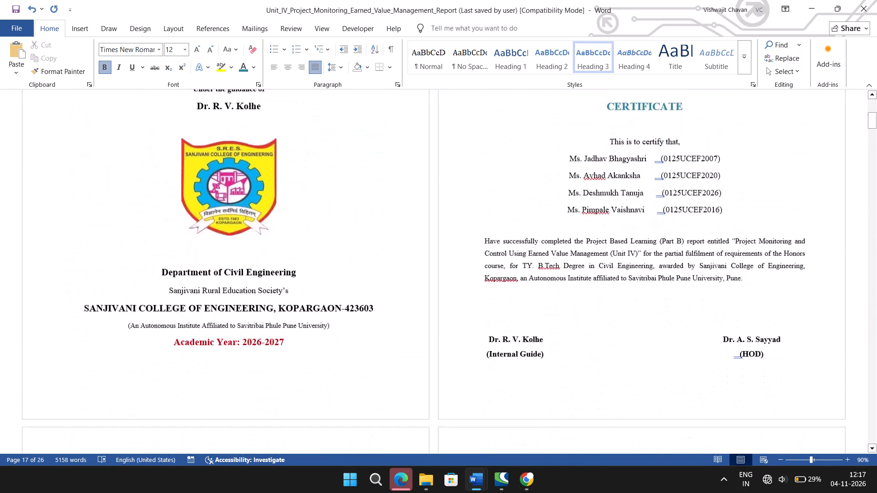
scroll(292, 371, down, 8)
scroll(292, 371, up, 1)
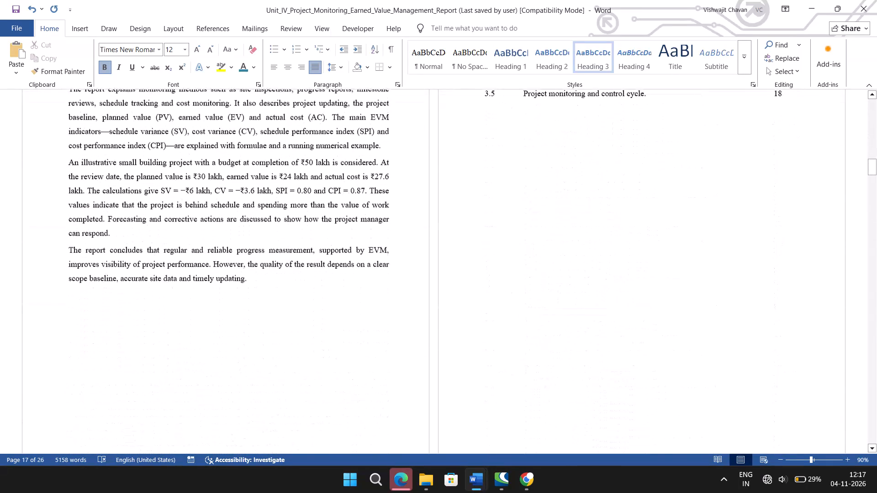
scroll(292, 371, up, 1)
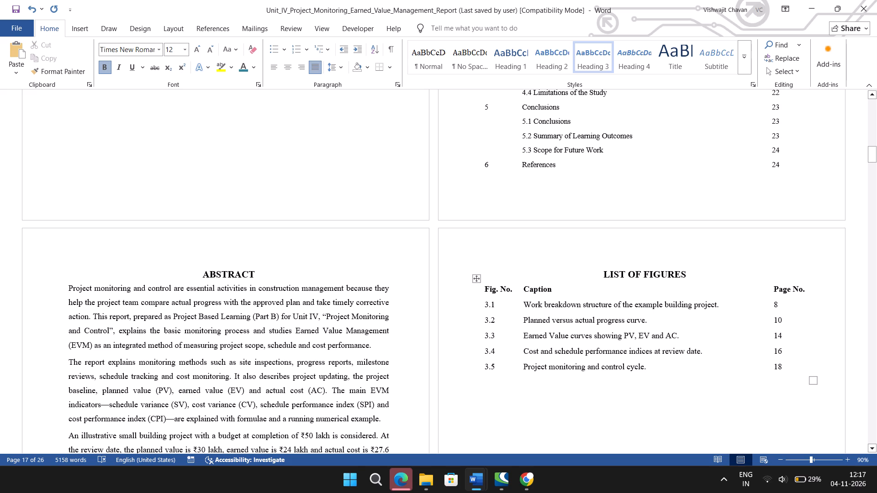
scroll(549, 377, up, 2)
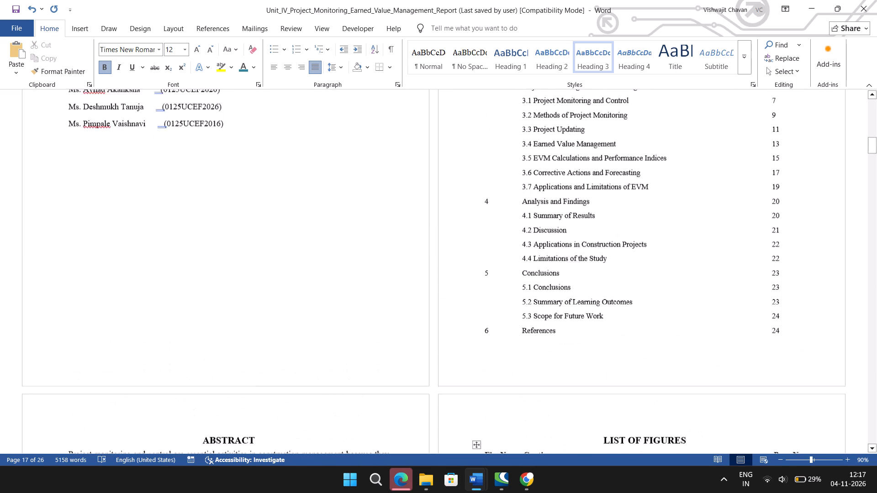
scroll(549, 377, up, 3)
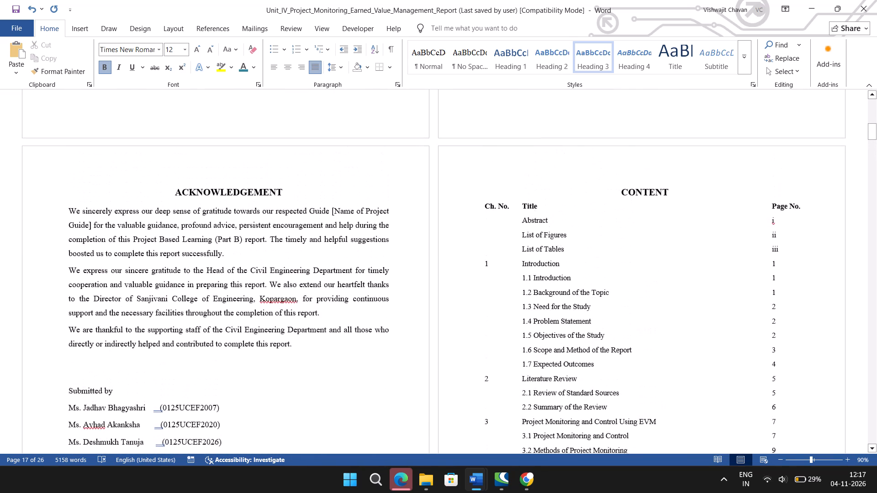
scroll(549, 377, down, 2)
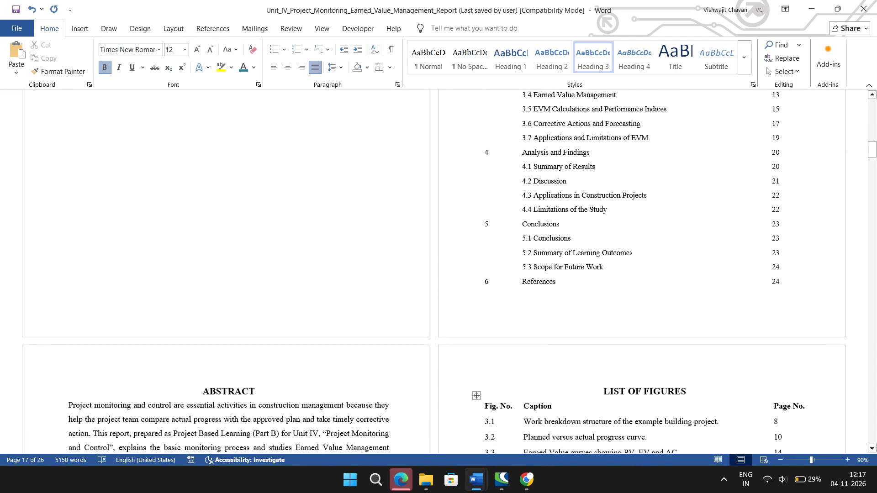
scroll(549, 377, down, 1)
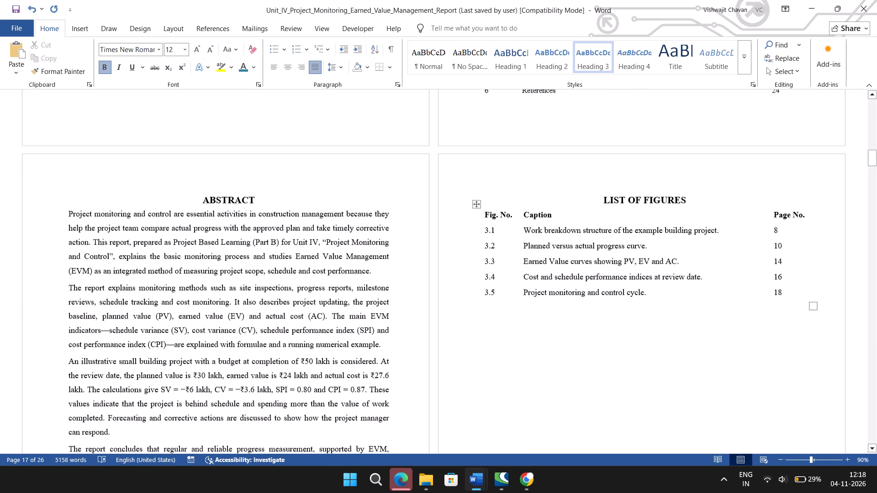
scroll(549, 377, down, 1)
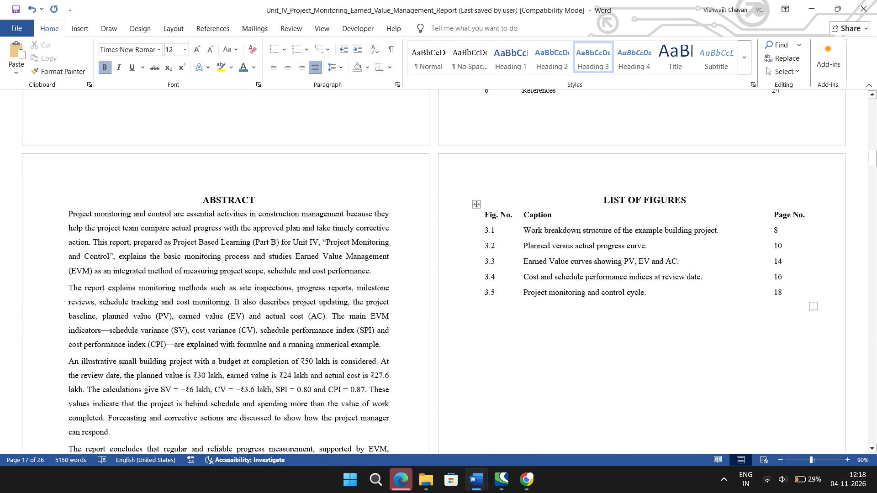
scroll(549, 377, down, 2)
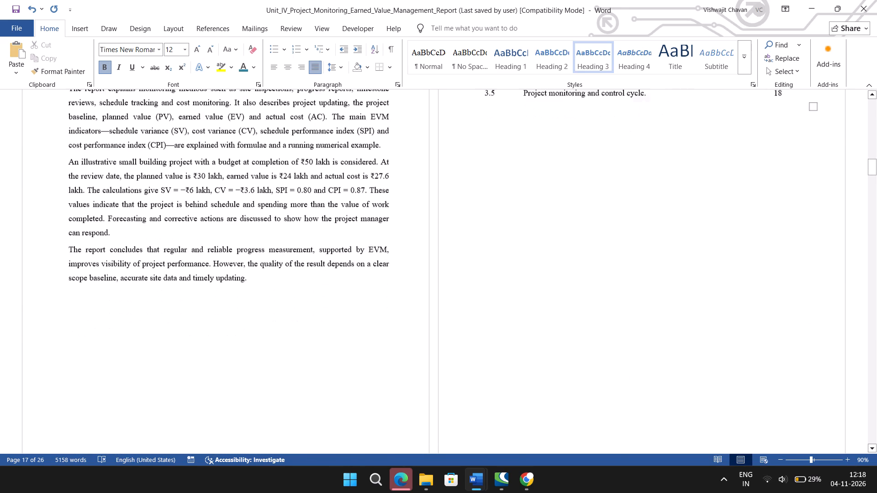
Examine the page layout and headings from the List of Tables through Chapters 1 and 2 to section 3.1.
scroll(549, 377, down, 3)
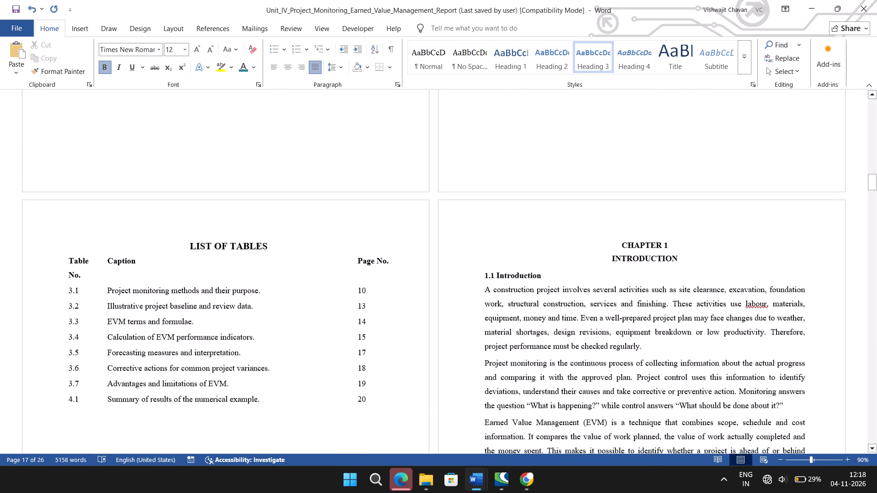
scroll(549, 377, down, 4)
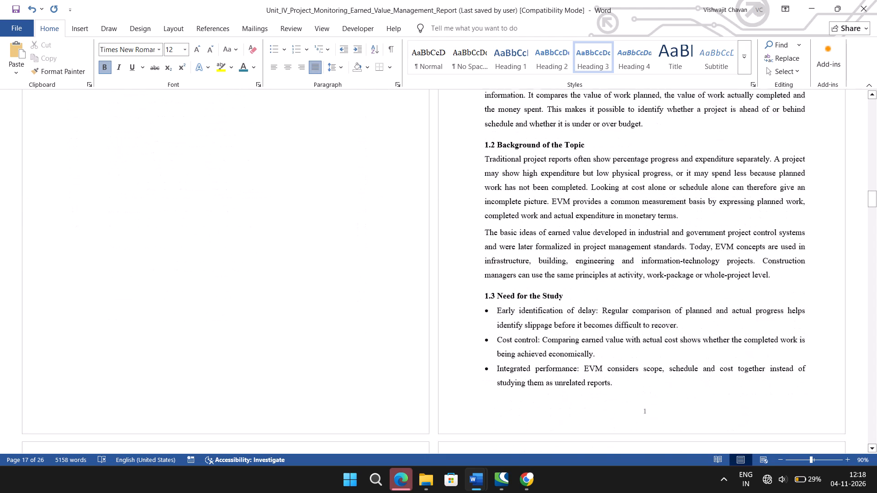
scroll(549, 377, down, 5)
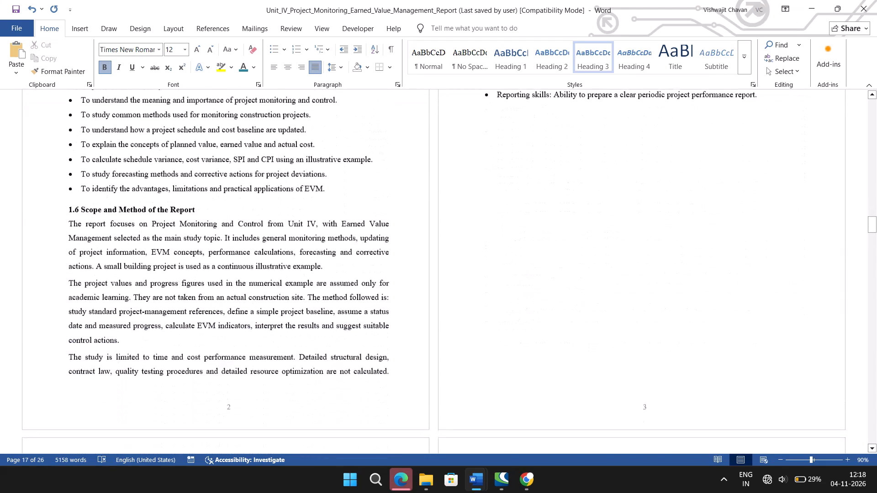
scroll(549, 377, down, 3)
scroll(549, 377, up, 1)
scroll(549, 377, down, 1)
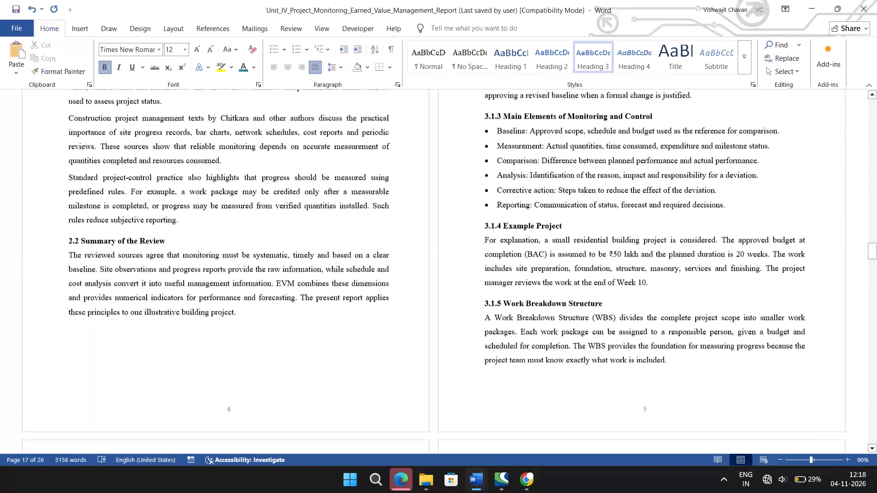
Inspect the figure placement, monitoring methods table and page breaks from section 3.1.5 to the planned versus actual progress chart.
scroll(549, 377, down, 1)
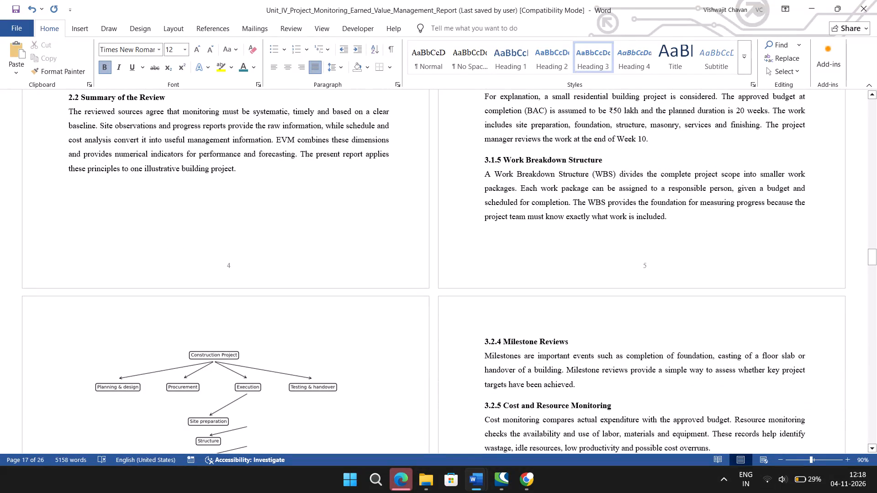
scroll(554, 371, down, 1)
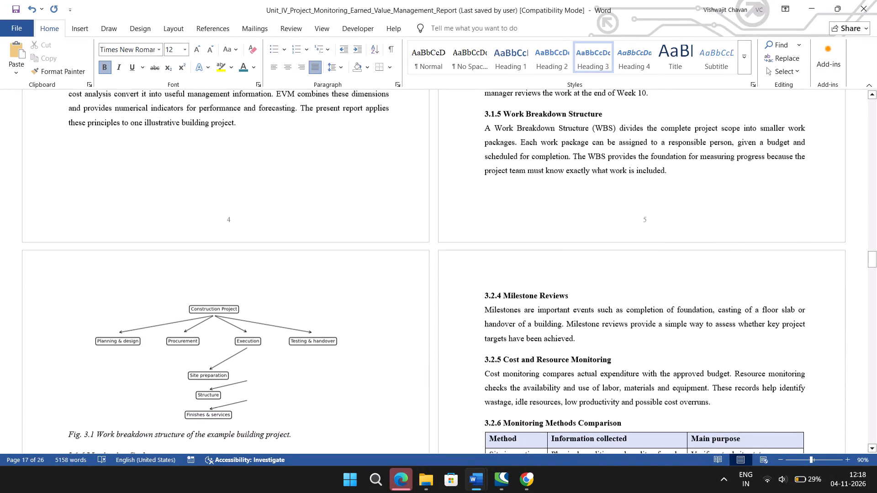
scroll(554, 371, down, 1)
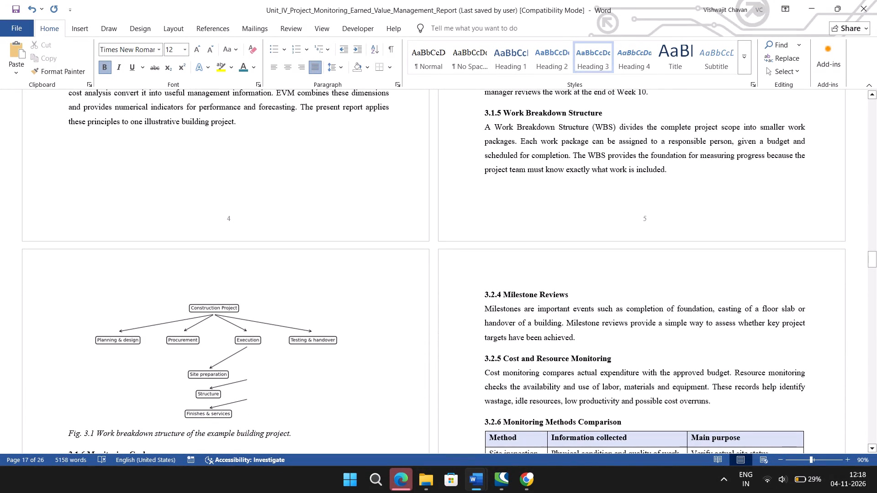
scroll(557, 383, down, 2)
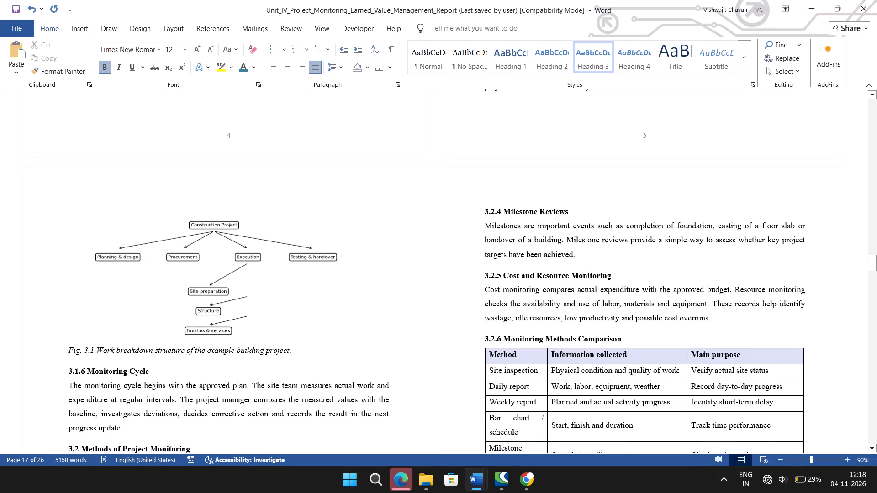
scroll(557, 383, down, 2)
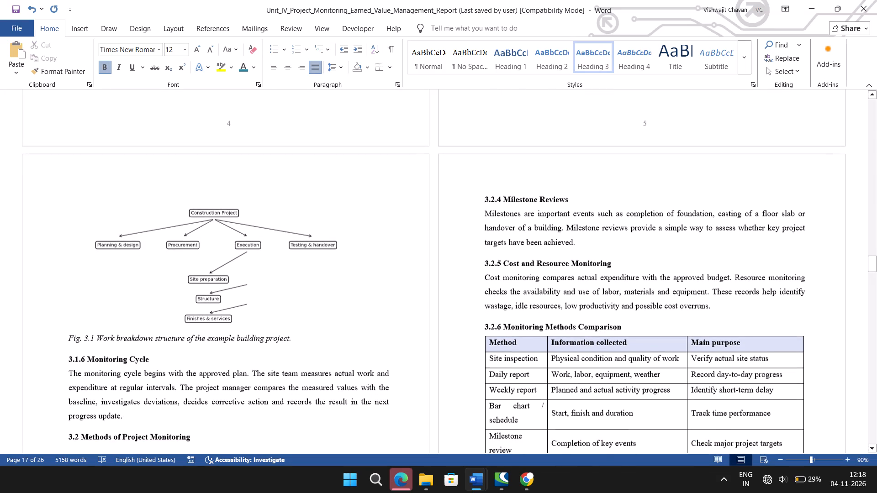
scroll(557, 383, down, 2)
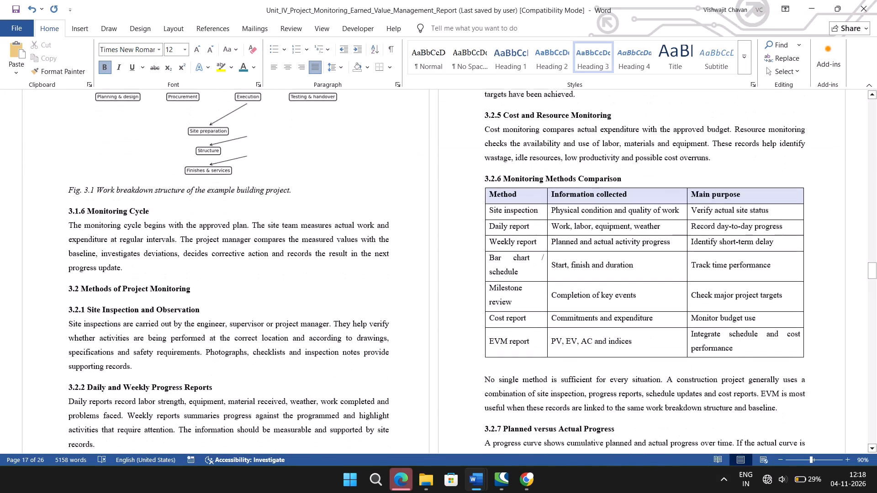
scroll(557, 383, down, 2)
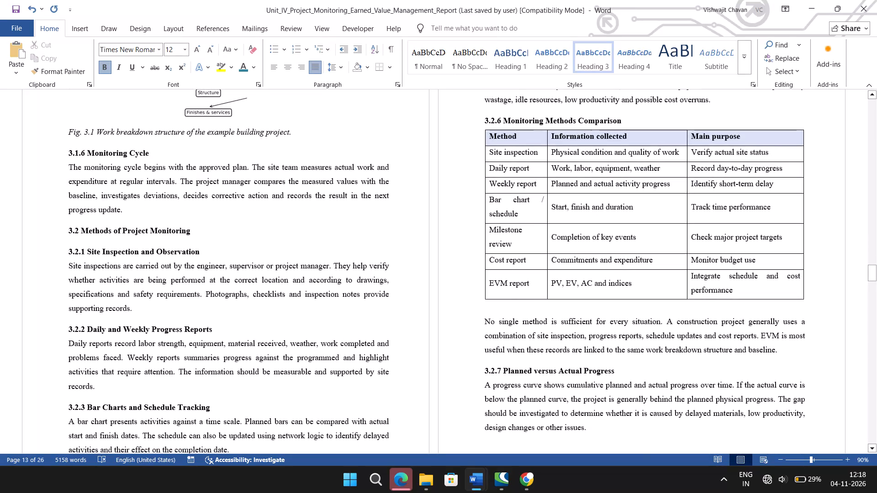
scroll(557, 383, down, 3)
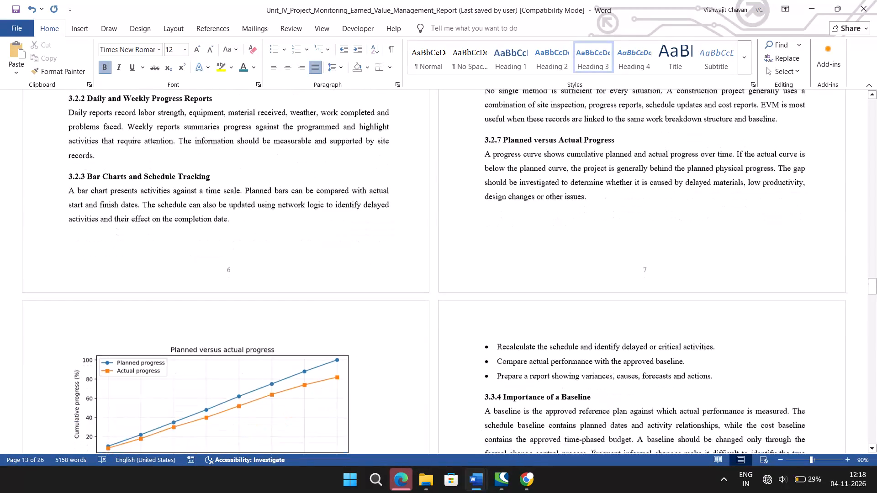
scroll(557, 383, down, 3)
scroll(557, 383, up, 2)
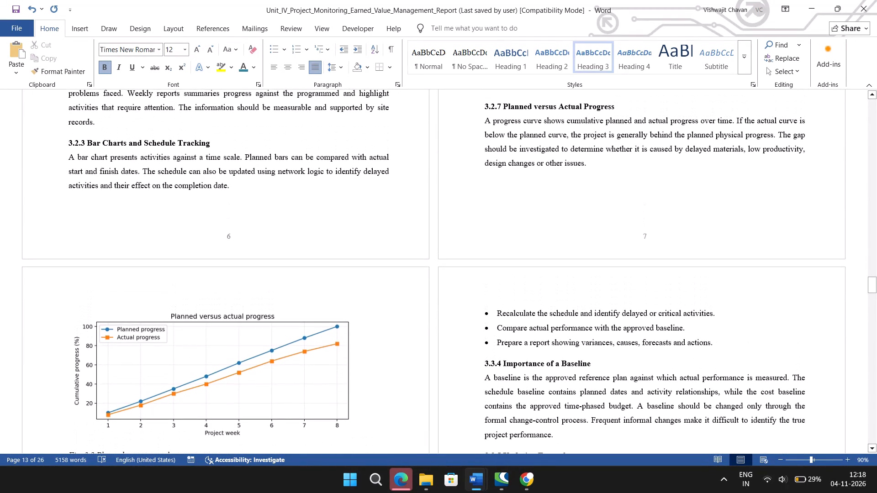
Save the Unit IV Earned Value Management report.
scroll(557, 383, up, 1)
key(ctrl+s)
key(ctrl+s)
key(ctrl+s)
key(ctrl+s)
key(ctrl+s)
key(ctrl+s)
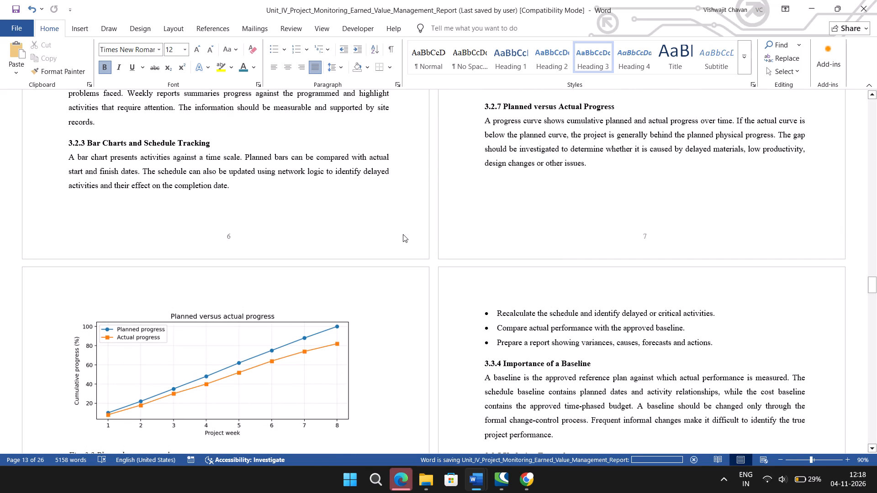
key(ctrl+s)
key(ctrl+s)
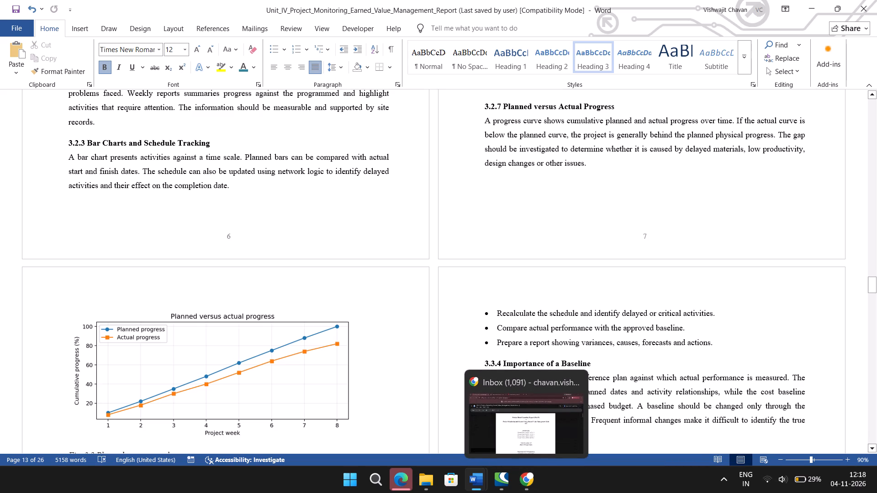
Look at the report's sharing options and save the document again.
click(18, 25)
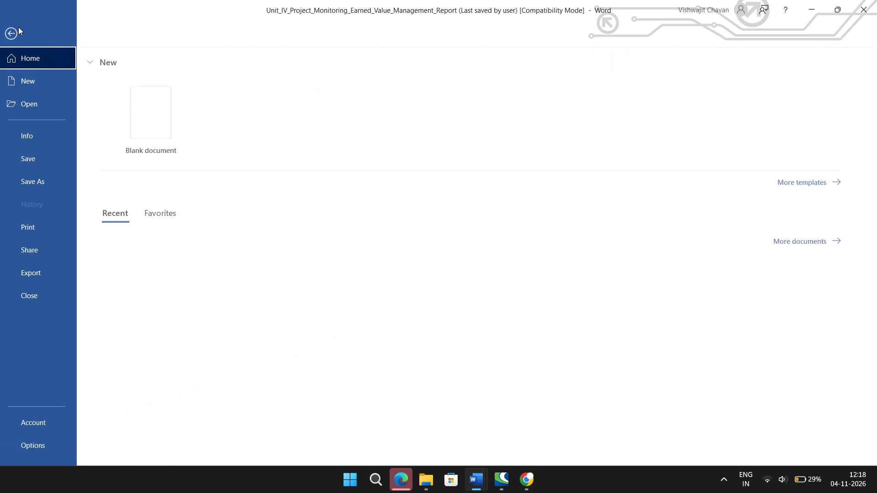
click(47, 249)
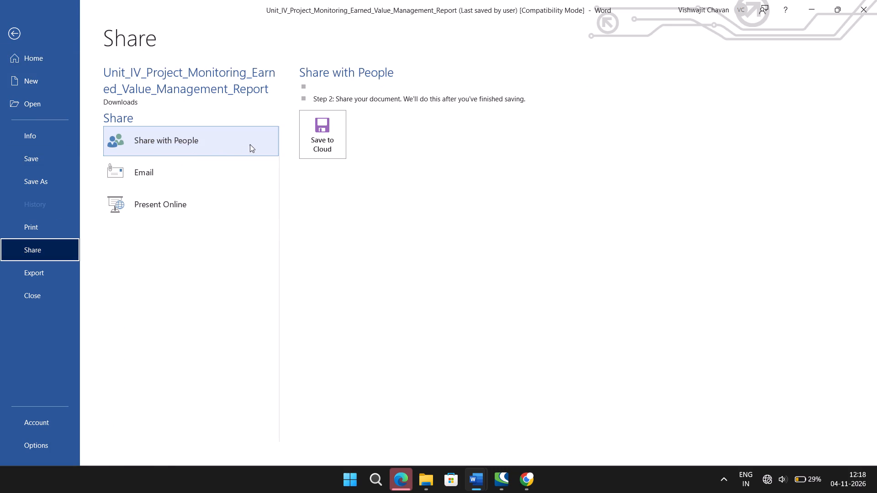
click(31, 217)
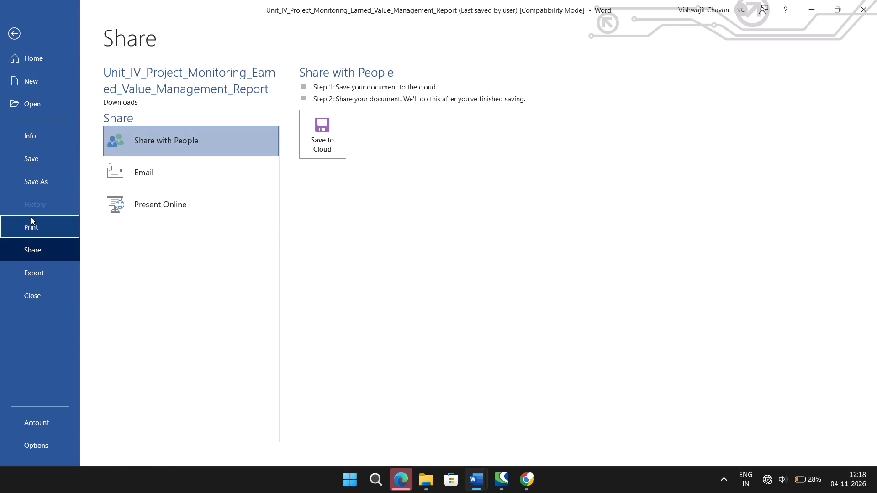
click(37, 157)
click(46, 181)
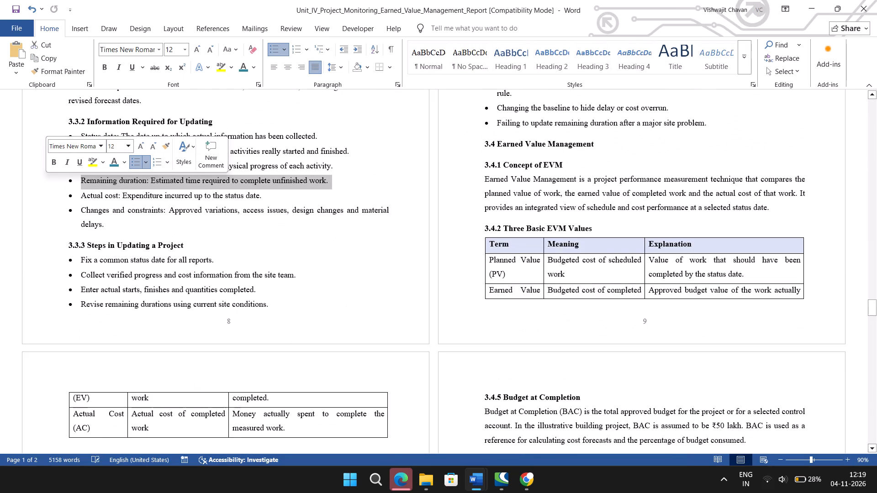
click(259, 256)
Review the cover page, Certificate and Acknowledgement layout, including the student details and guide names.
scroll(333, 261, up, 8)
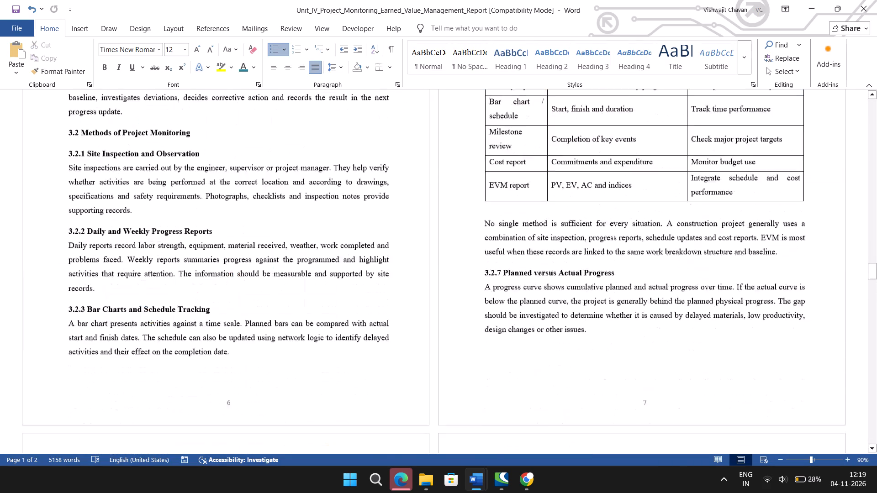
scroll(333, 261, up, 17)
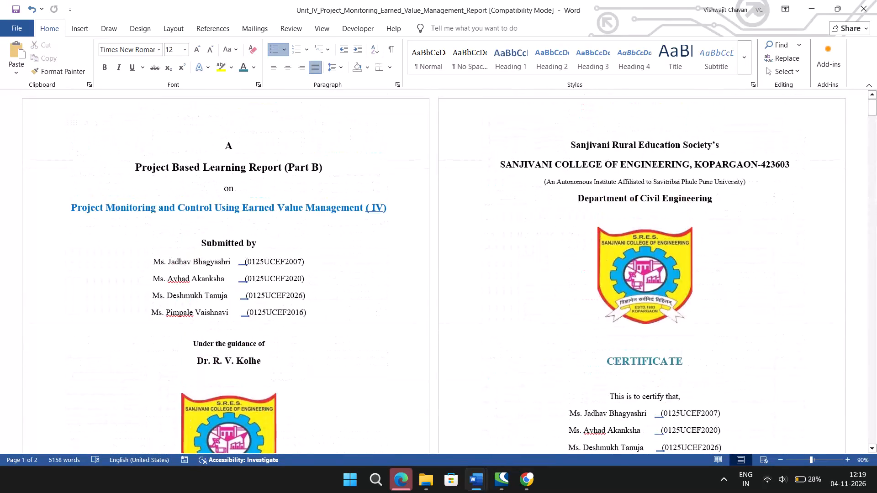
scroll(491, 278, down, 2)
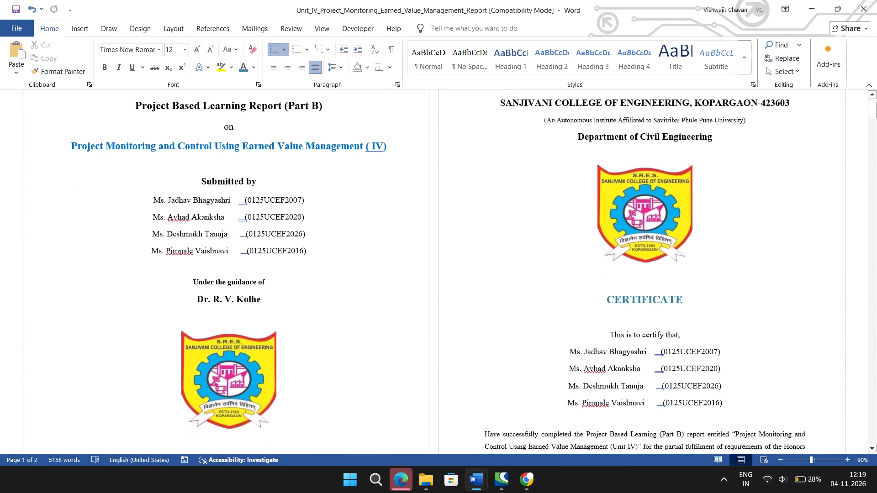
scroll(491, 278, down, 1)
scroll(491, 278, up, 1)
scroll(491, 278, down, 1)
scroll(491, 278, up, 1)
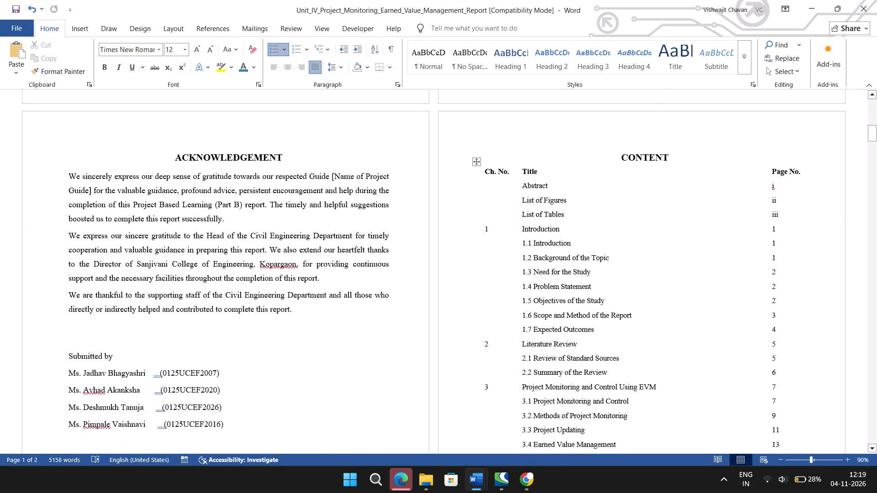
scroll(491, 278, up, 1)
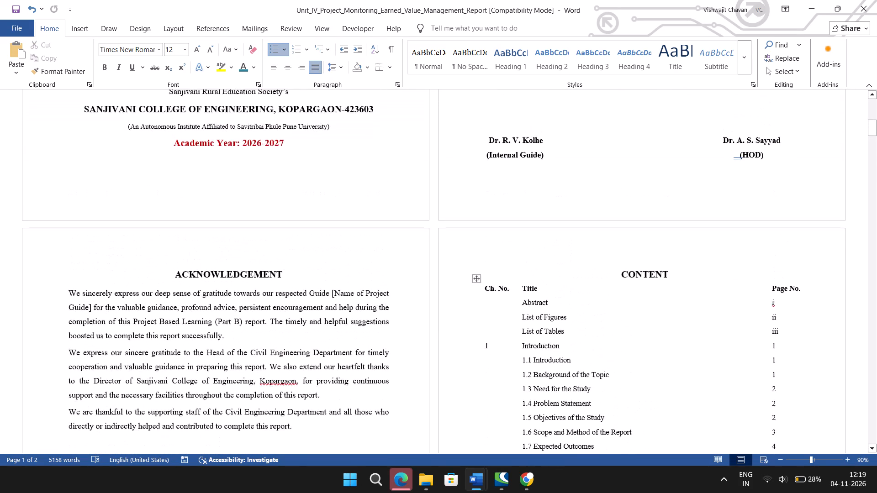
scroll(491, 278, up, 2)
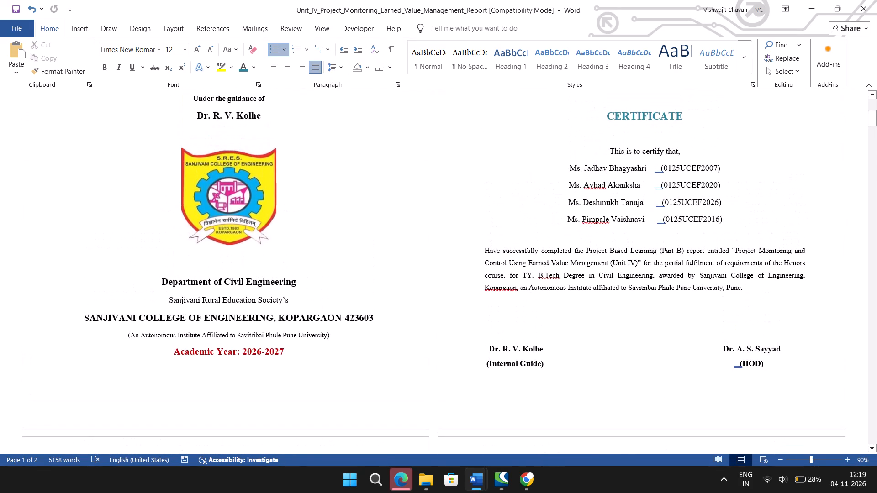
scroll(491, 278, up, 4)
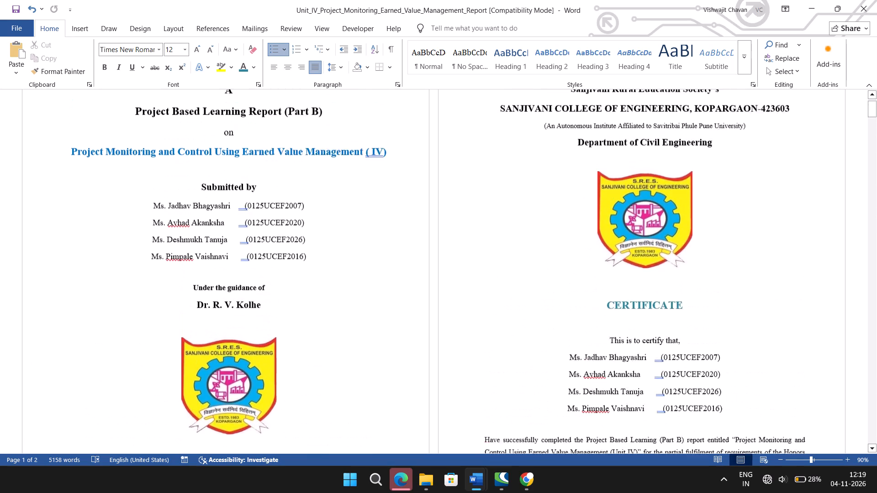
scroll(491, 278, up, 2)
Check the heading sizes and page layout from the Certificate through the Acknowledgement, Content table, Abstract and List of Figures.
scroll(491, 278, down, 2)
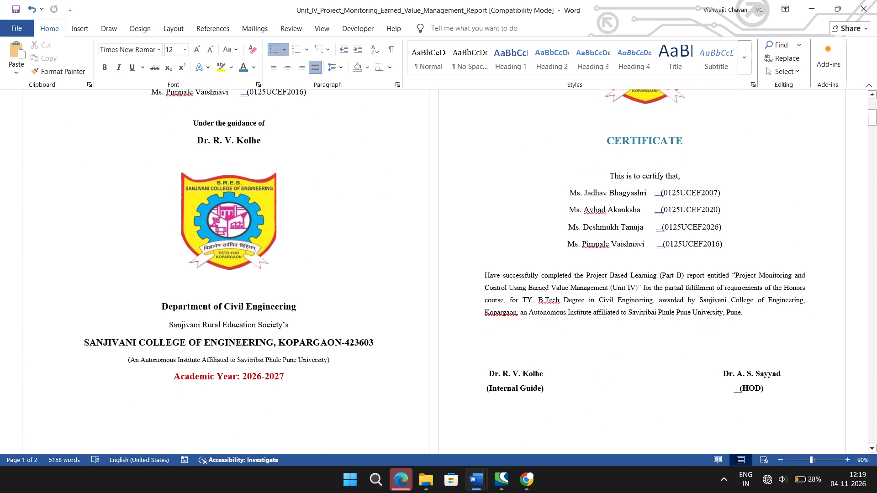
scroll(564, 311, down, 2)
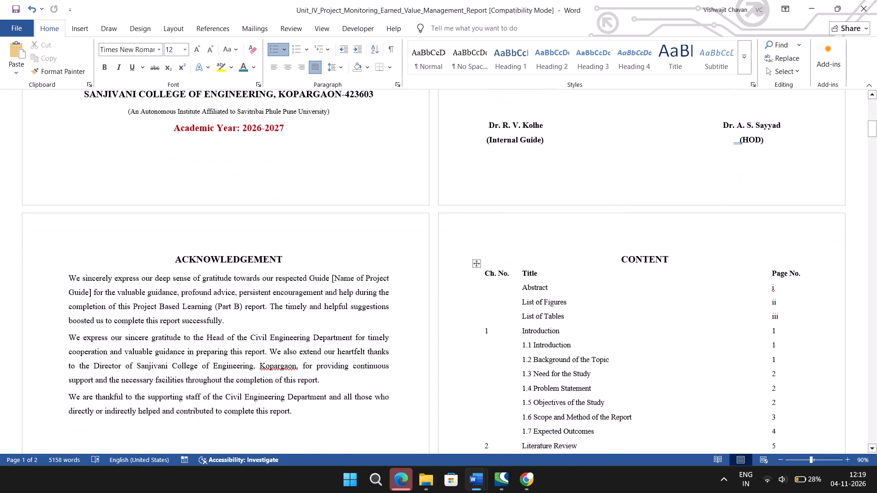
scroll(564, 311, down, 2)
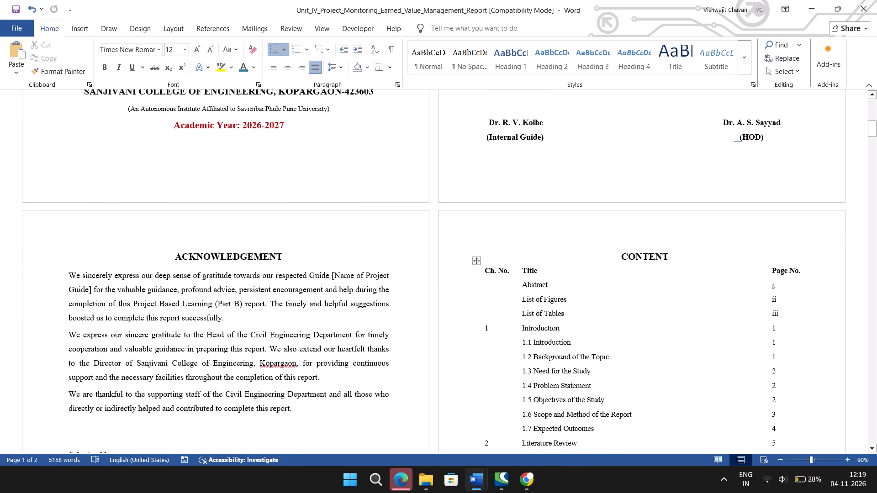
scroll(564, 311, down, 9)
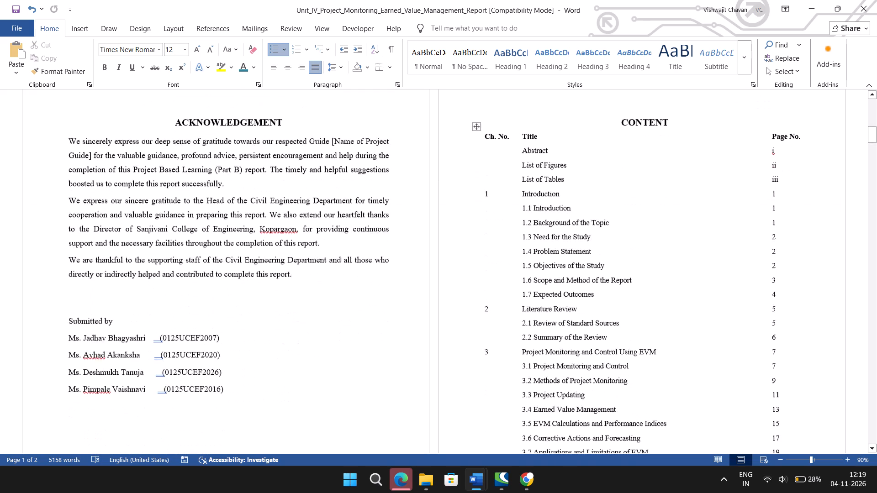
scroll(564, 311, down, 3)
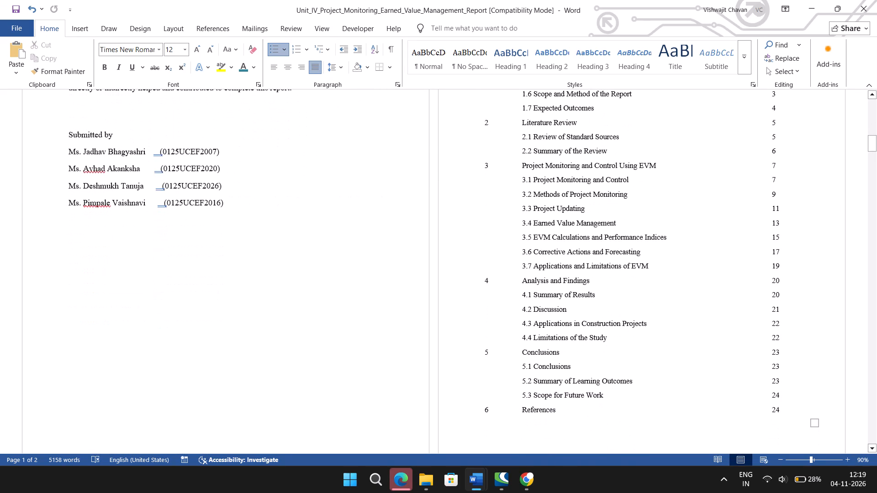
scroll(564, 311, down, 1)
scroll(487, 276, down, 1)
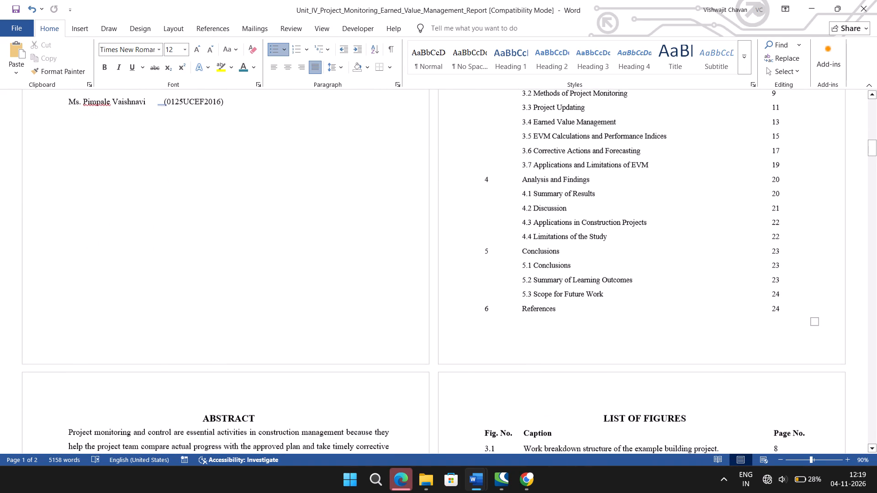
scroll(487, 276, down, 2)
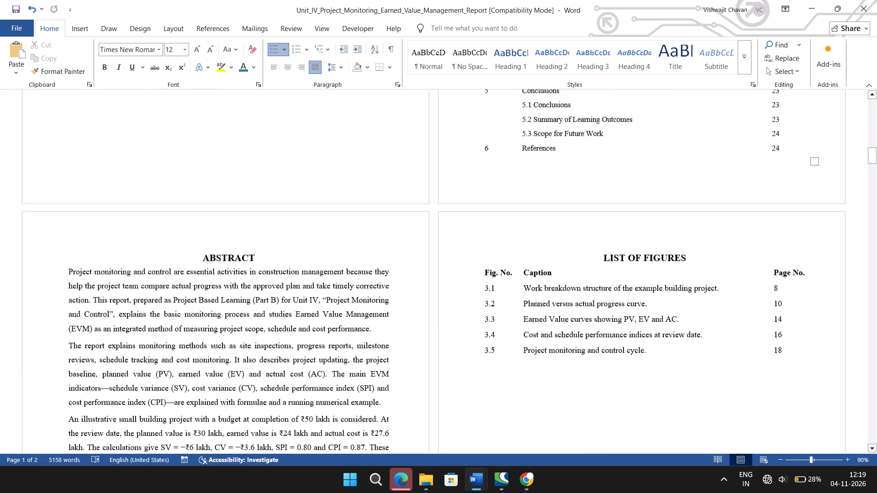
scroll(487, 276, down, 1)
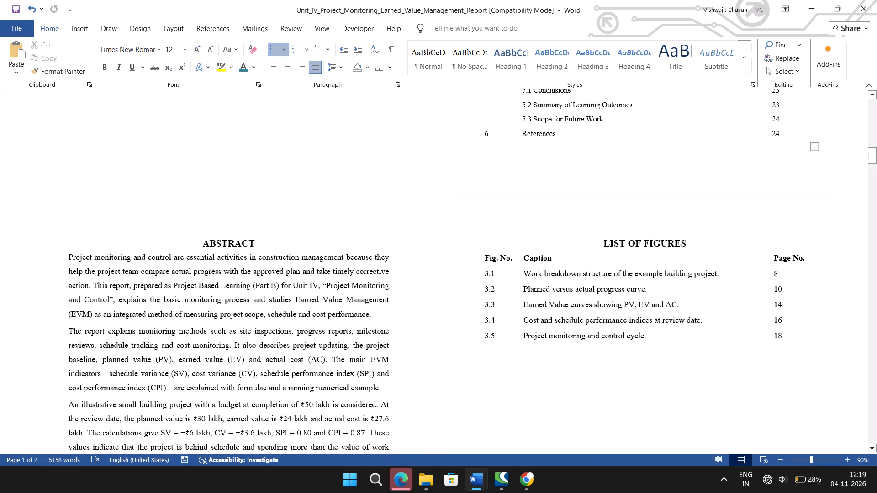
scroll(481, 254, down, 2)
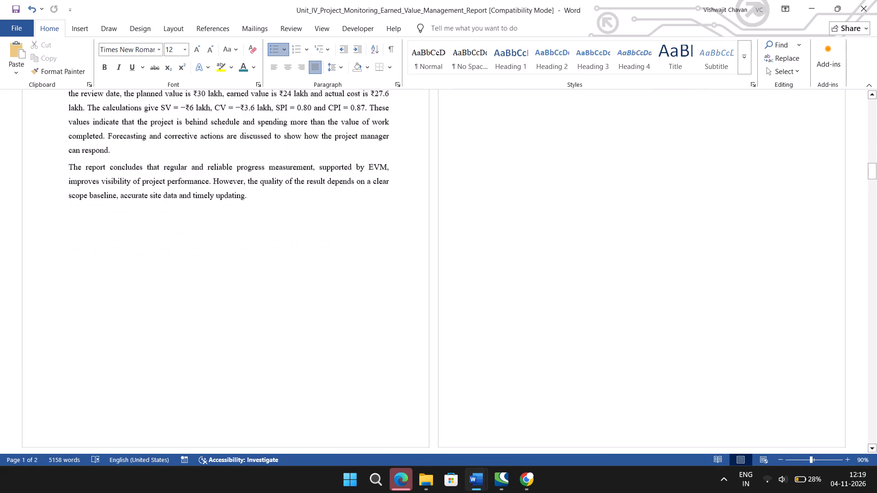
Reduce the LIST OF TABLES heading to font size 12.
scroll(481, 254, down, 2)
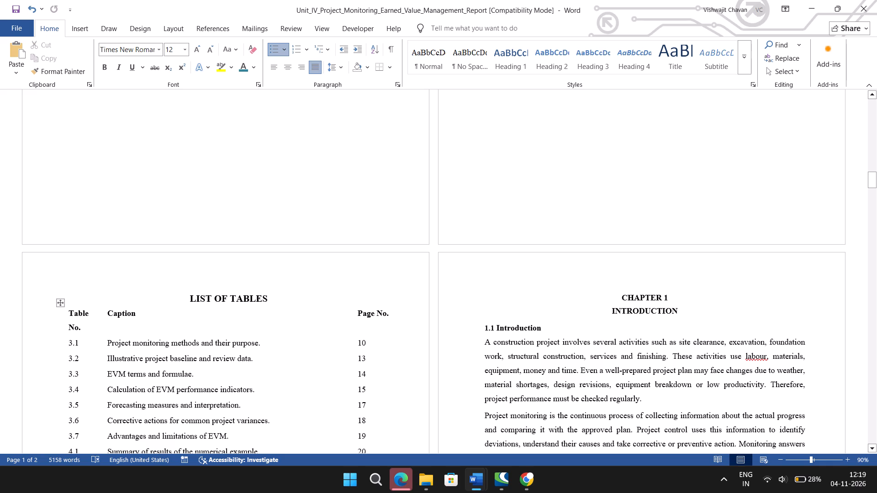
drag(188, 298, 270, 294)
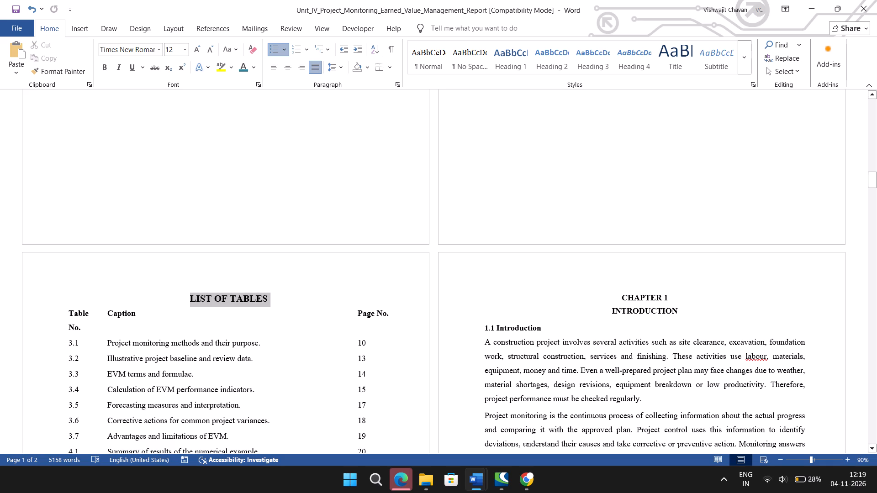
drag(270, 294, 273, 294)
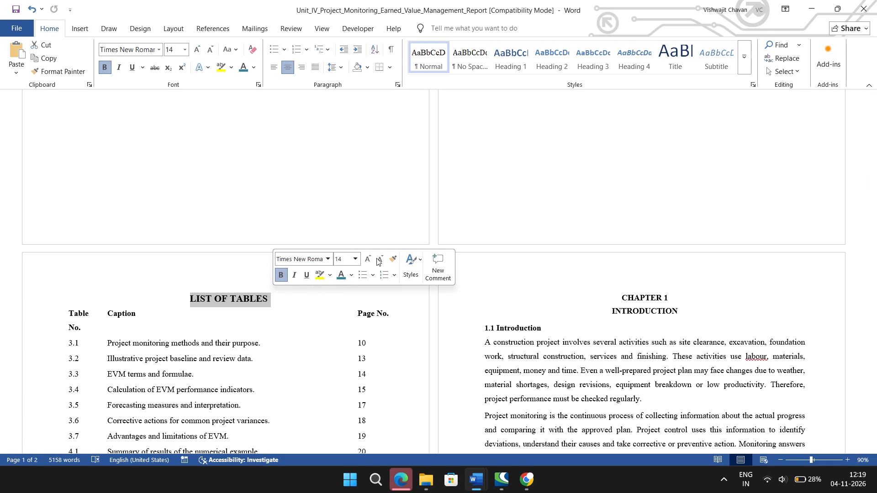
click(376, 258)
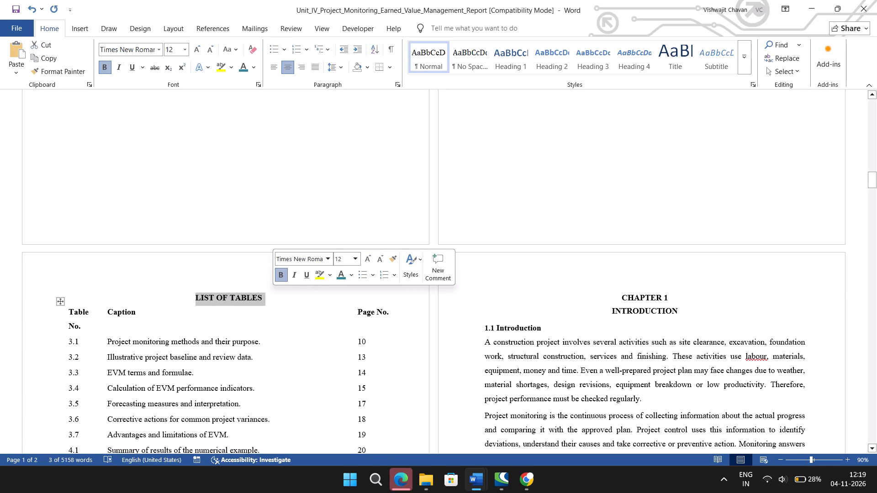
click(375, 353)
Reduce the LIST OF FIGURES heading to font size 12.
scroll(491, 314, up, 5)
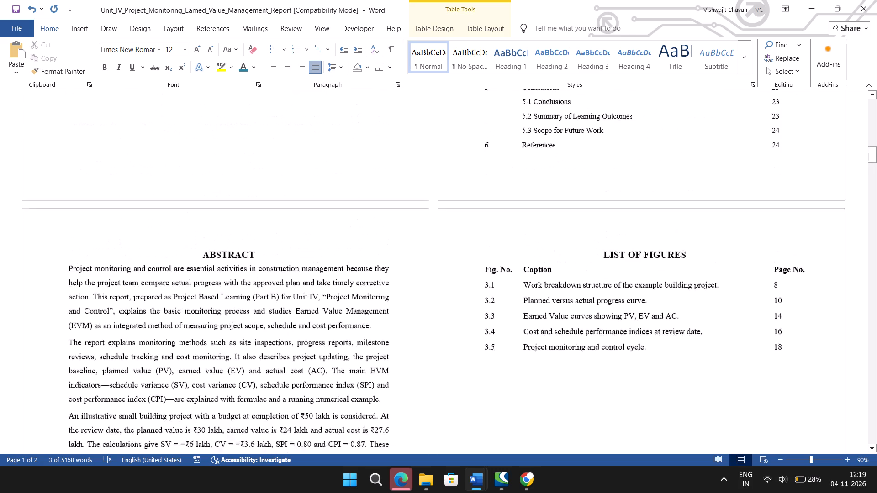
drag(597, 271, 687, 263)
click(792, 231)
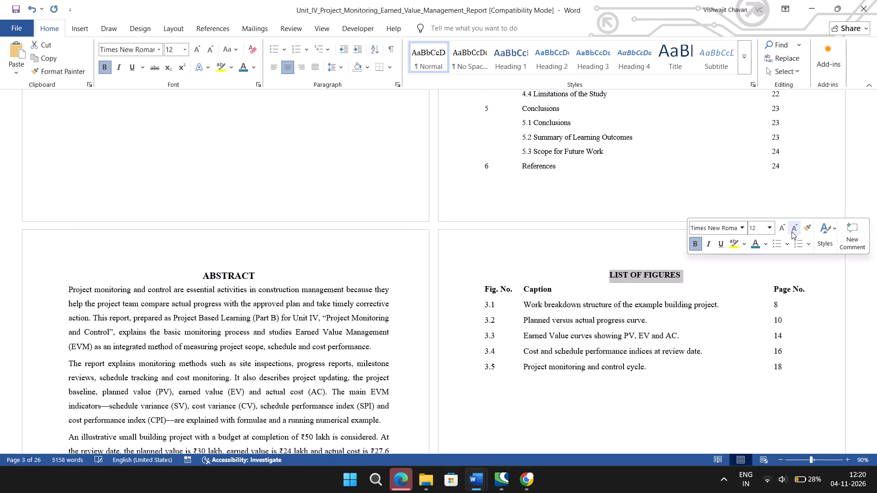
Reduce the ABSTRACT heading to font size 12.
drag(199, 273, 220, 276)
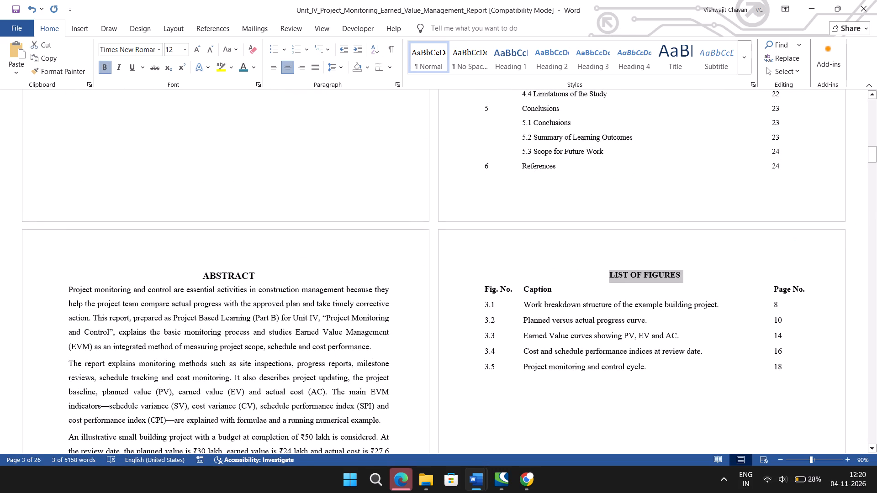
drag(220, 276, 264, 281)
click(367, 252)
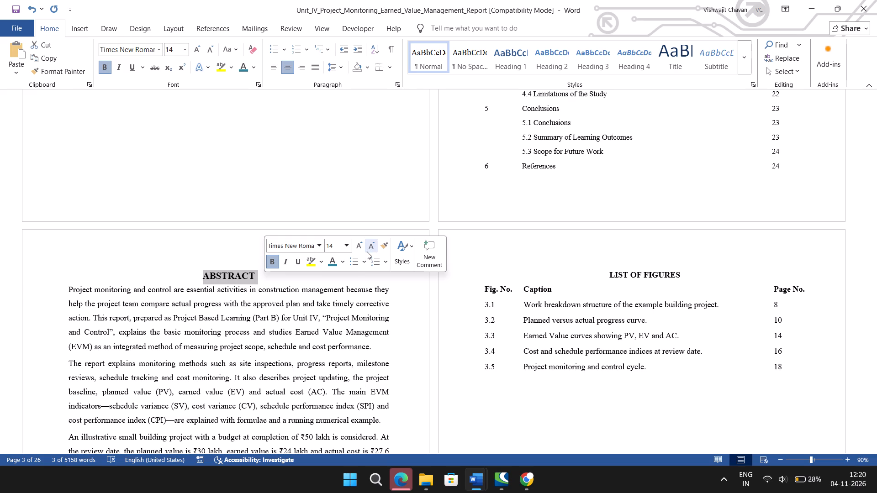
click(360, 266)
click(336, 288)
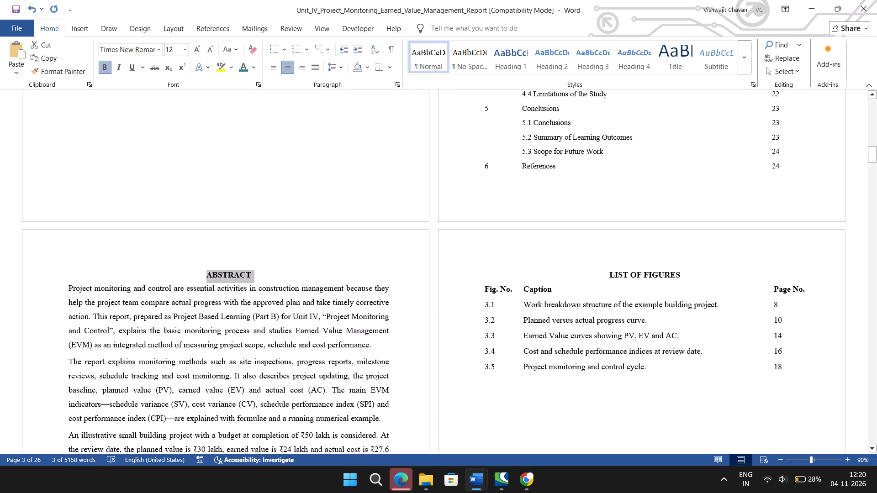
click(432, 261)
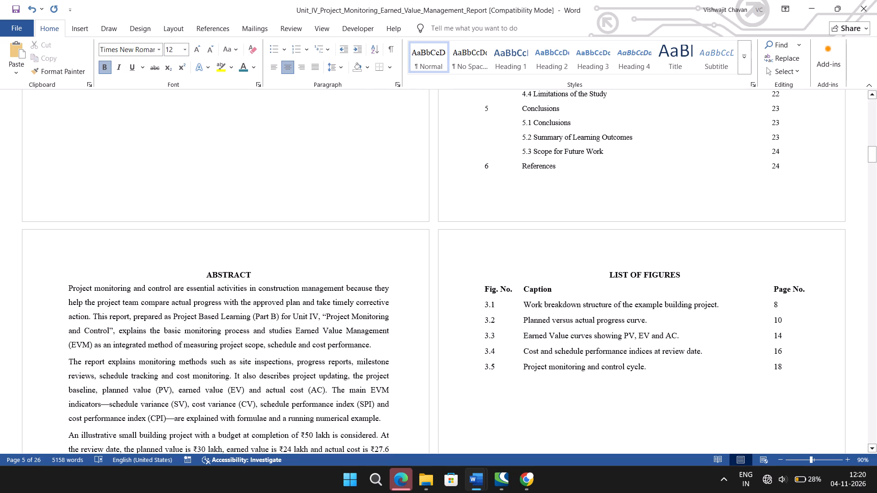
Set 1.5 line spacing on the ABSTRACT heading and the first abstract paragraph.
drag(219, 273, 234, 289)
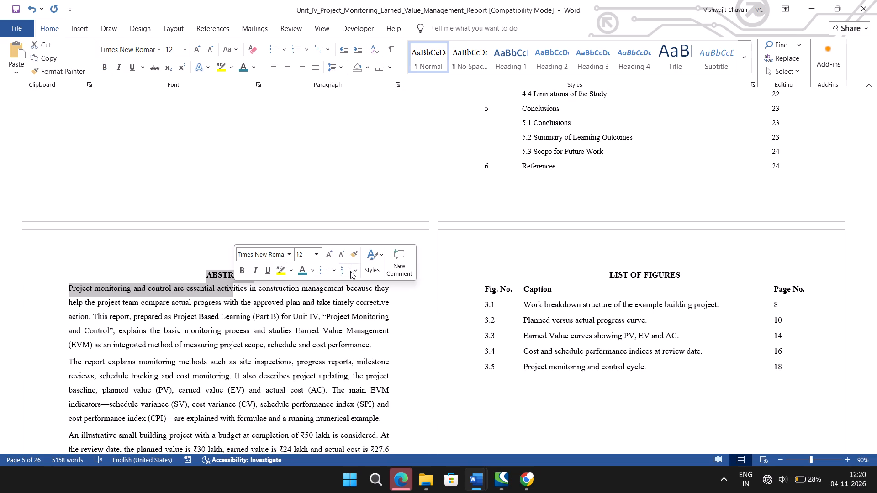
click(343, 71)
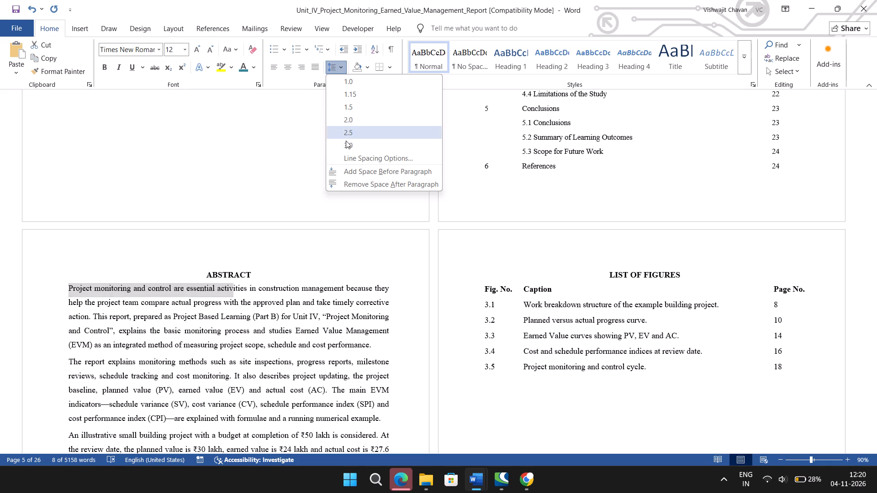
click(365, 106)
click(442, 216)
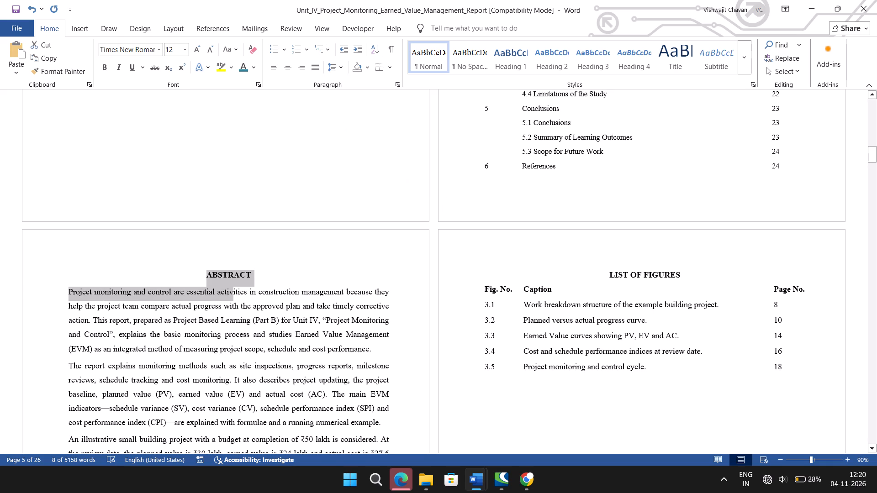
Review the text and page layout from the Abstract through the List of Tables and Chapter 1 sections 1.1 to 1.3.
scroll(410, 262, down, 2)
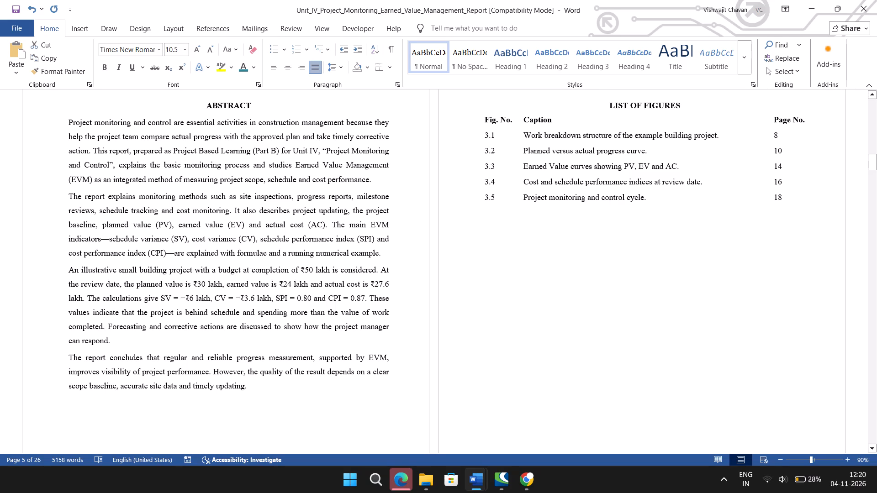
scroll(504, 287, down, 2)
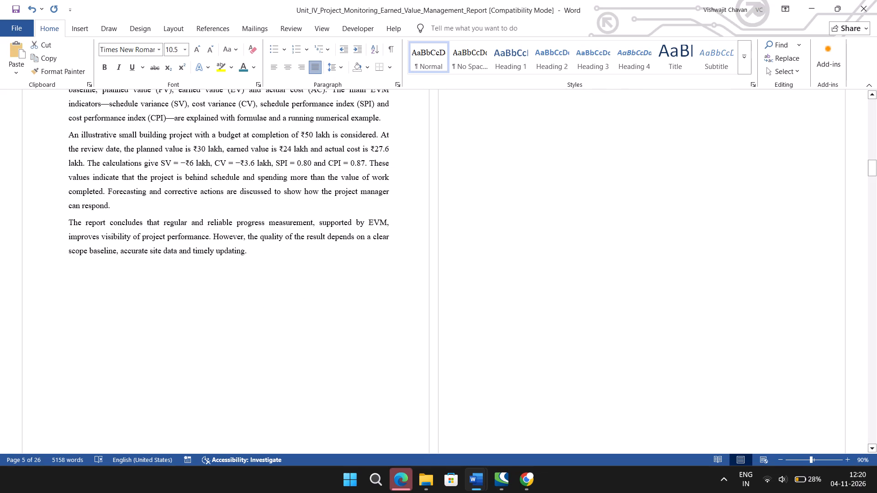
scroll(481, 291, down, 3)
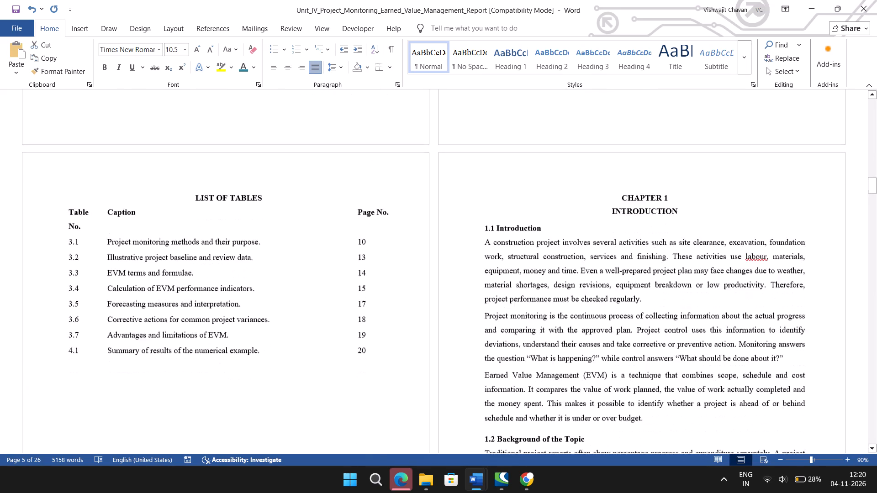
scroll(481, 291, down, 2)
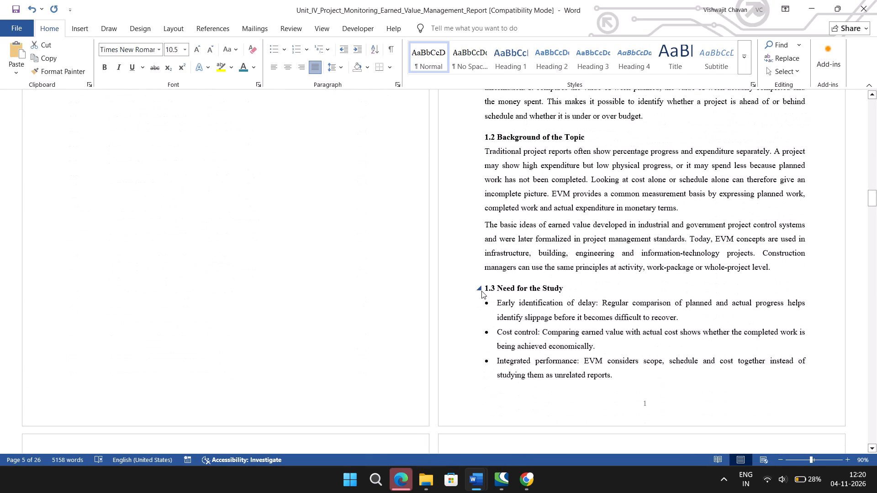
scroll(481, 291, down, 1)
click(516, 376)
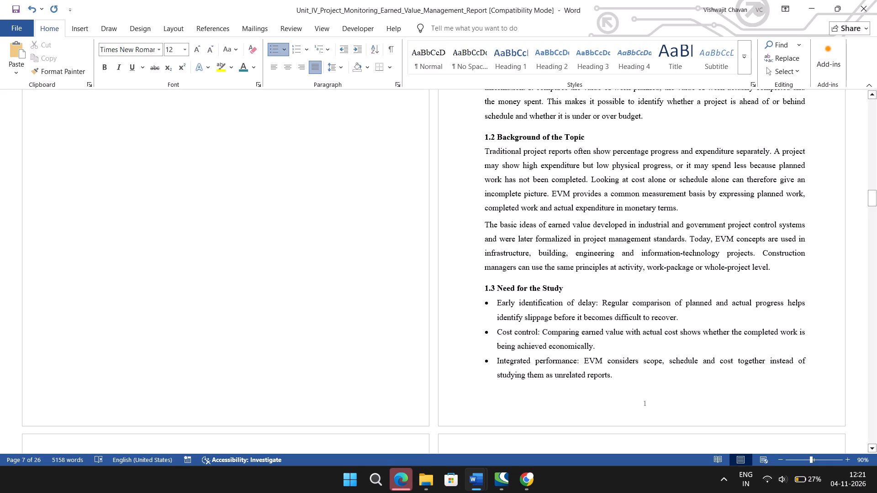
click(624, 375)
click(587, 246)
click(615, 306)
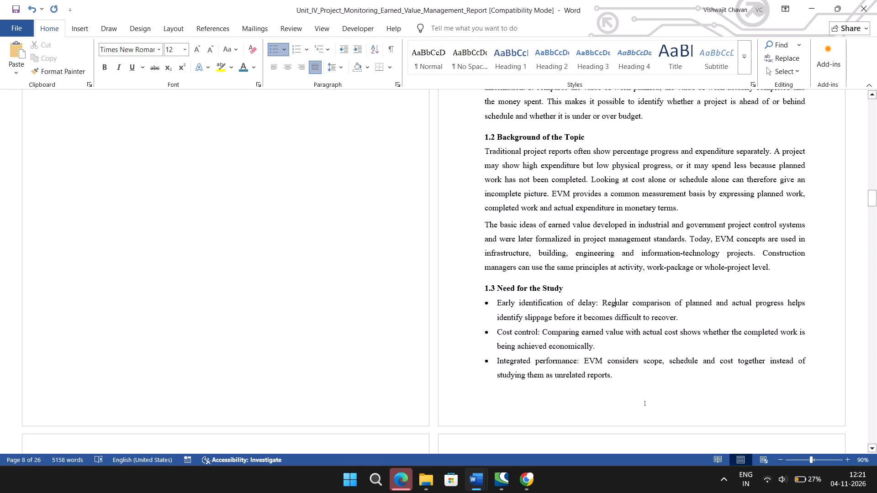
scroll(529, 305, up, 2)
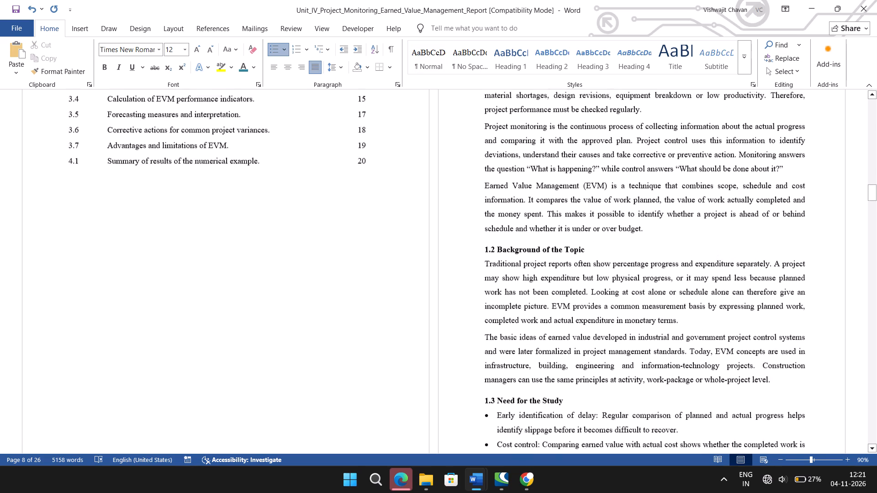
scroll(529, 305, up, 4)
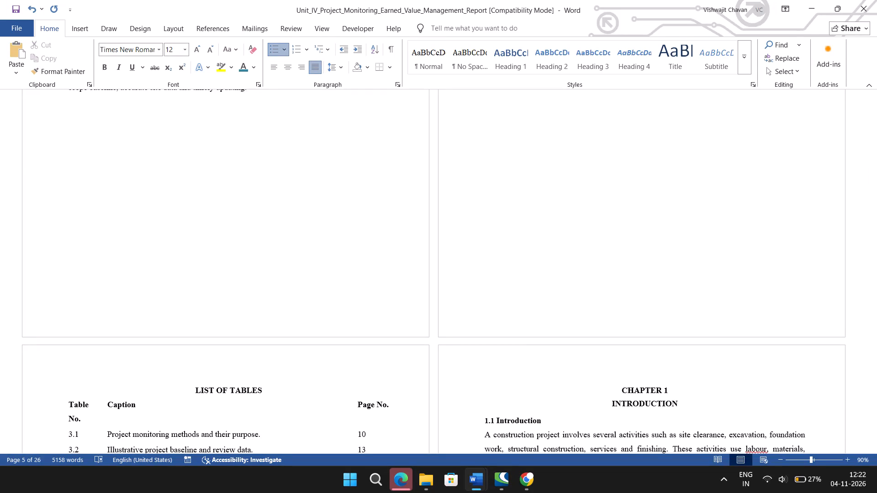
scroll(604, 321, down, 1)
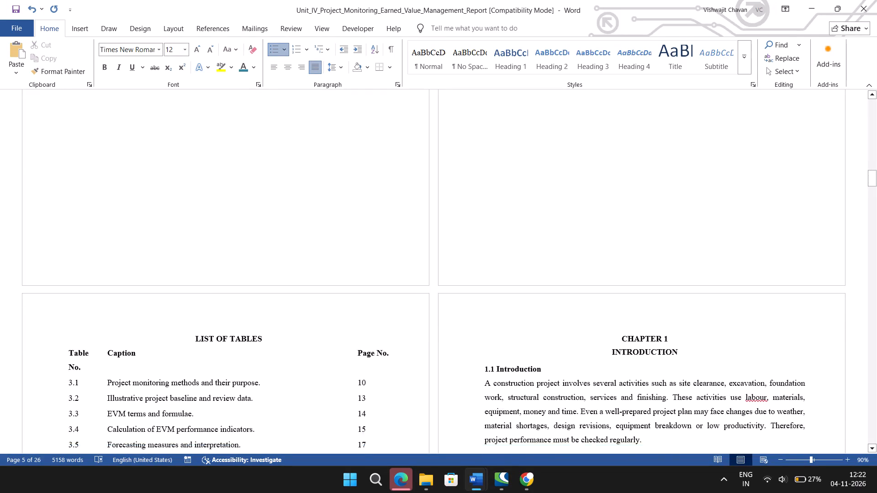
scroll(604, 321, down, 2)
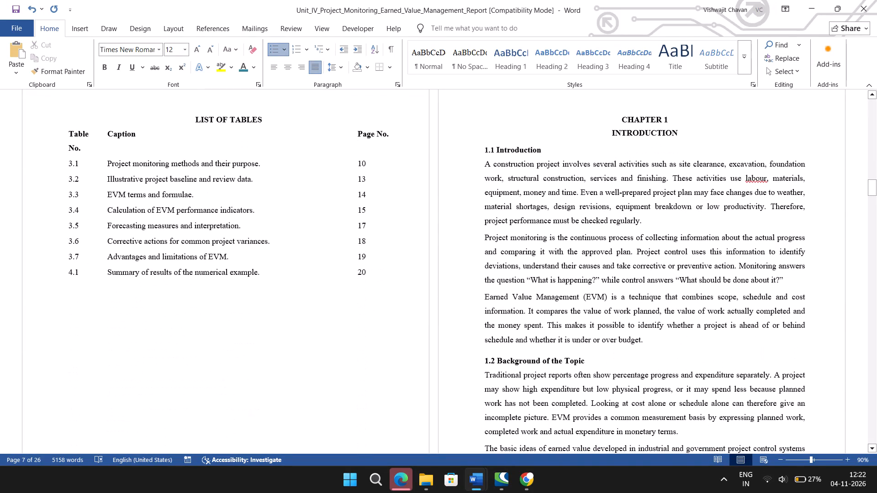
scroll(510, 330, down, 1)
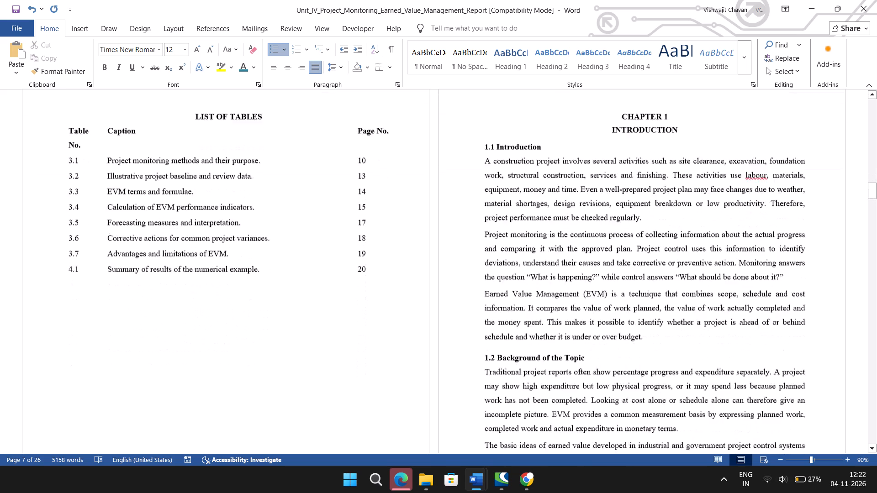
scroll(510, 330, down, 1)
Check the line spacing of the 1.2 Background of the Topic heading and the paragraphs directly before and after it.
drag(512, 267, 522, 280)
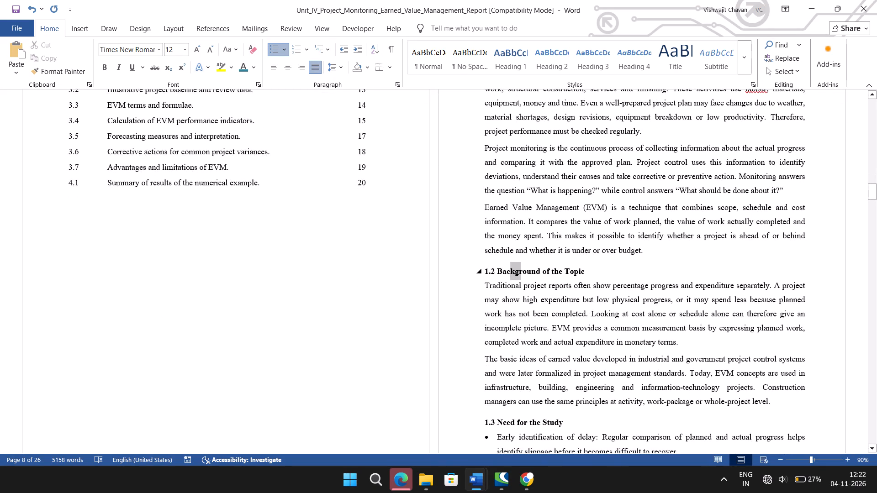
drag(522, 280, 525, 282)
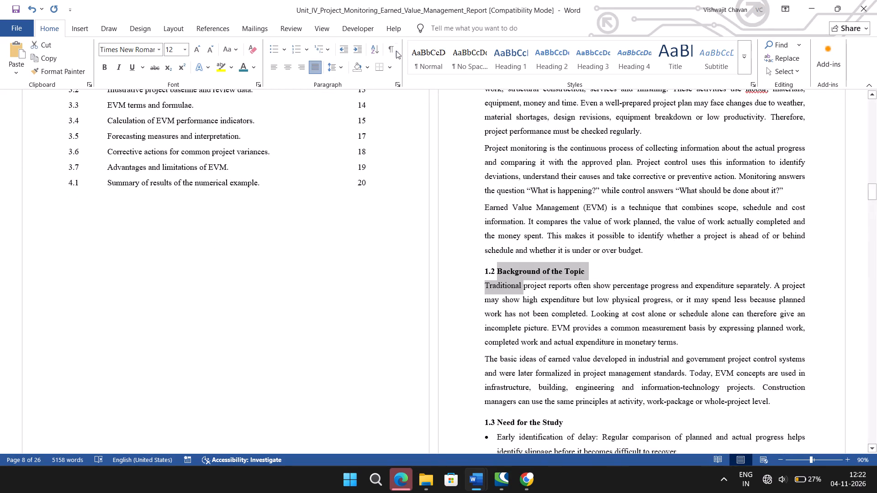
click(343, 71)
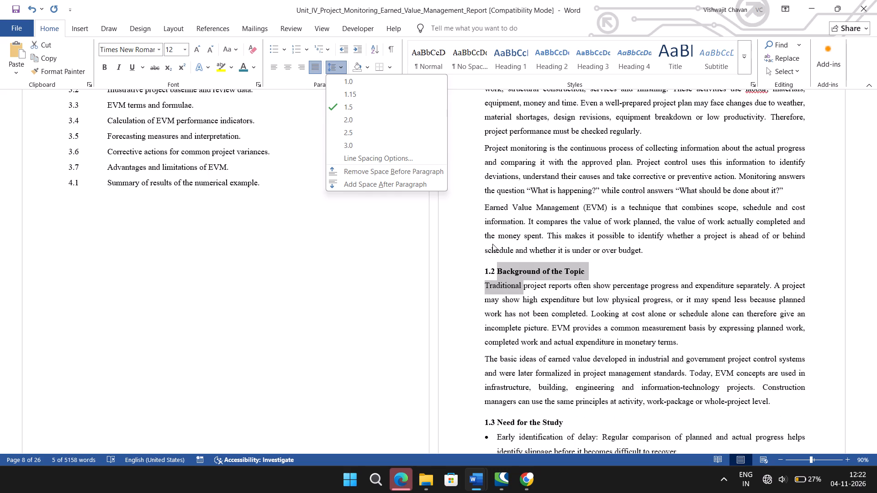
drag(491, 245, 513, 269)
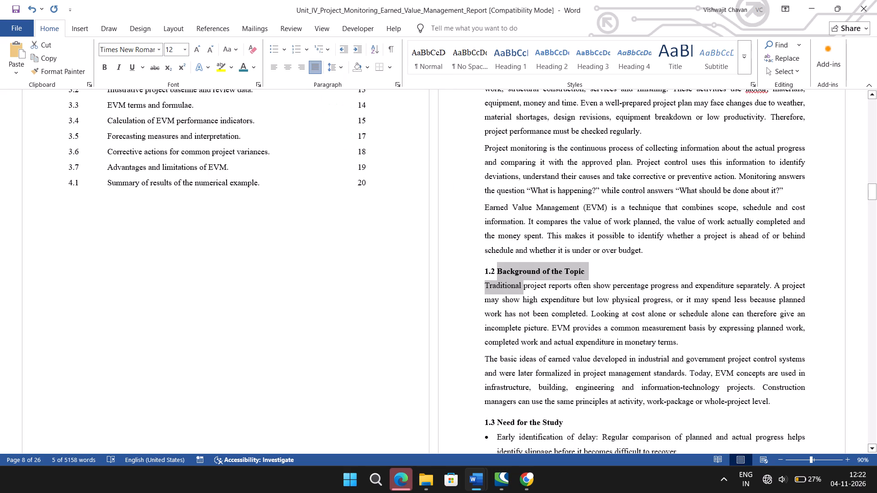
click(520, 248)
drag(502, 248, 511, 263)
click(344, 72)
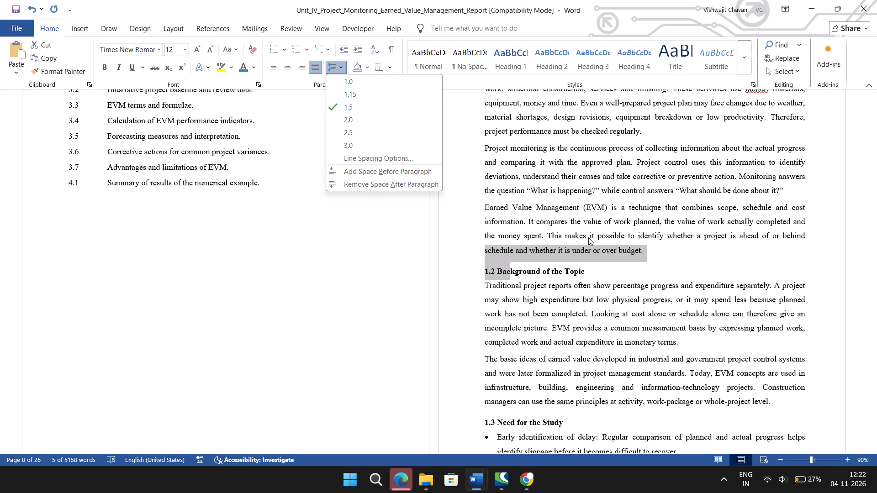
drag(526, 265, 537, 285)
click(537, 285)
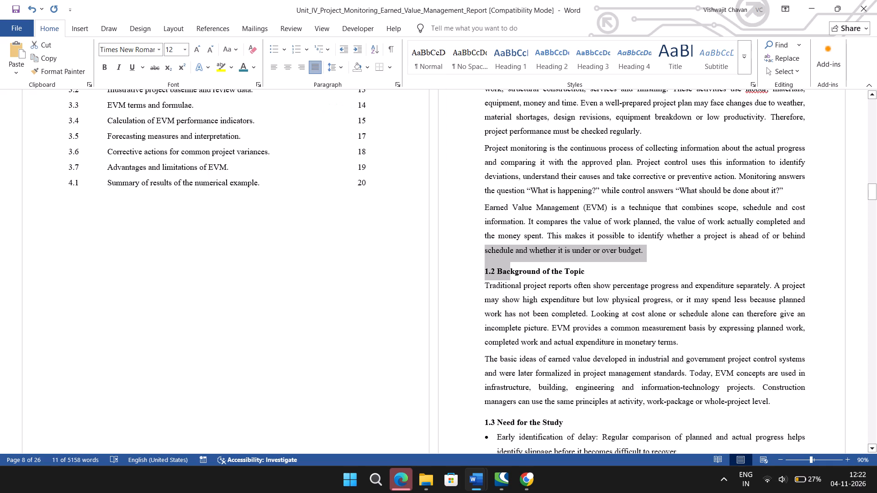
Set the spacing before and after to 0 pt for the 1.2 Background of the Topic heading and its first paragraph.
drag(518, 272, 528, 282)
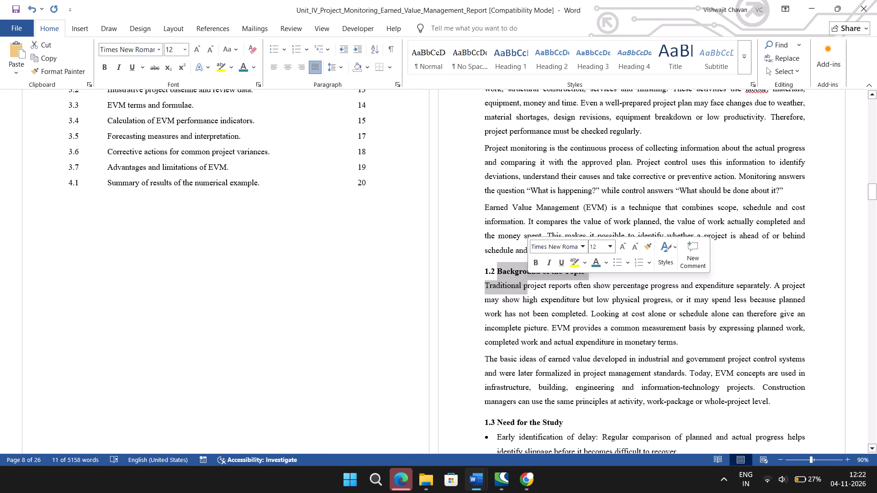
click(341, 68)
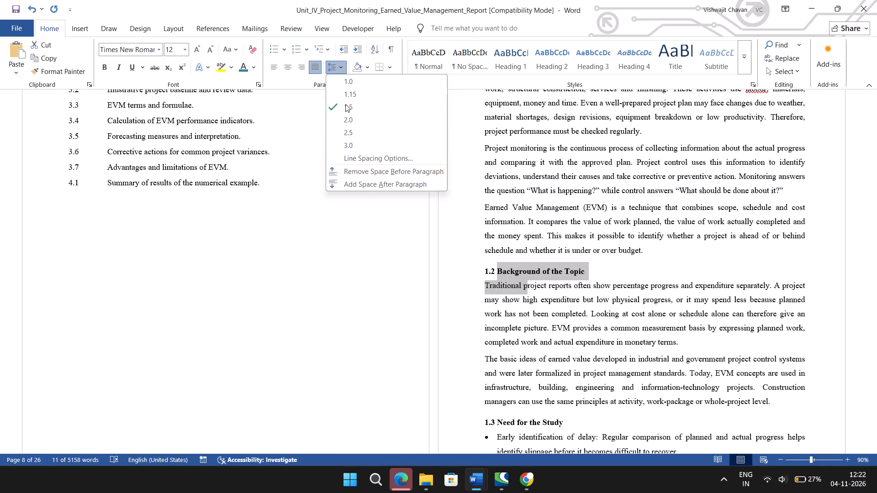
click(376, 154)
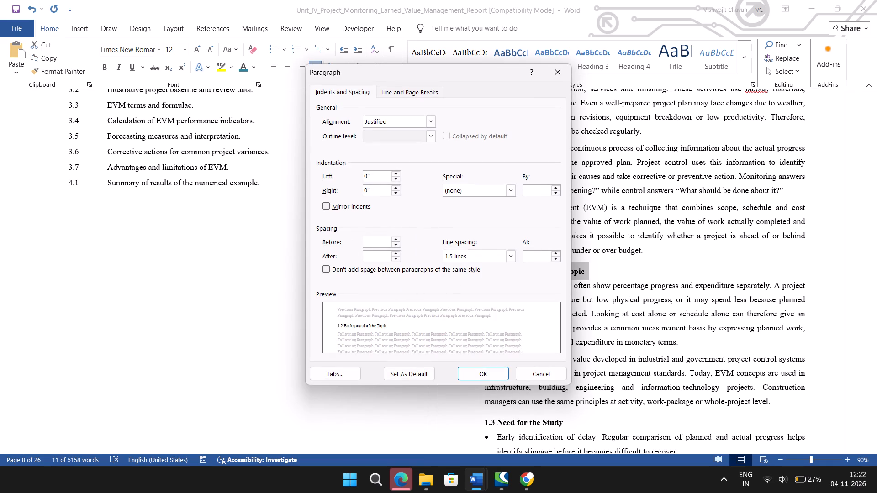
click(394, 260)
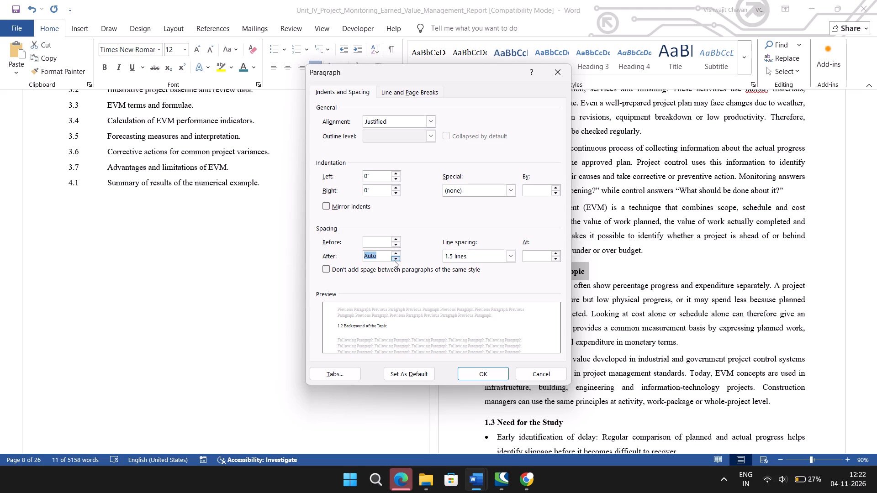
click(396, 254)
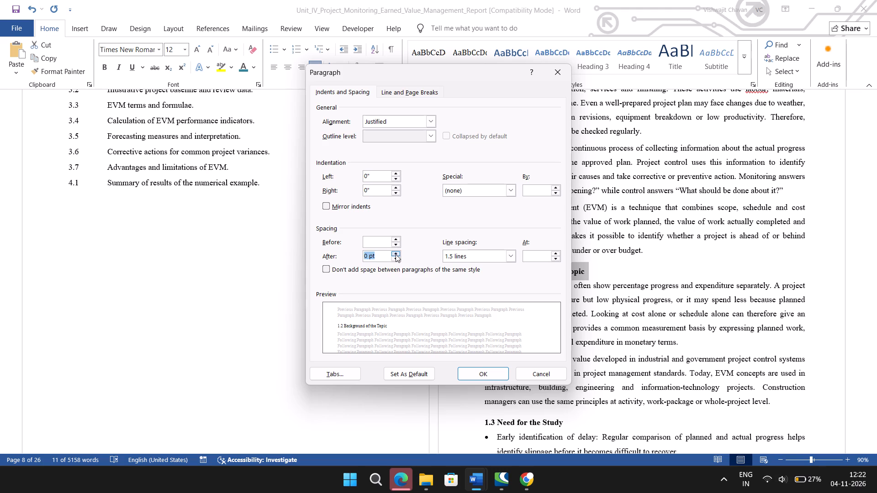
click(397, 245)
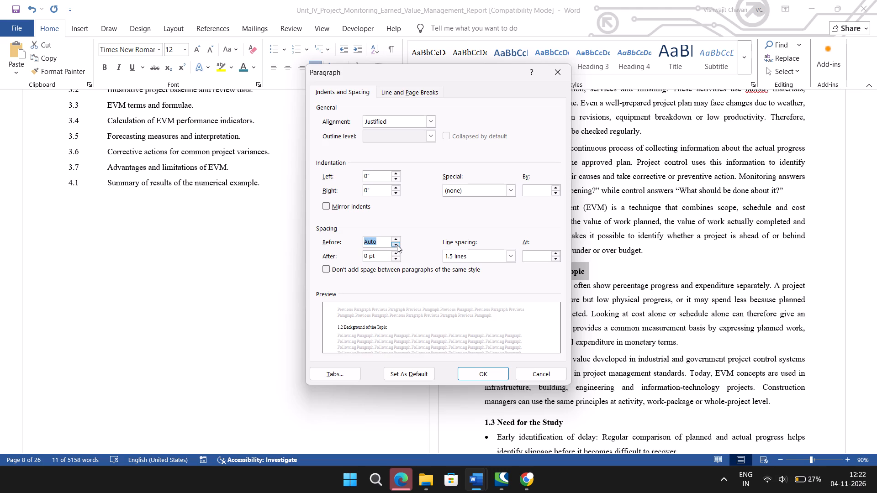
click(397, 241)
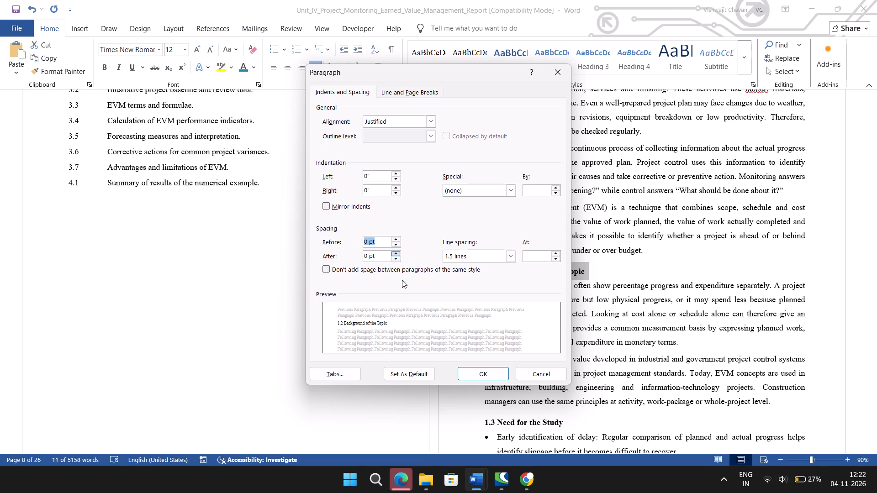
click(464, 373)
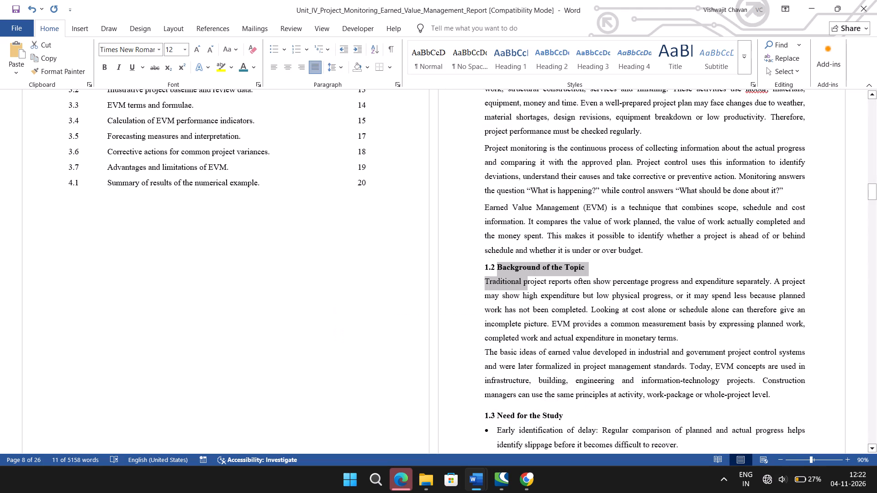
Set the spacing before to 6 pt for the last paragraph of section 1.2 and the 1.3 Need for the Study heading.
click(571, 376)
scroll(602, 372, down, 1)
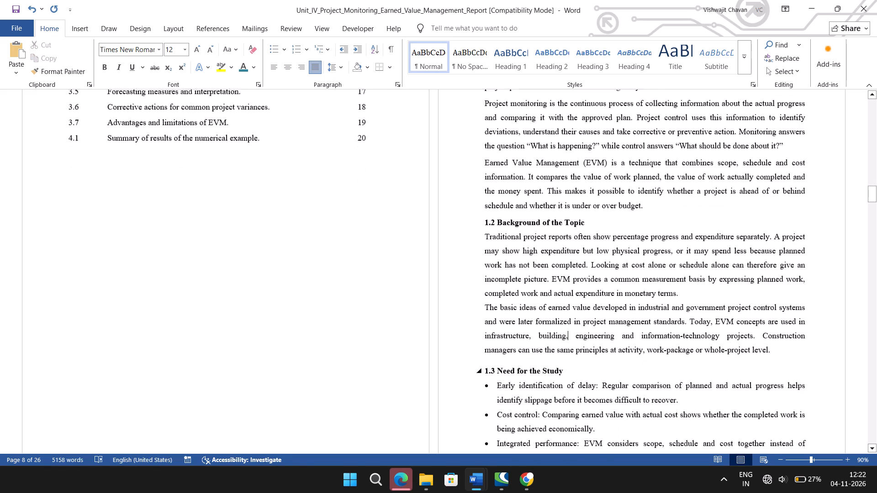
scroll(602, 372, down, 1)
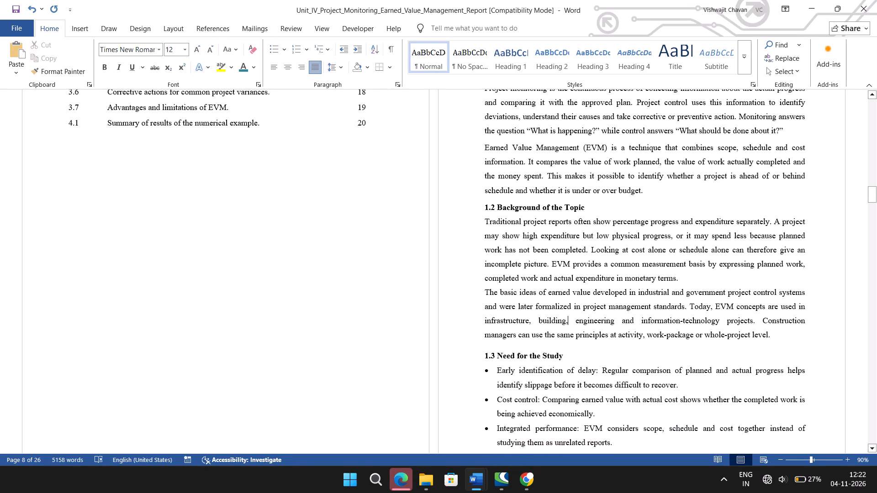
drag(511, 334, 524, 358)
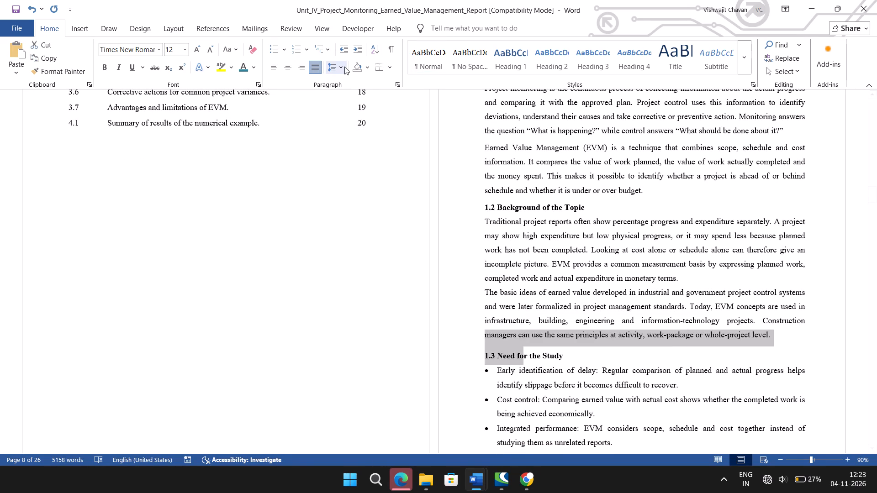
click(341, 68)
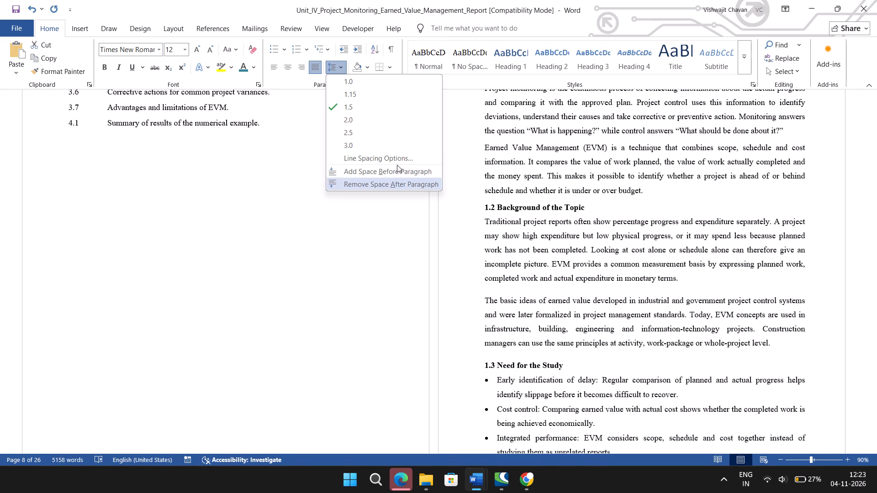
click(397, 159)
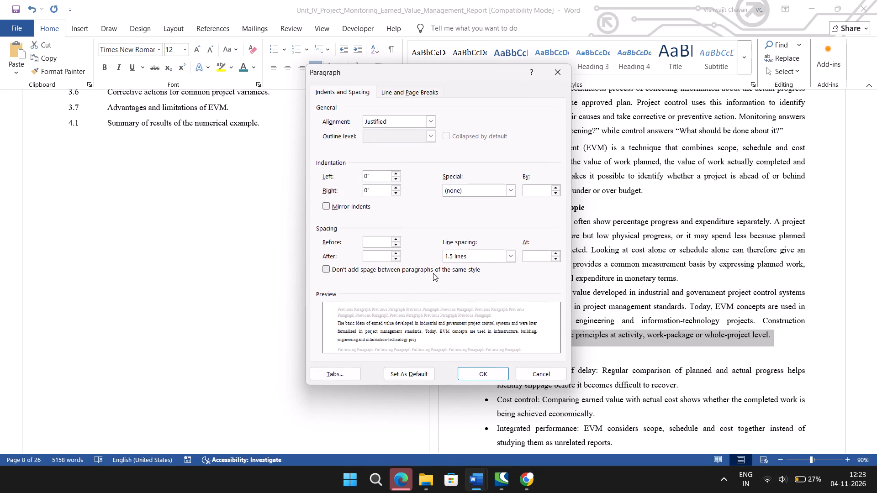
click(395, 237)
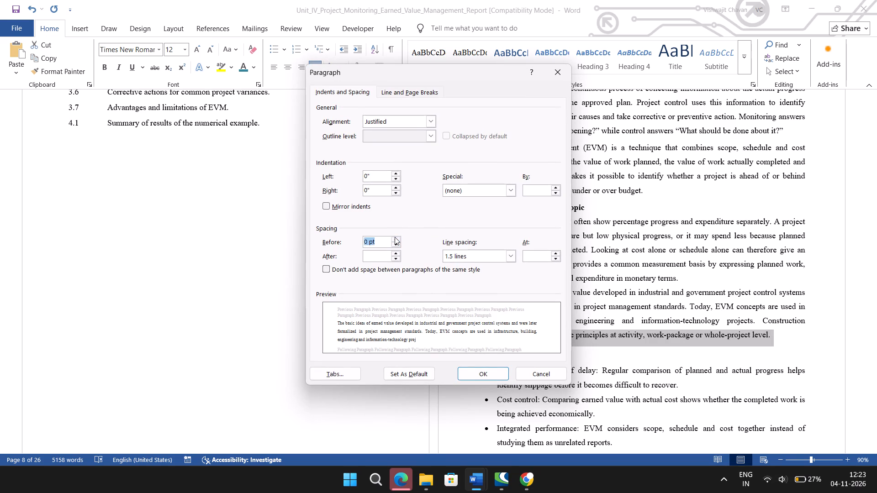
click(397, 245)
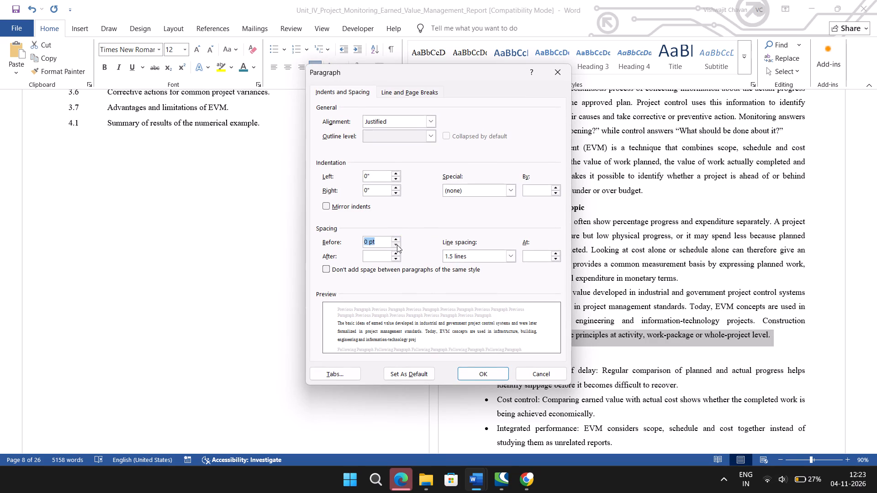
click(397, 241)
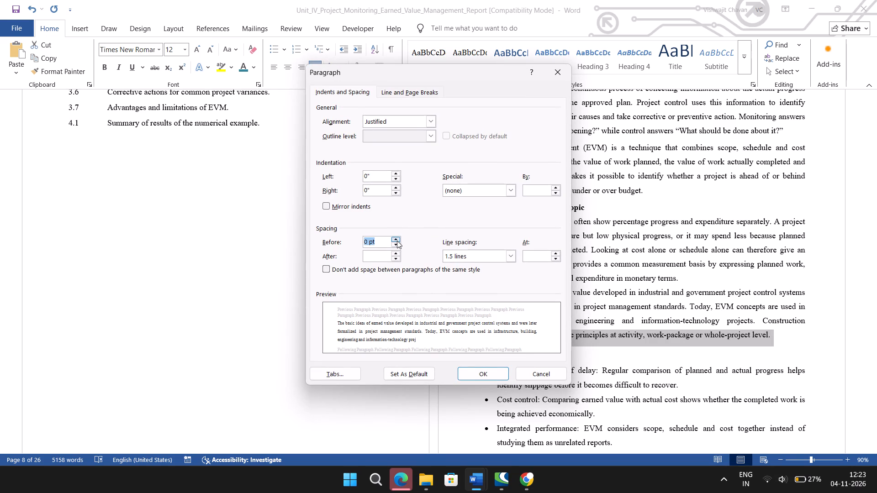
click(397, 241)
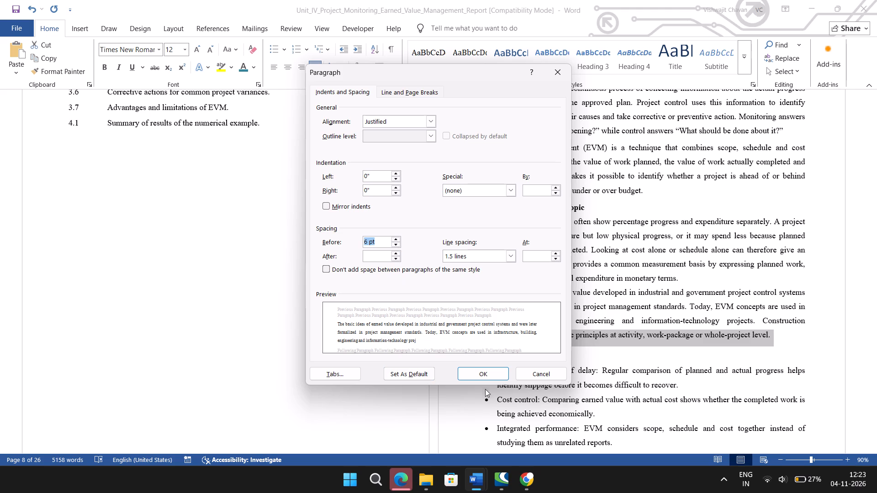
click(488, 377)
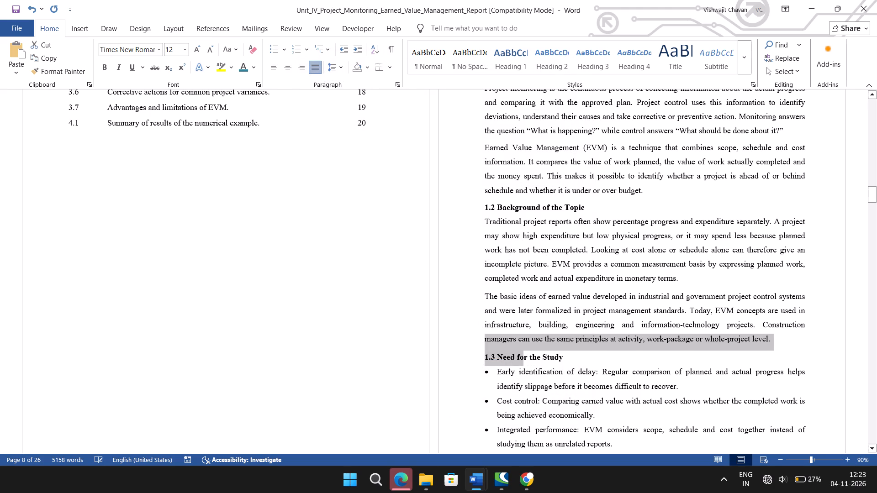
click(580, 363)
Centre the Fig. 3.1 work breakdown structure caption above section 3.1.6.
scroll(580, 363, down, 3)
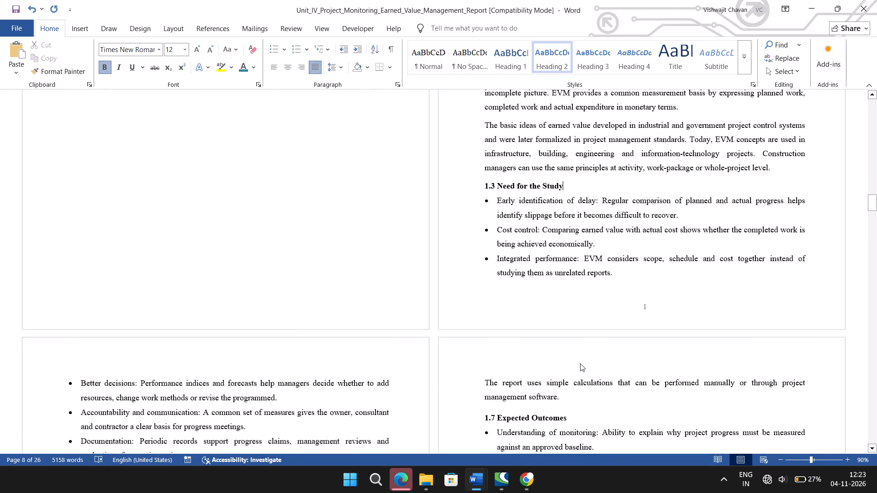
scroll(548, 367, down, 2)
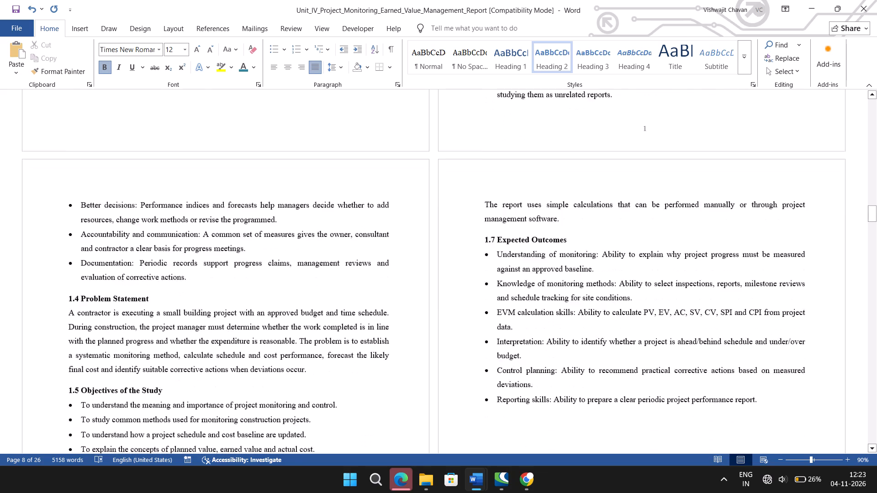
scroll(548, 367, down, 4)
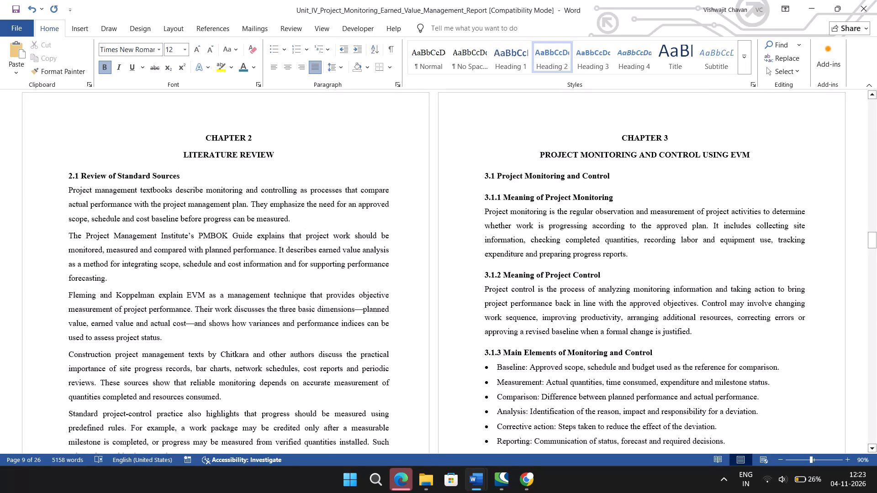
scroll(521, 296, down, 1)
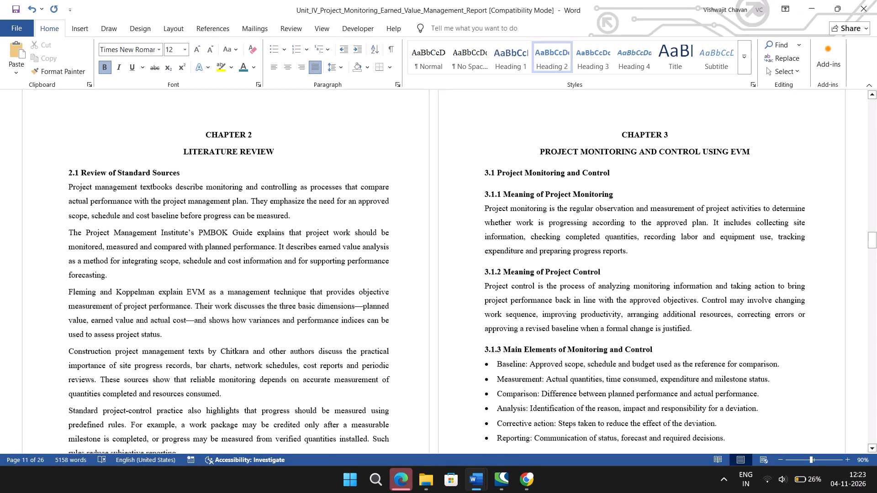
scroll(521, 296, down, 3)
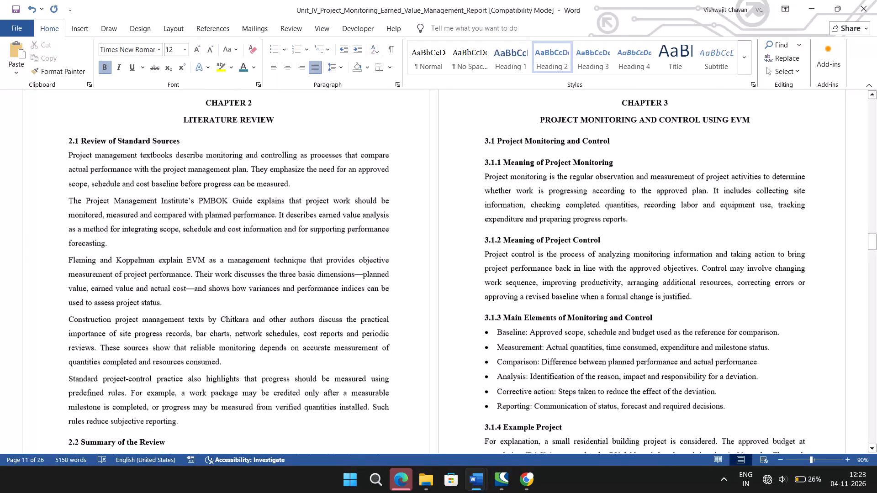
scroll(521, 296, down, 2)
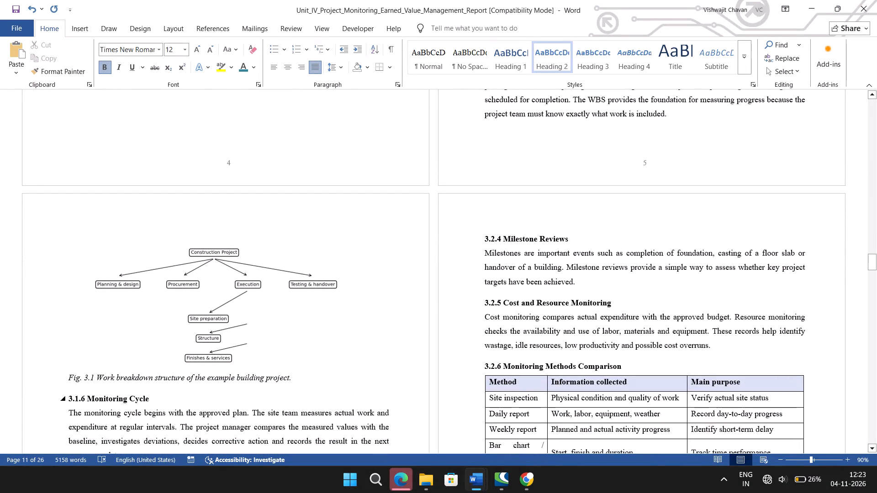
click(69, 377)
click(286, 68)
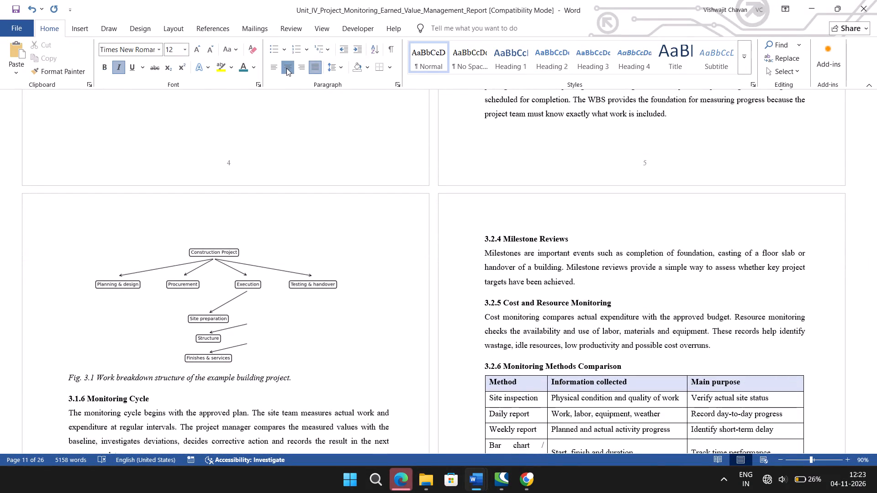
Centre the Fig. 3.2 planned versus actual progress curve caption below its chart.
scroll(542, 300, up, 1)
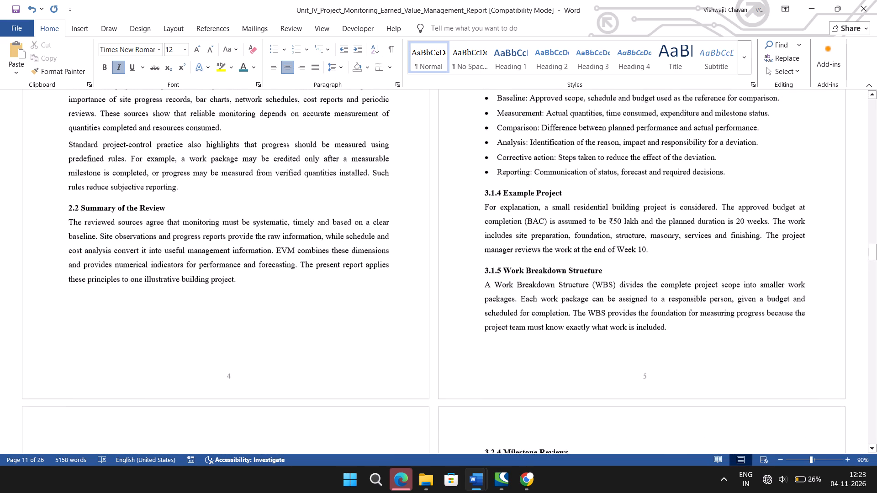
scroll(542, 300, up, 1)
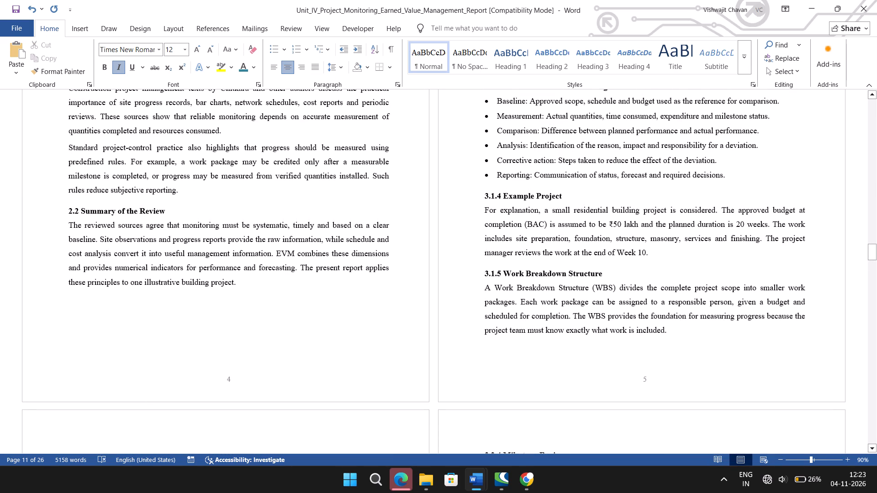
scroll(454, 351, up, 2)
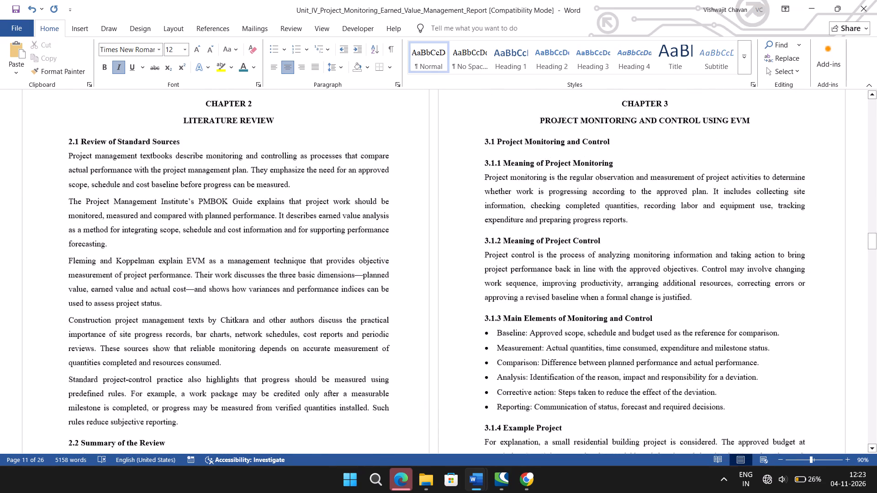
scroll(454, 351, down, 3)
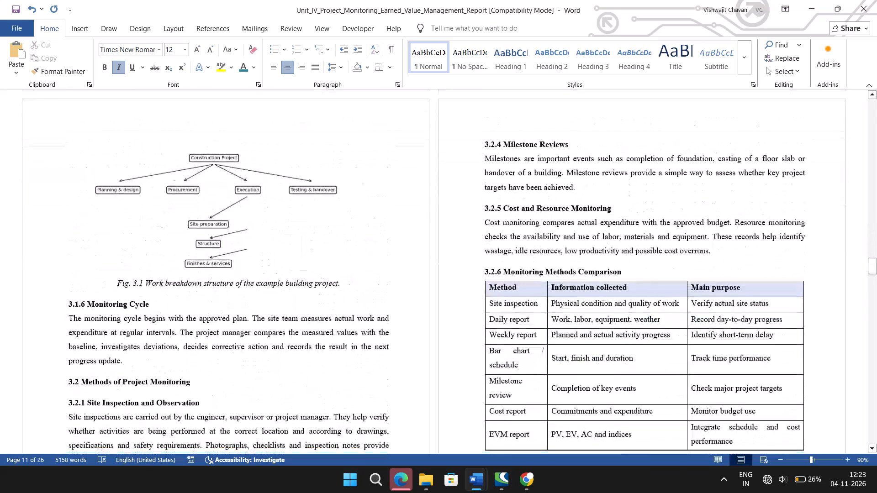
scroll(474, 381, down, 2)
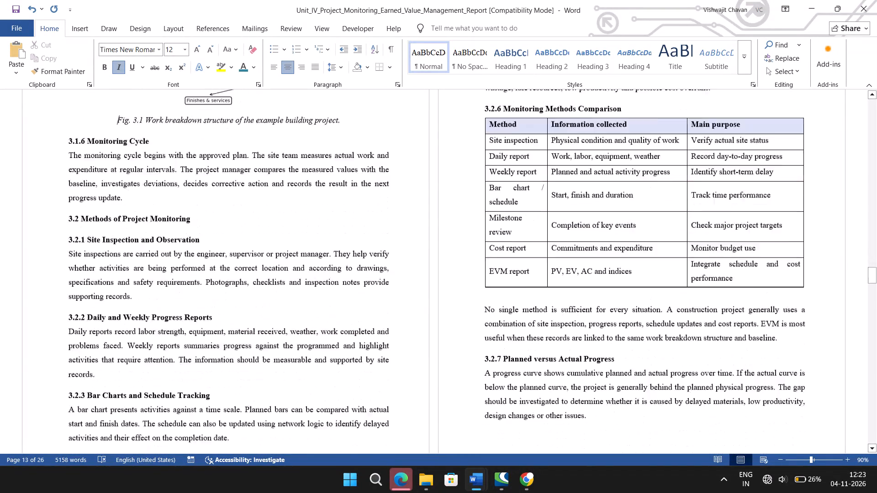
scroll(474, 381, down, 3)
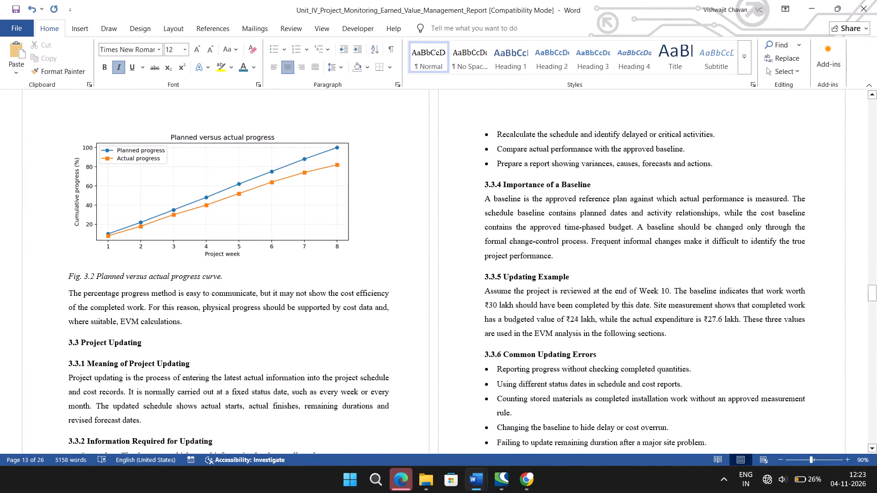
click(70, 277)
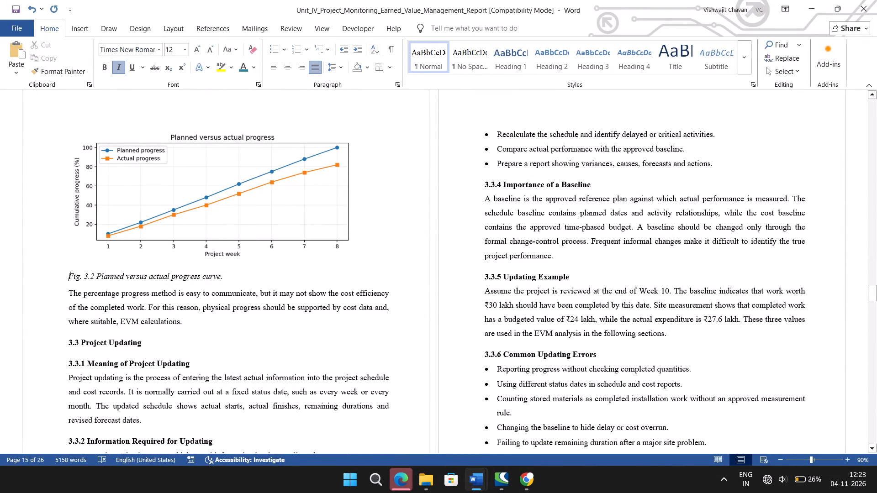
click(285, 72)
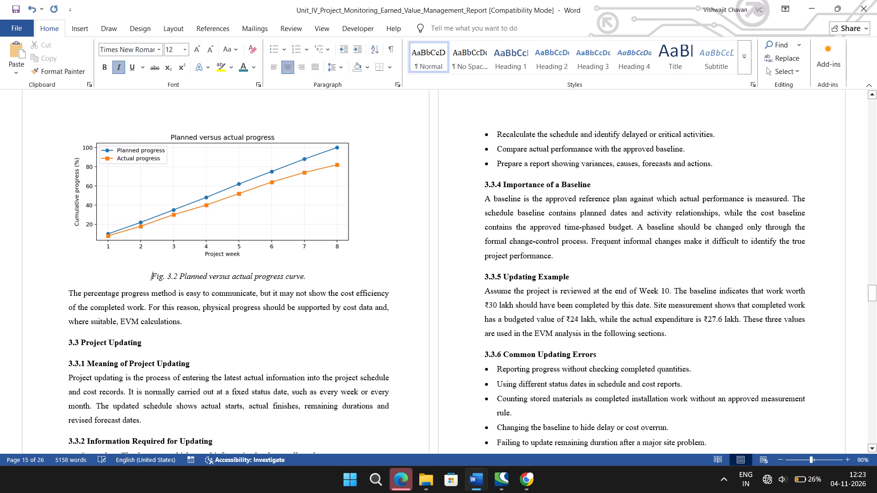
Centre the Fig. 3.3 Earned Value curves caption above section 3.4.4.
scroll(376, 272, down, 5)
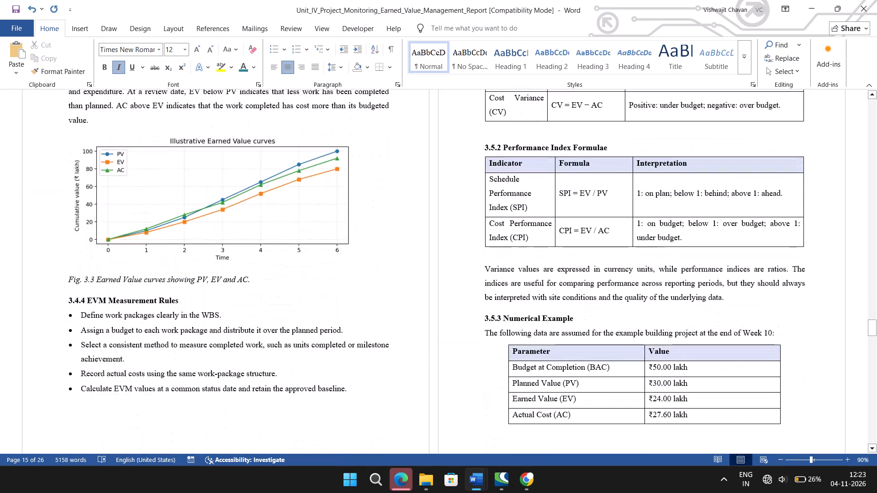
click(69, 280)
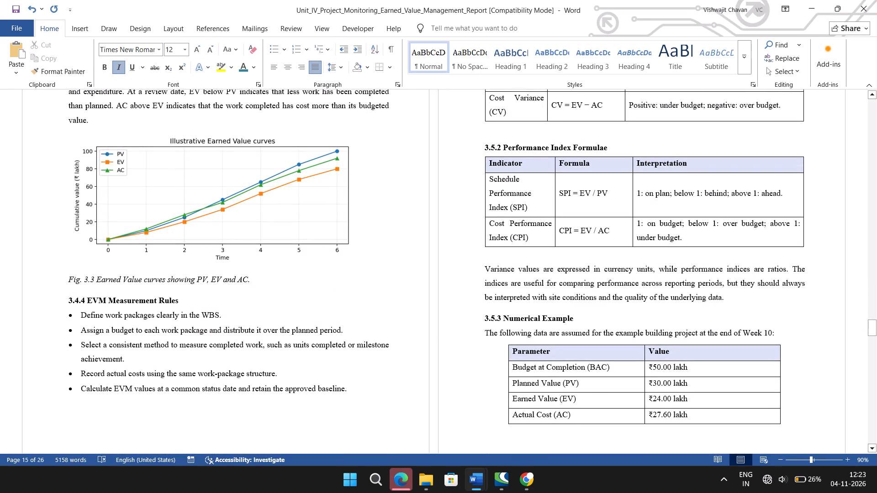
click(286, 69)
click(385, 291)
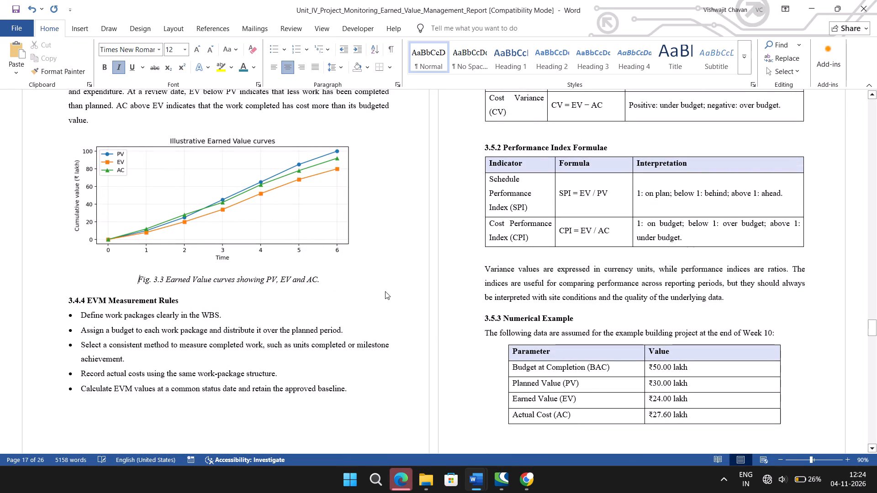
Centre the Fig. 3.4 cost and schedule performance indices caption in section 3.5.4.
scroll(385, 291, down, 8)
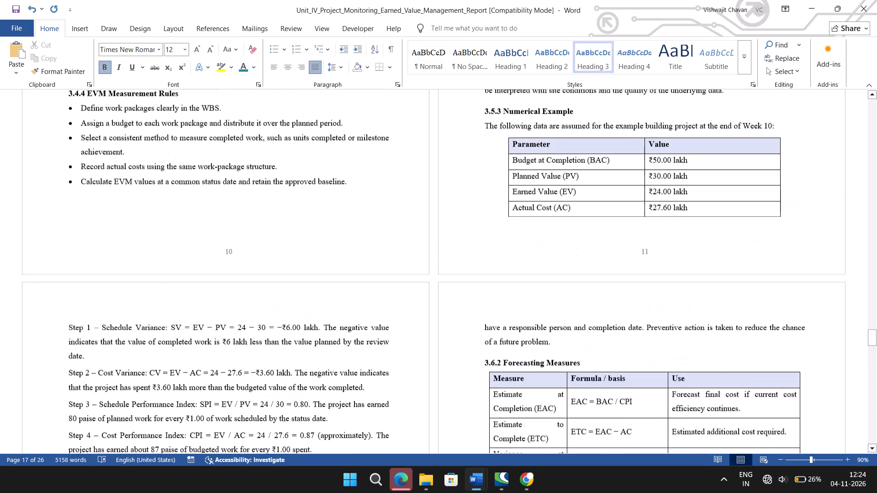
scroll(385, 291, down, 4)
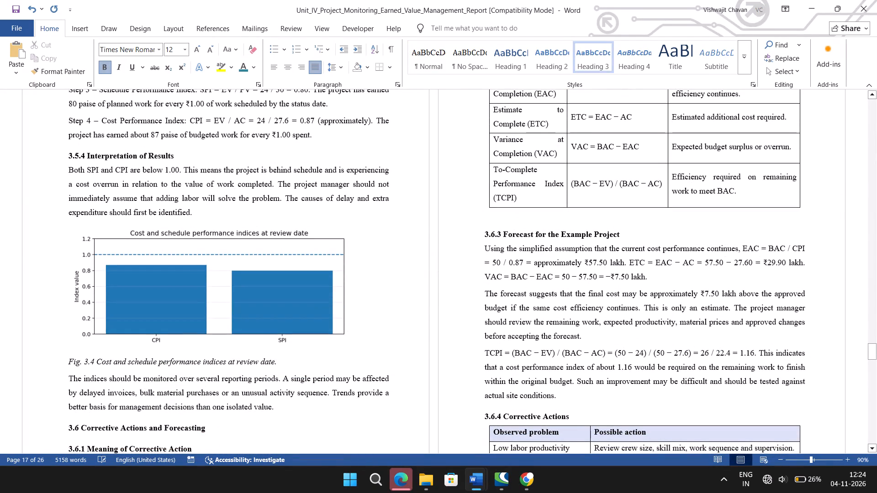
click(69, 360)
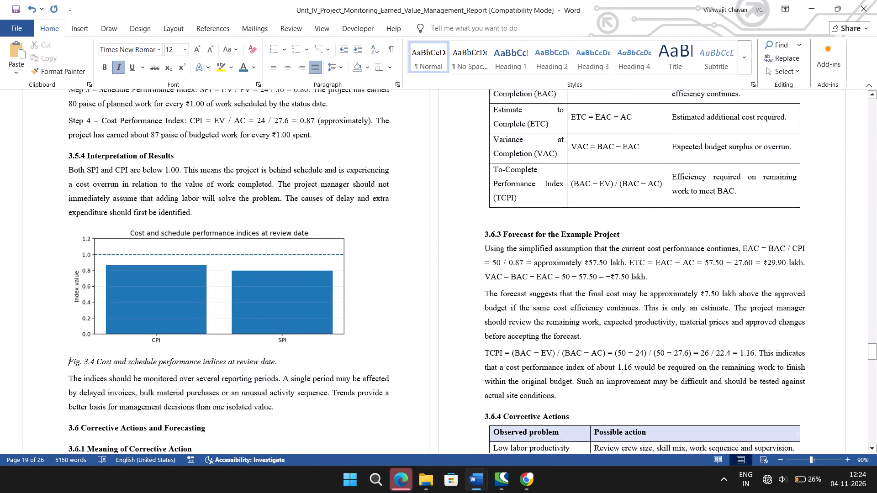
click(287, 71)
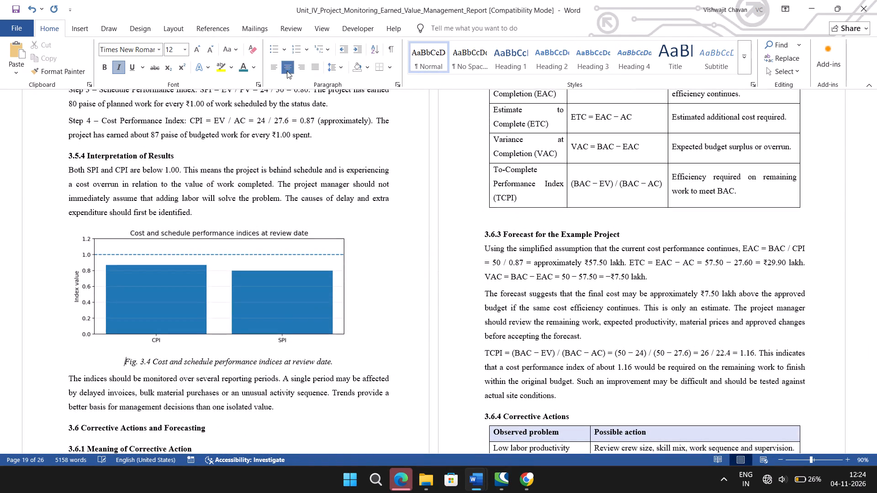
click(397, 326)
Centre the Fig. 3.5 project monitoring and control cycle caption in section 3.6.5.
scroll(397, 326, down, 6)
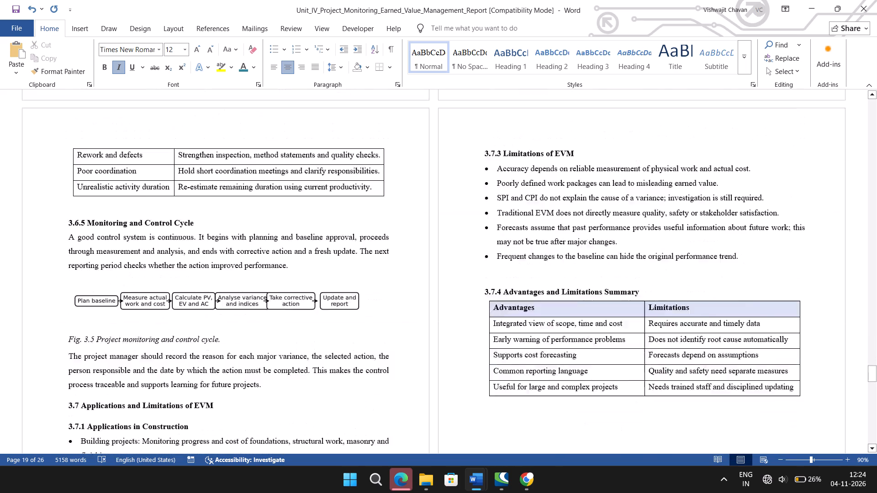
scroll(397, 326, down, 1)
scroll(198, 344, down, 1)
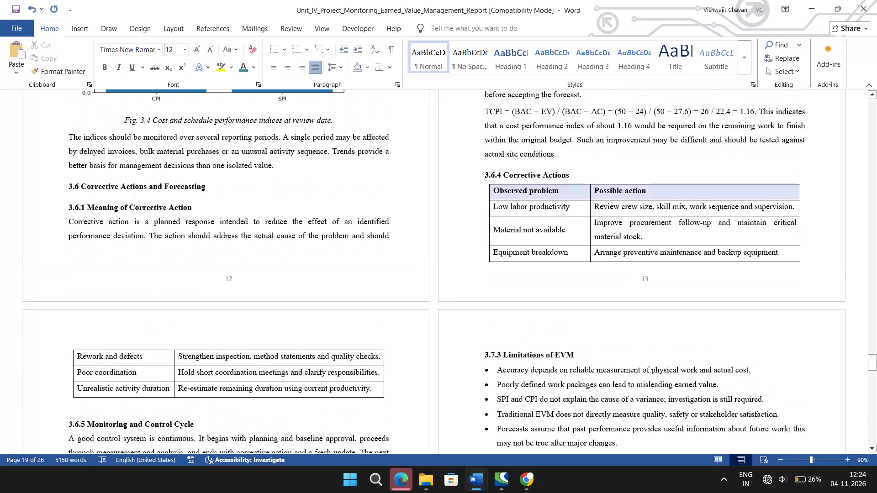
scroll(198, 344, down, 2)
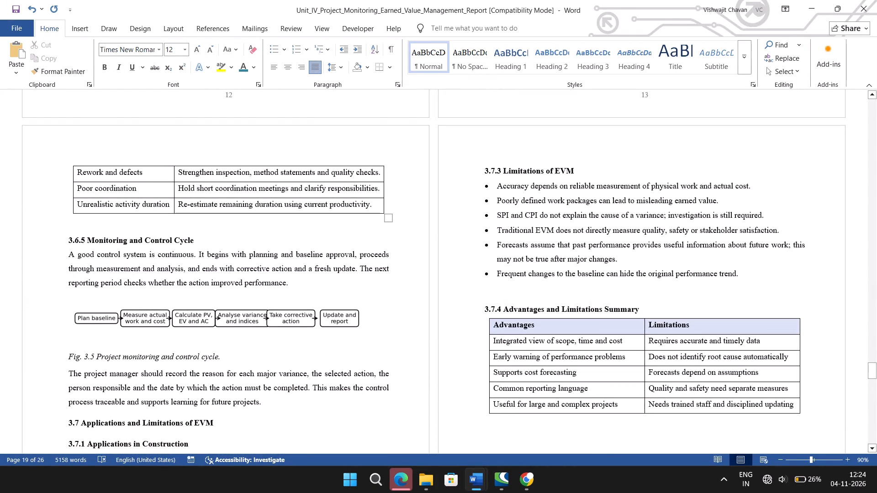
click(69, 357)
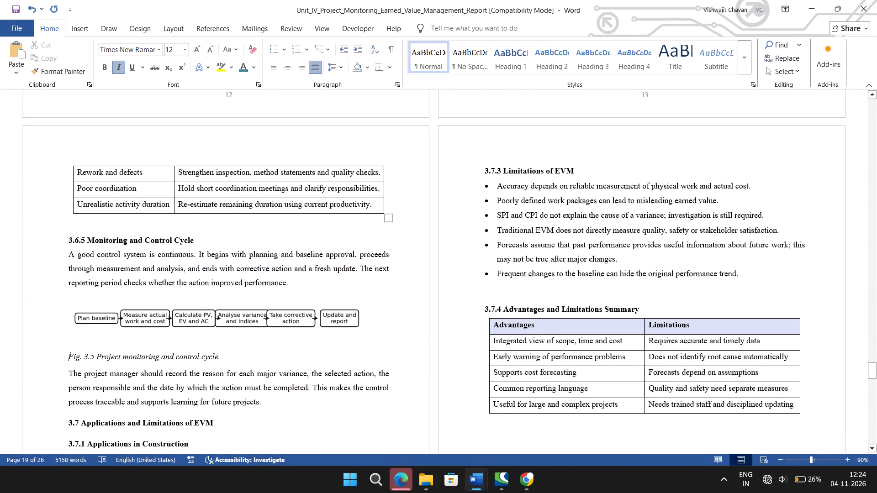
click(285, 72)
click(391, 287)
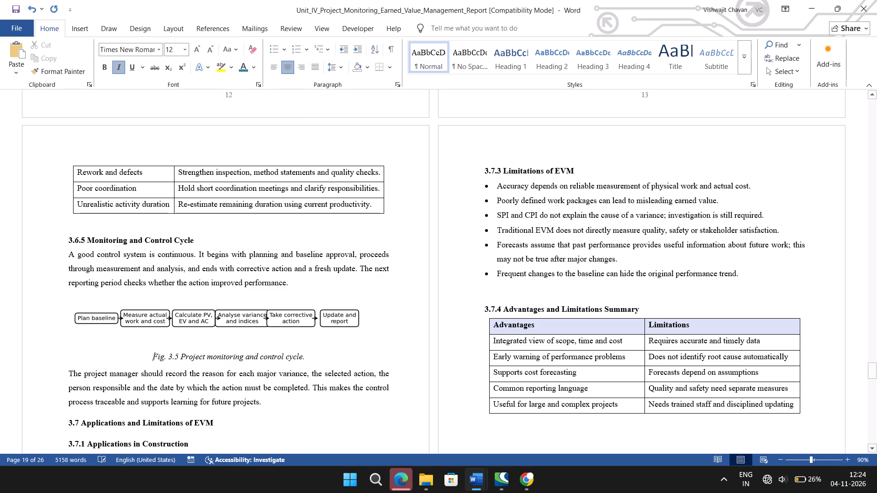
AutoFit the results table in section 4.1 to its contents, and then to the window so it spans the text width.
scroll(391, 287, down, 5)
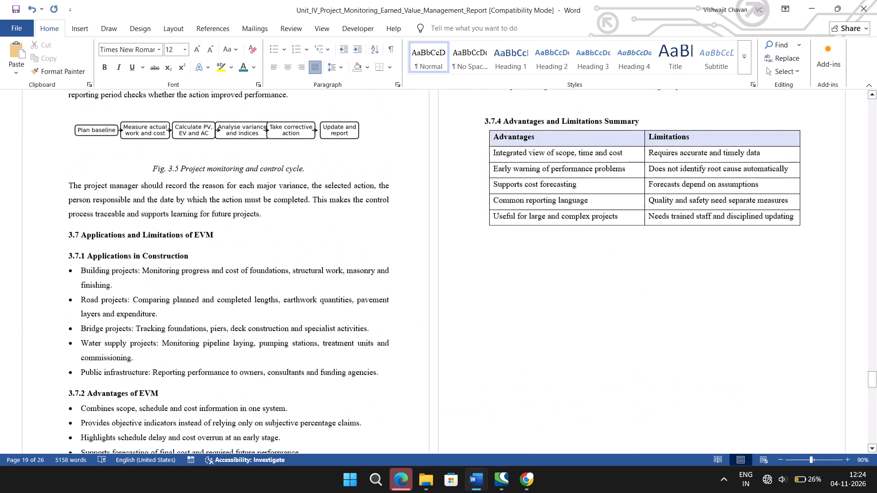
scroll(391, 287, down, 6)
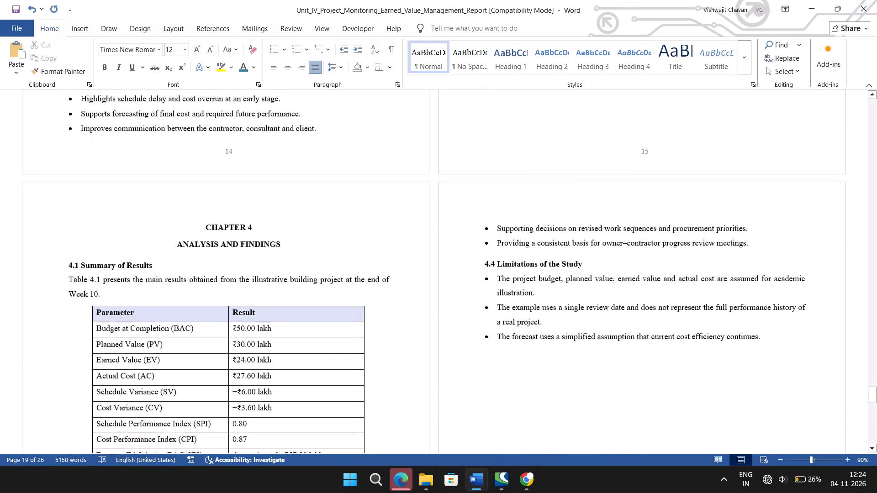
scroll(391, 287, down, 6)
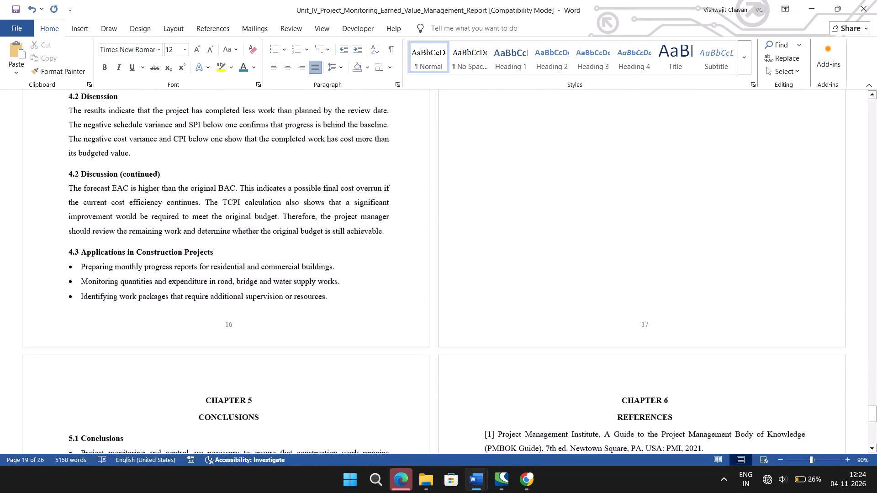
scroll(391, 287, down, 1)
scroll(391, 287, up, 3)
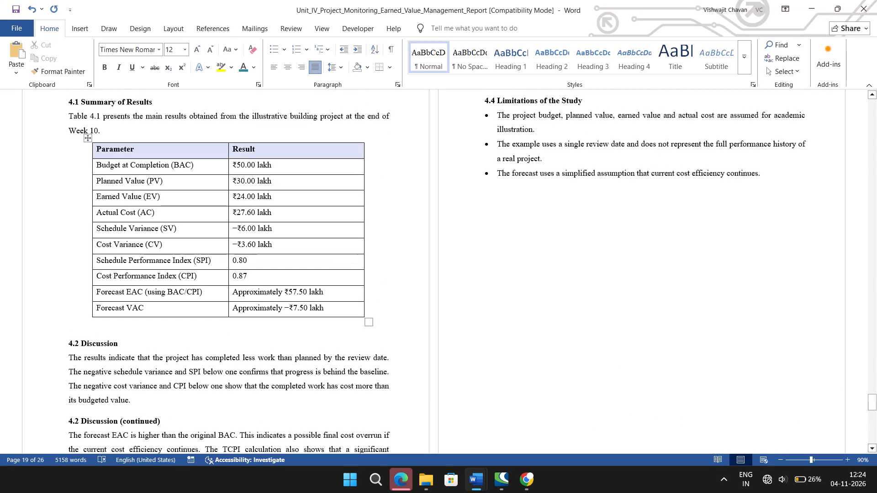
click(192, 209)
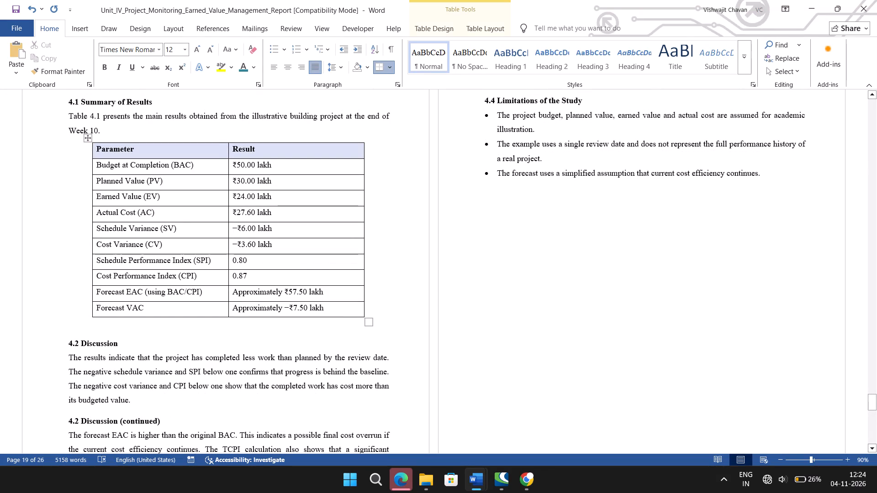
click(87, 139)
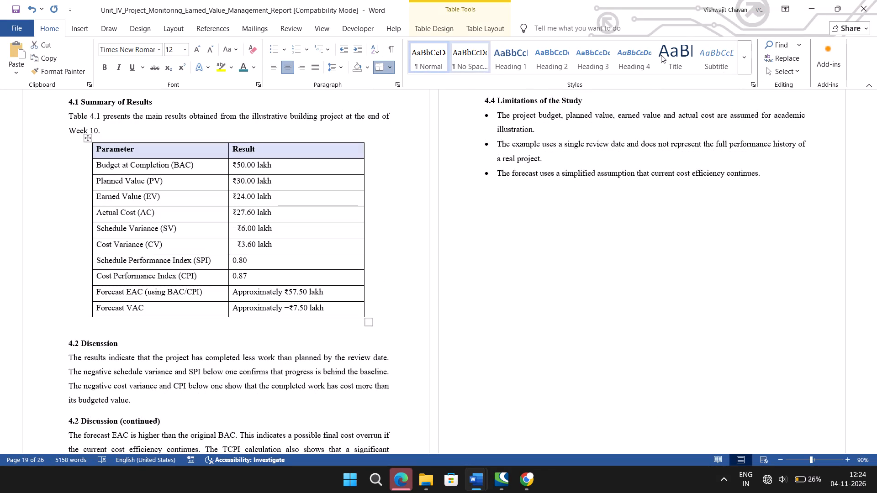
click(490, 29)
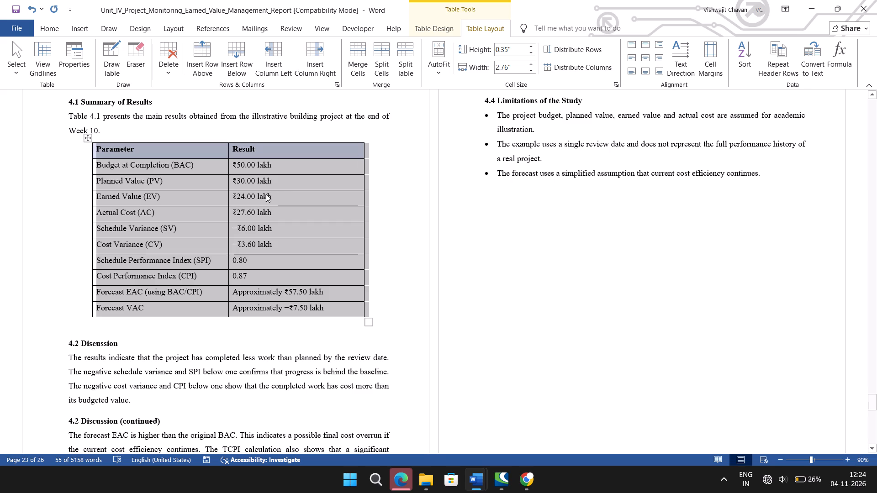
scroll(249, 202, up, 1)
right_click(188, 220)
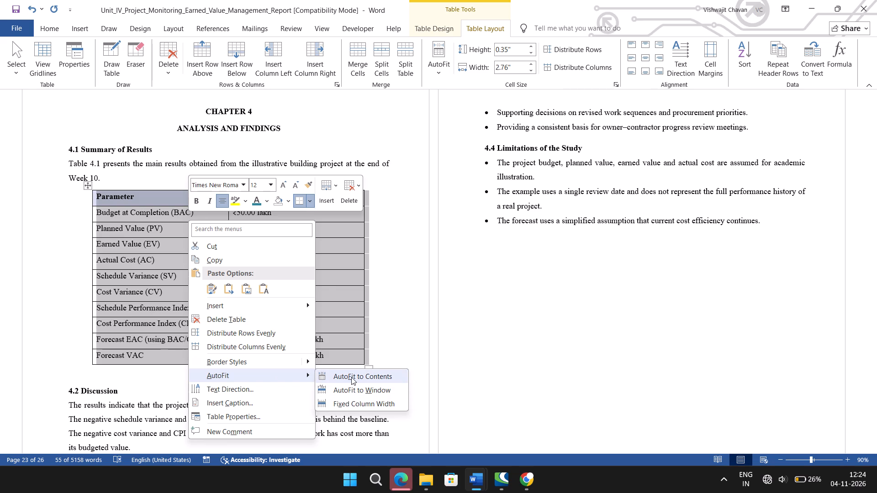
click(351, 377)
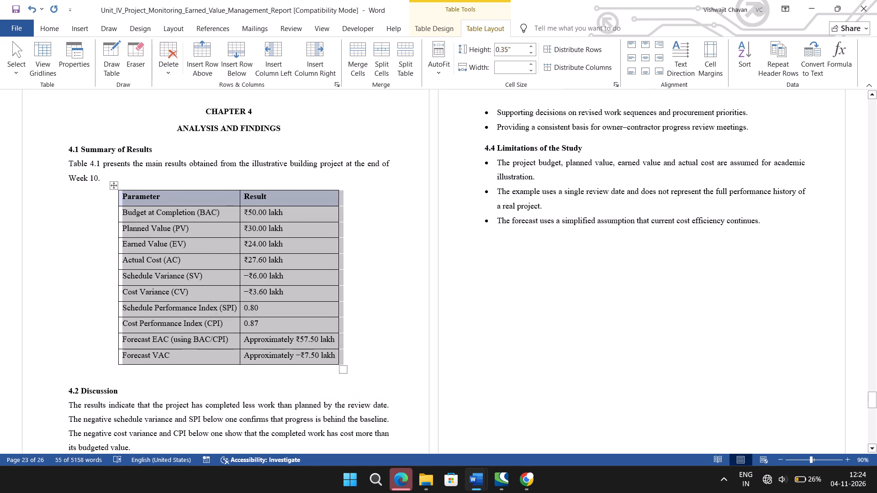
right_click(276, 309)
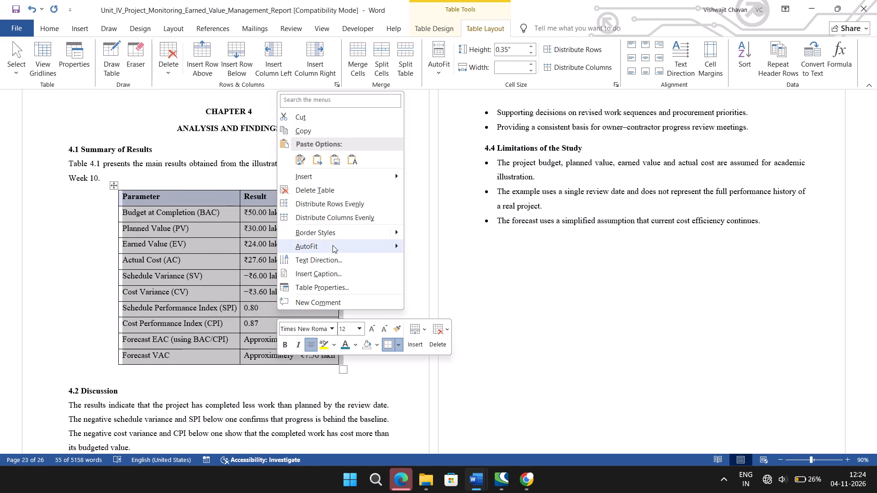
drag(331, 243, 455, 266)
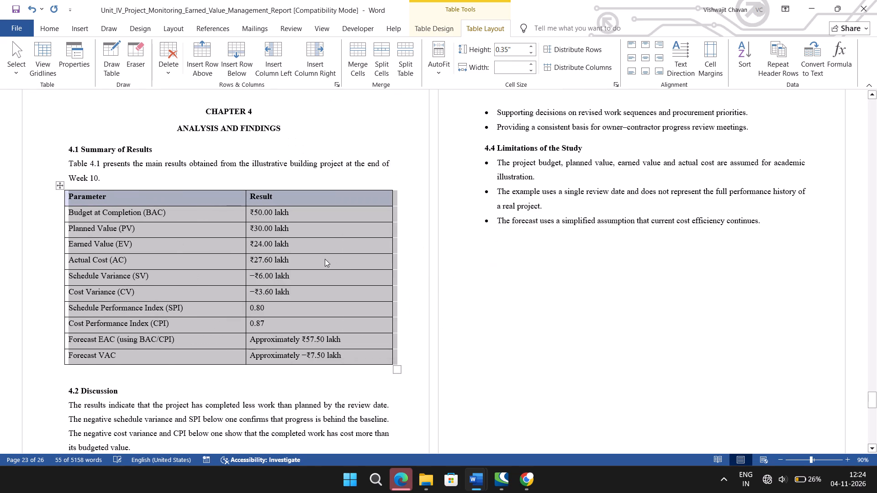
click(475, 335)
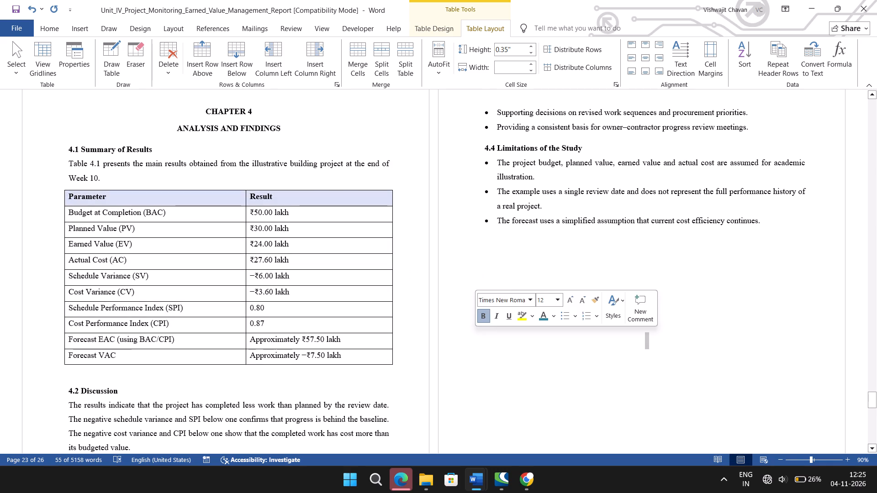
Review the closing pages from section 4.2 through the Chapter 5 conclusions and Chapter 6 references for layout.
scroll(244, 322, down, 5)
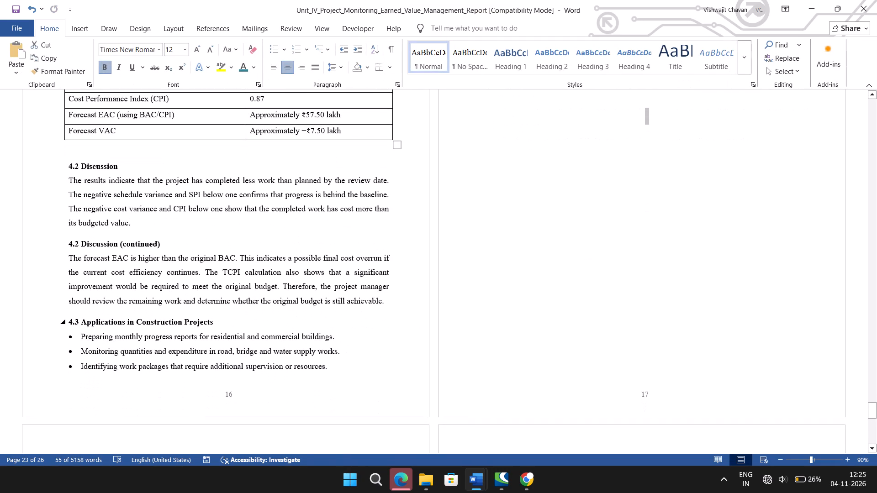
scroll(369, 348, down, 1)
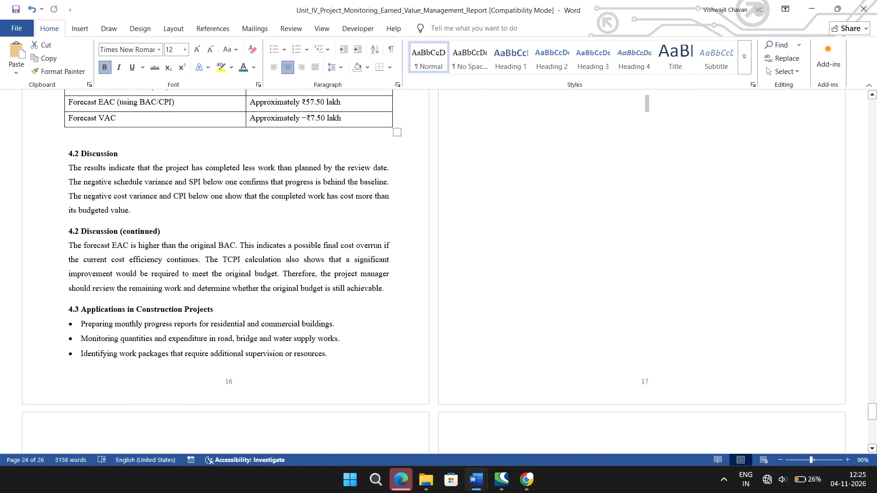
scroll(369, 348, down, 4)
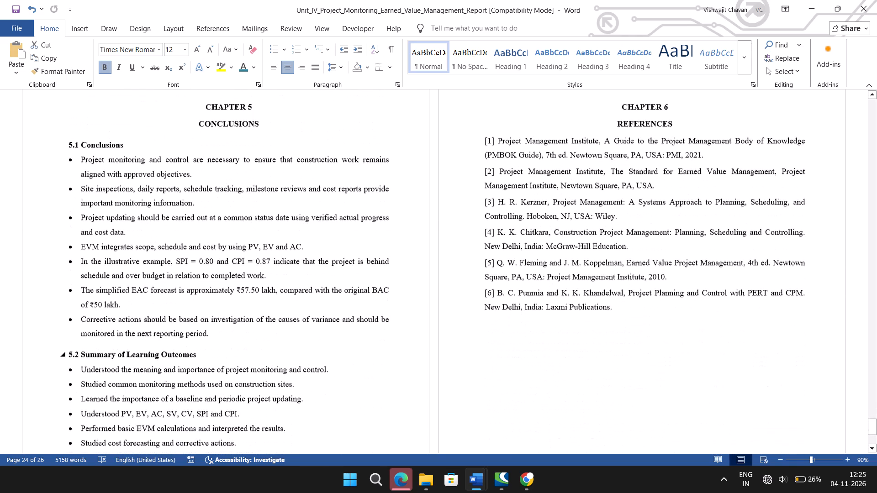
scroll(369, 348, down, 2)
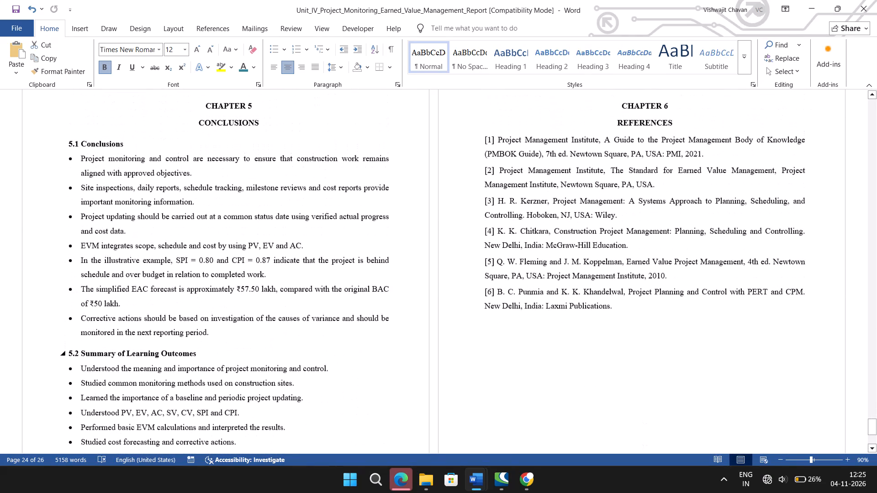
scroll(444, 326, down, 3)
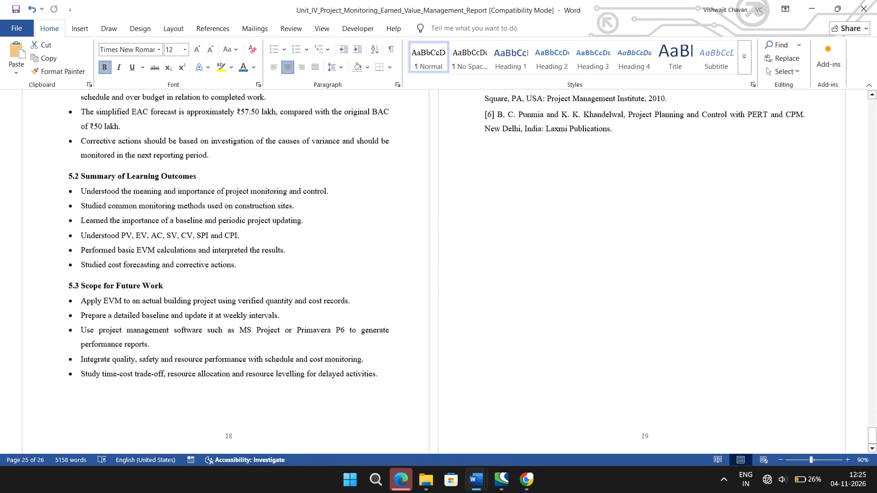
scroll(444, 326, up, 1)
scroll(444, 326, down, 1)
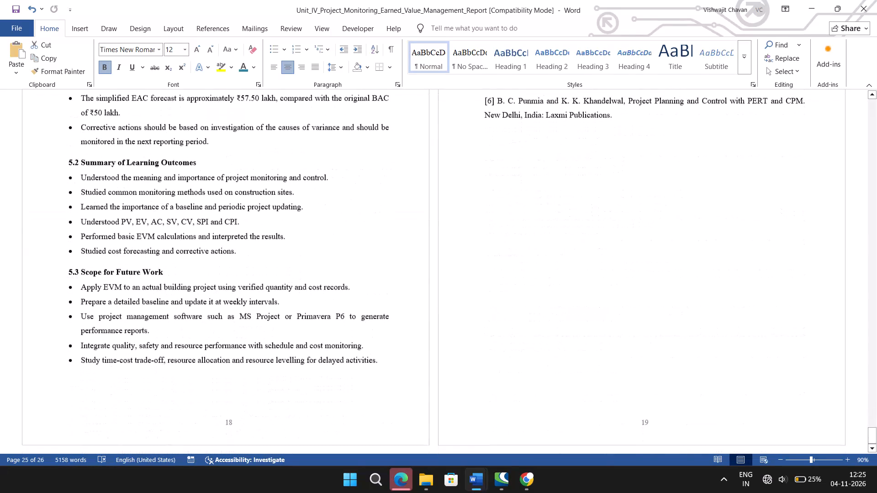
Return to the start of the report and check the cover, certificate, acknowledgement and contents pages.
scroll(444, 326, up, 3)
scroll(444, 326, up, 20)
scroll(444, 326, up, 20)
scroll(444, 326, up, 20)
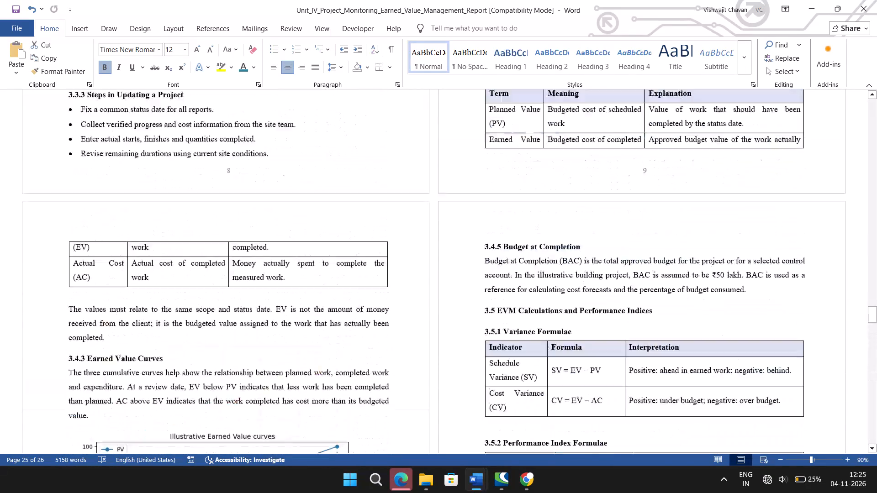
scroll(444, 326, up, 20)
scroll(444, 326, up, 20)
scroll(444, 326, up, 12)
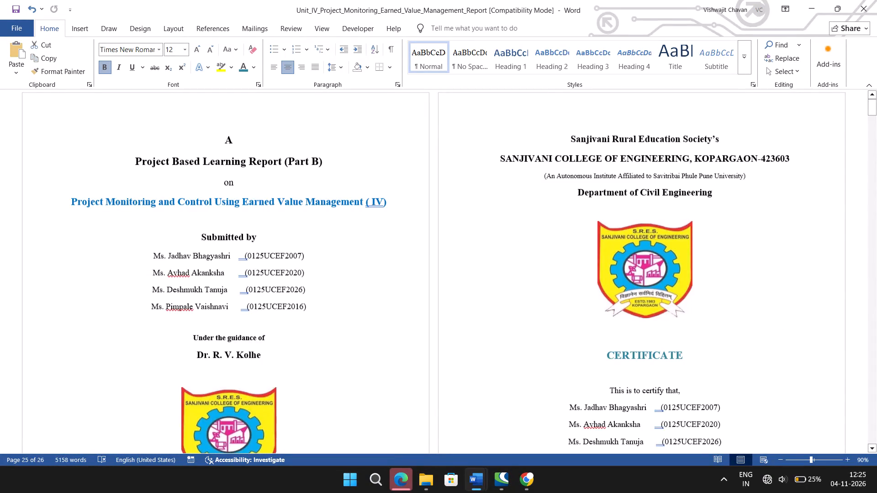
scroll(439, 308, down, 3)
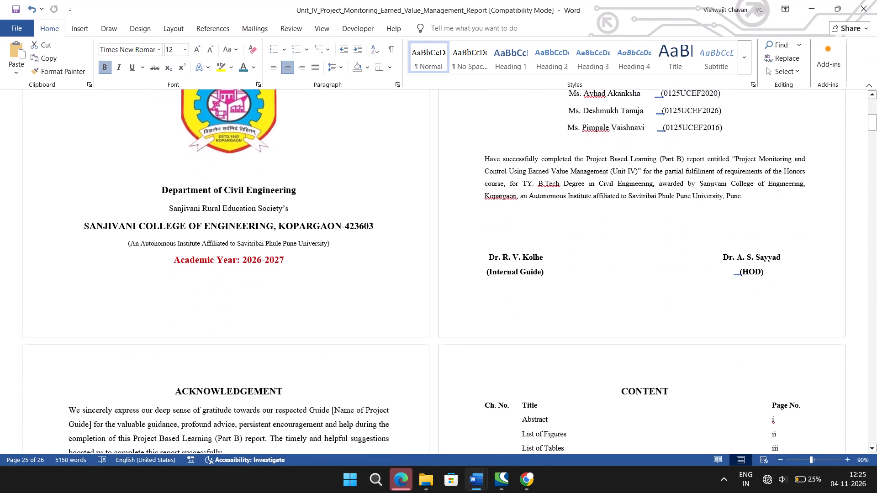
scroll(385, 383, up, 15)
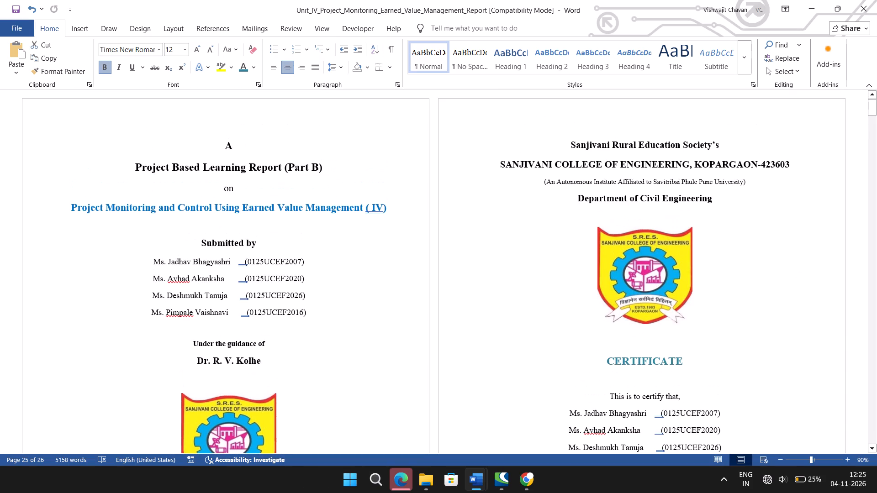
scroll(301, 330, down, 1)
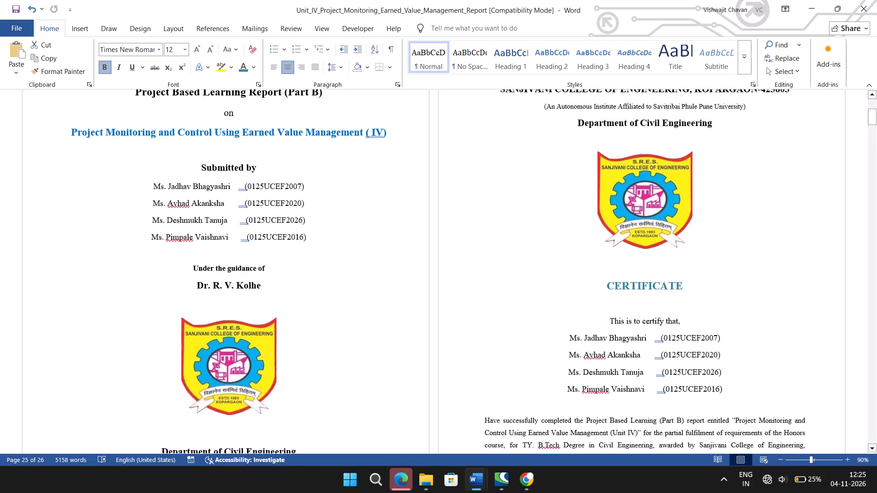
scroll(301, 330, down, 1)
scroll(301, 330, up, 2)
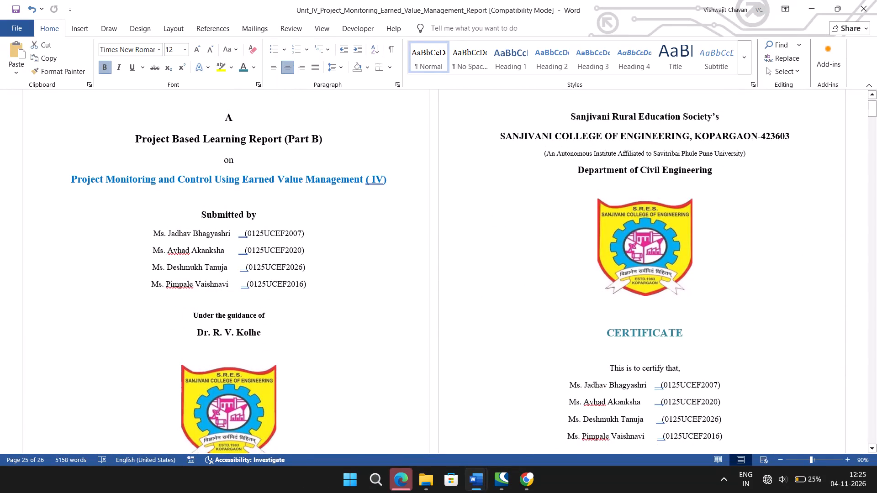
scroll(301, 330, down, 4)
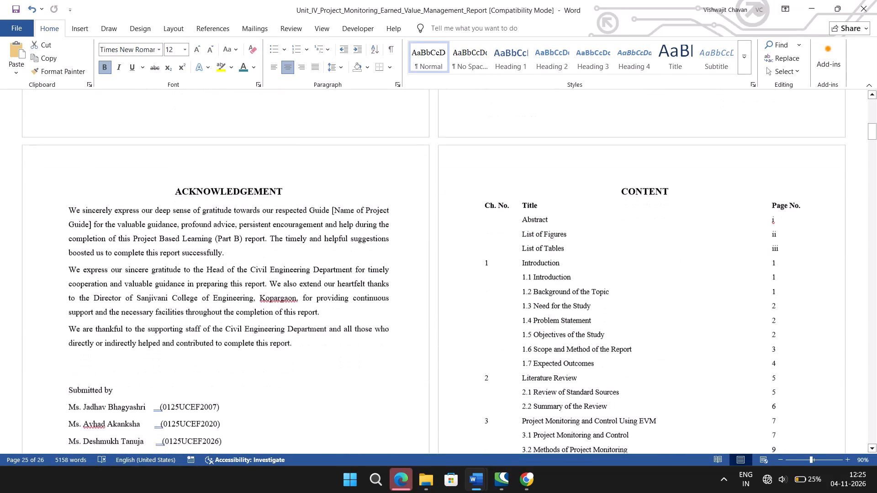
scroll(301, 330, down, 2)
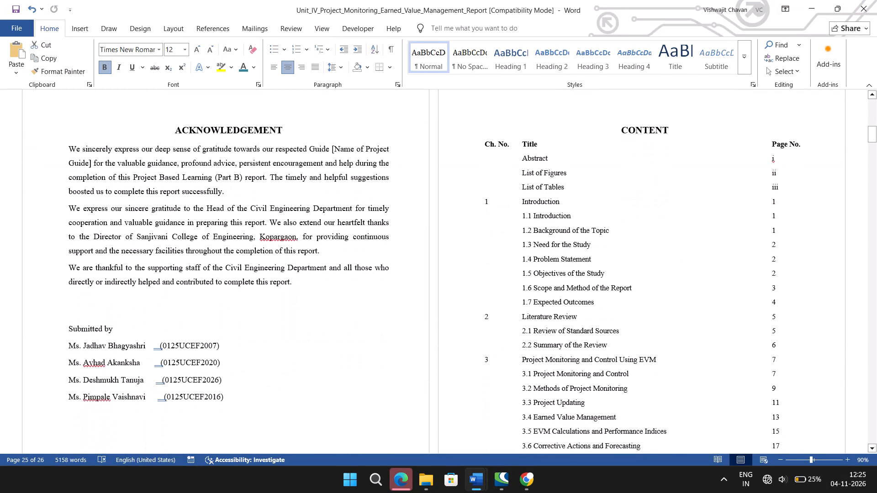
scroll(301, 330, down, 2)
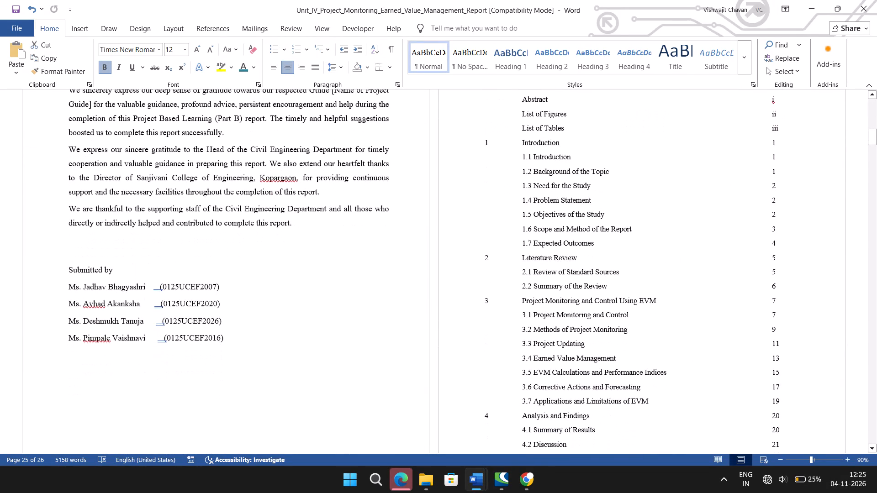
scroll(301, 330, down, 2)
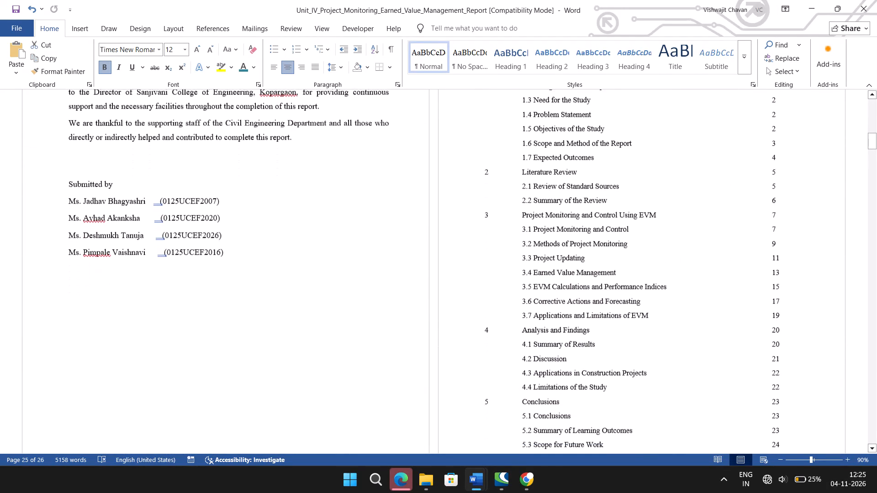
scroll(301, 330, down, 1)
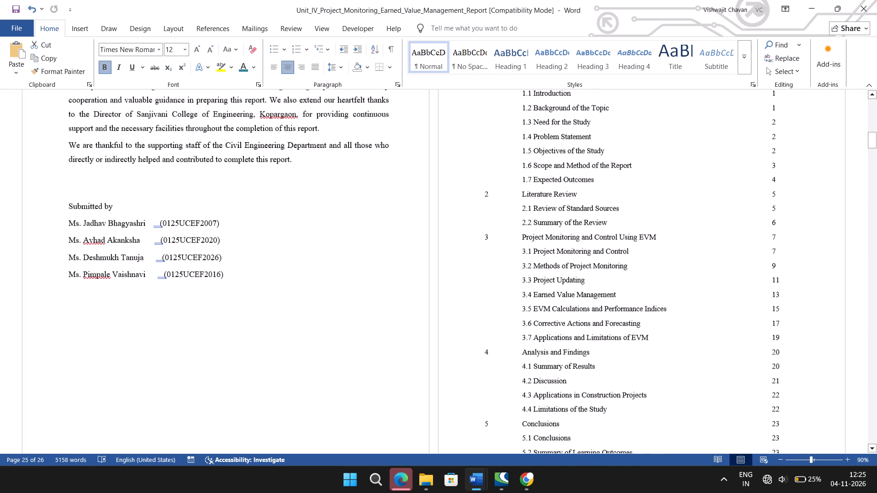
scroll(301, 330, down, 1)
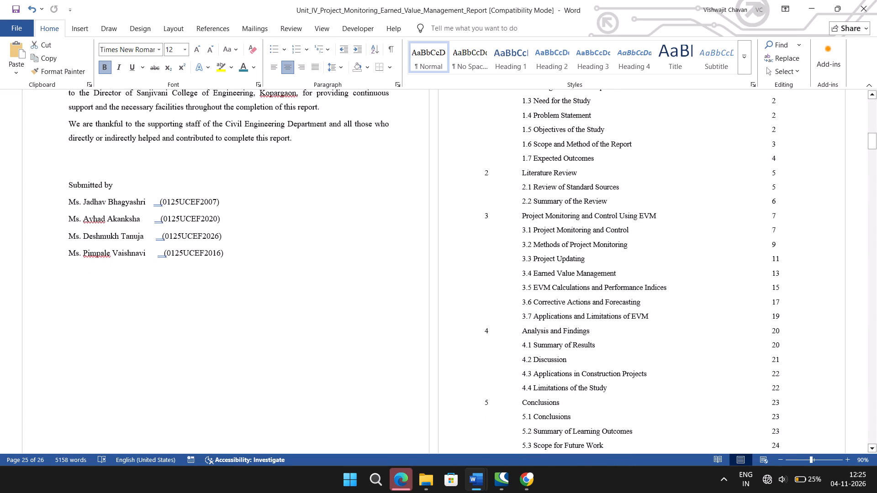
Check the rest of the contents page, the abstract, the lists of figures and tables, and the opening of Chapter 1.
scroll(301, 330, down, 2)
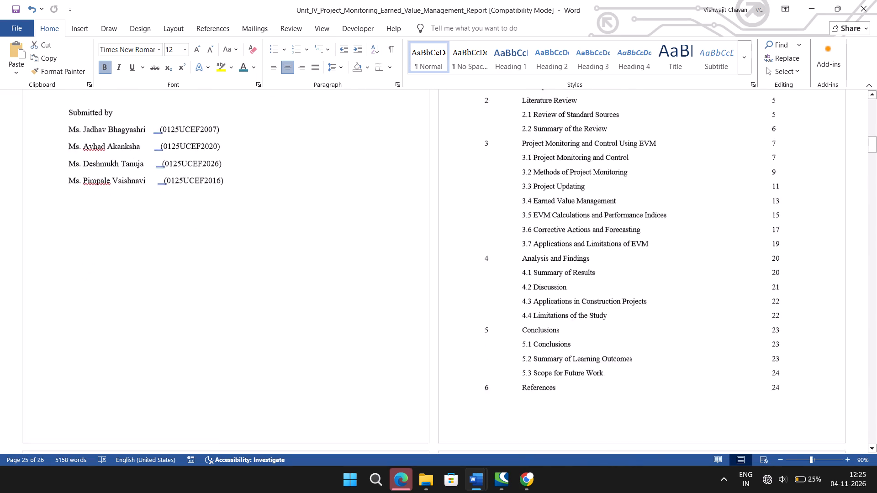
scroll(301, 330, down, 2)
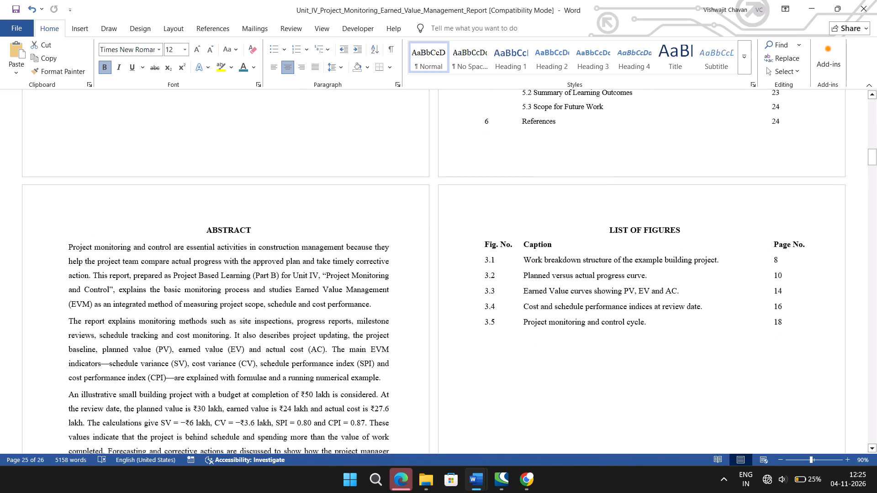
scroll(301, 330, down, 2)
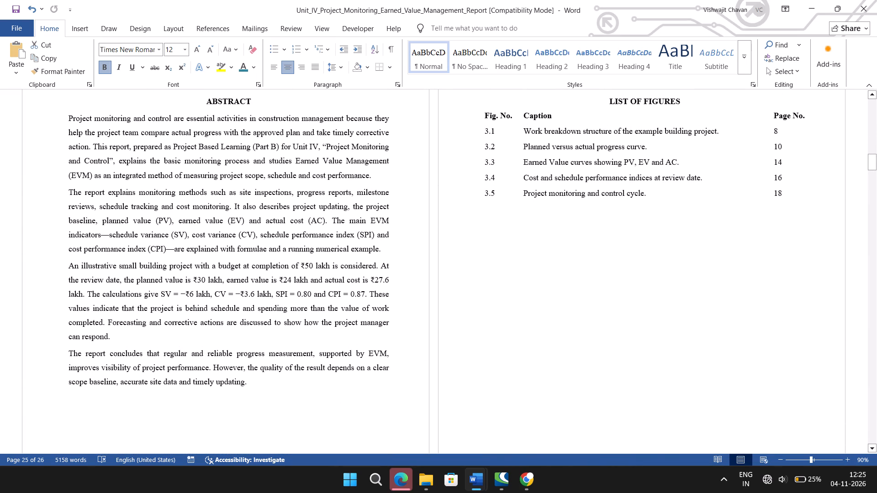
scroll(301, 330, down, 8)
scroll(259, 228, down, 1)
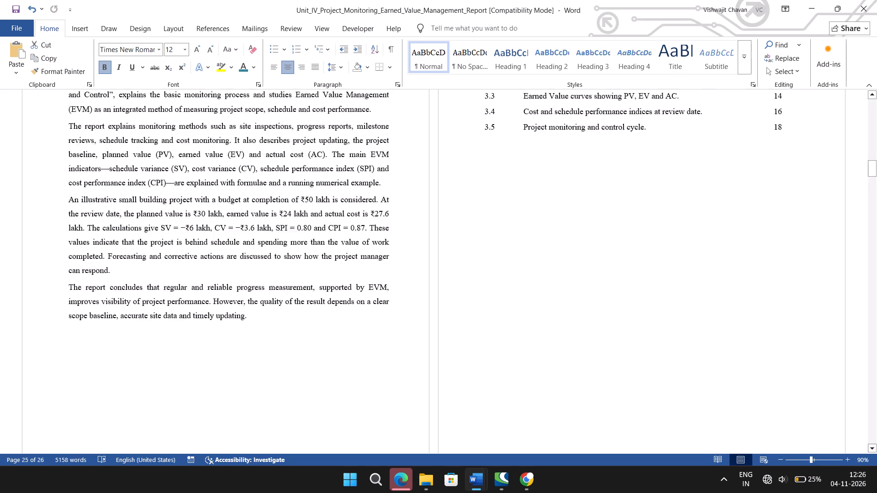
scroll(259, 228, down, 2)
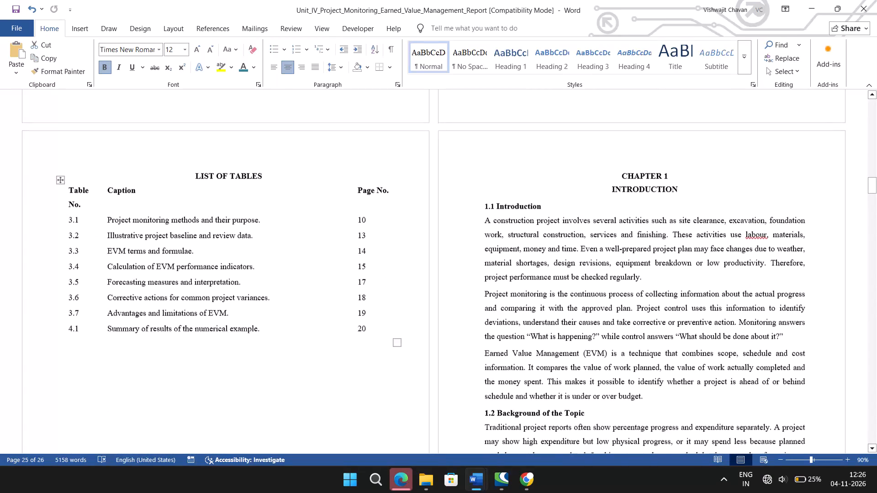
scroll(259, 228, down, 1)
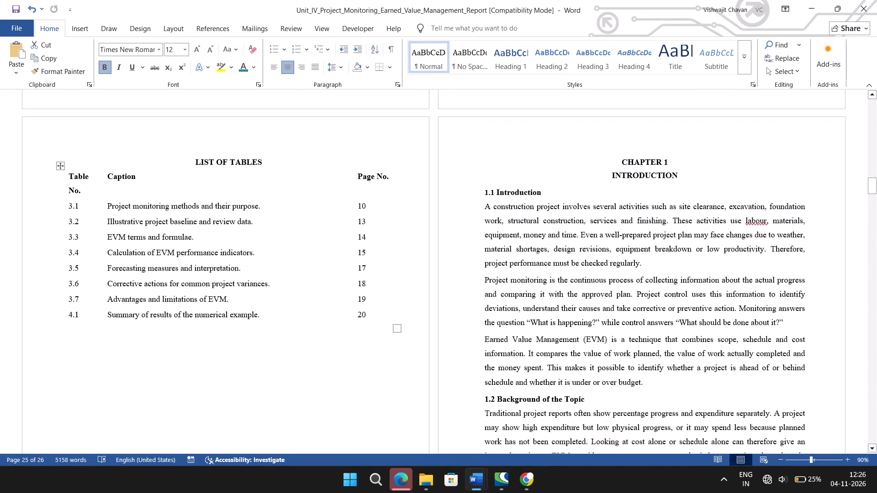
scroll(259, 228, down, 3)
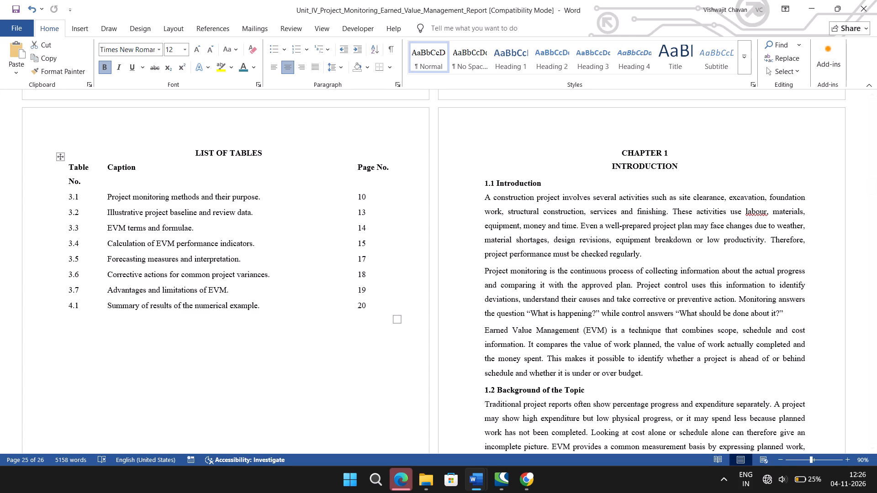
scroll(259, 228, down, 1)
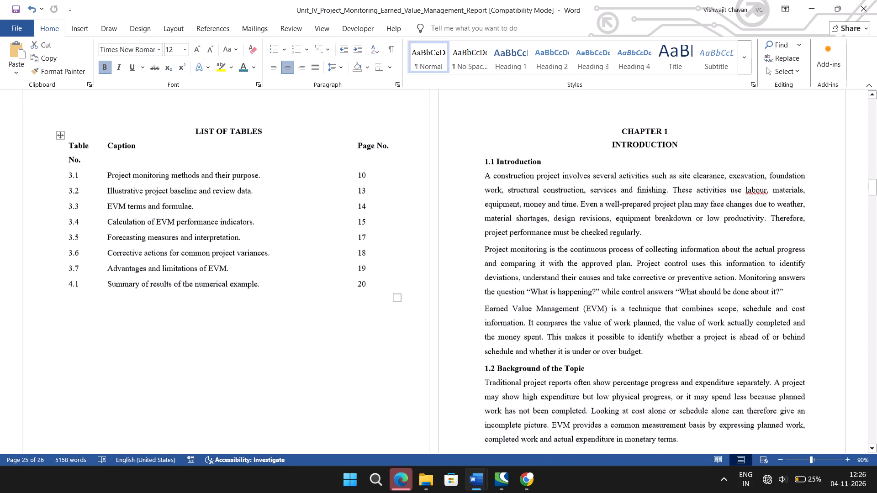
scroll(259, 228, down, 1)
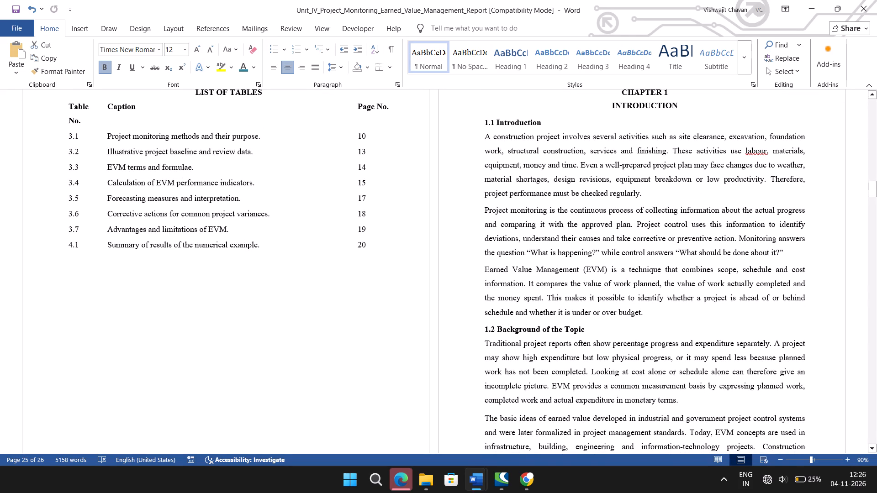
Run the spelling and grammar check on the rest of the document and accept the "(IV" correction in the cover title.
click(104, 461)
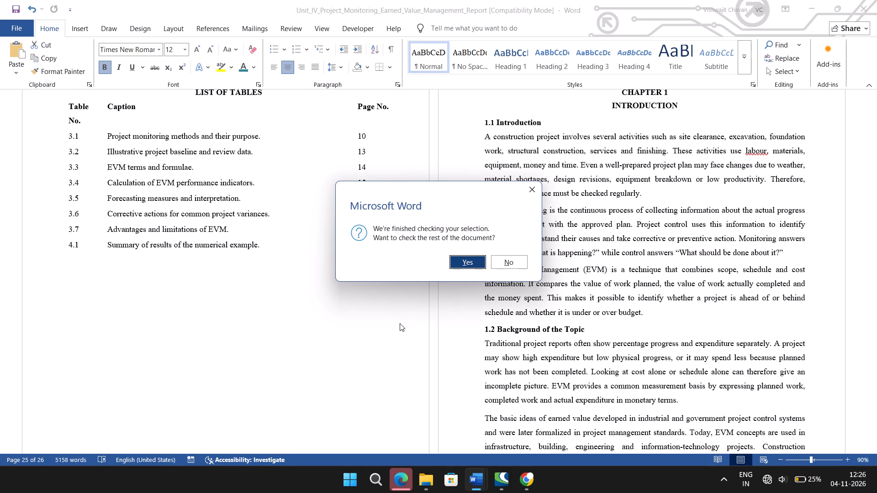
click(473, 262)
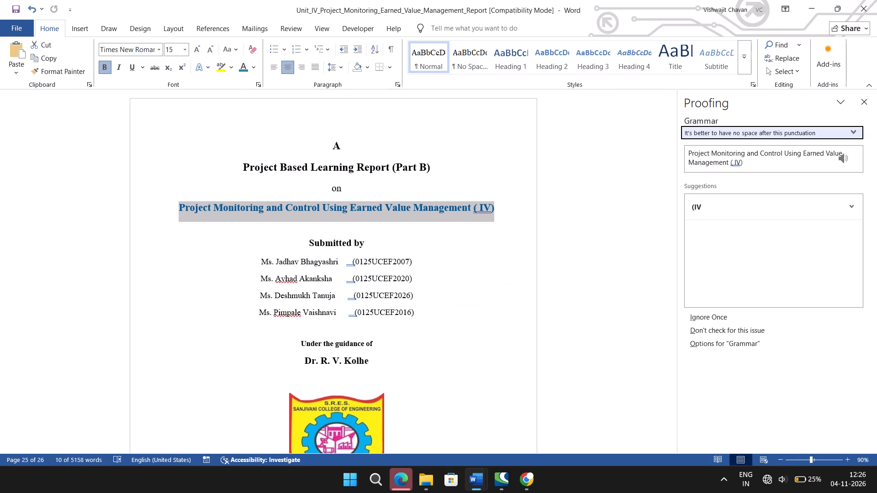
click(700, 204)
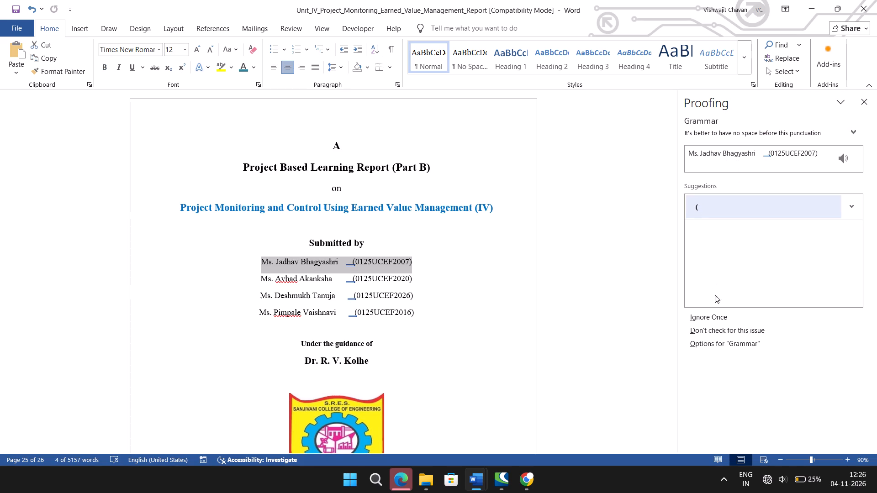
Ignore once each spelling and spacing issue flagged in the student names and roll numbers on the cover page.
click(728, 317)
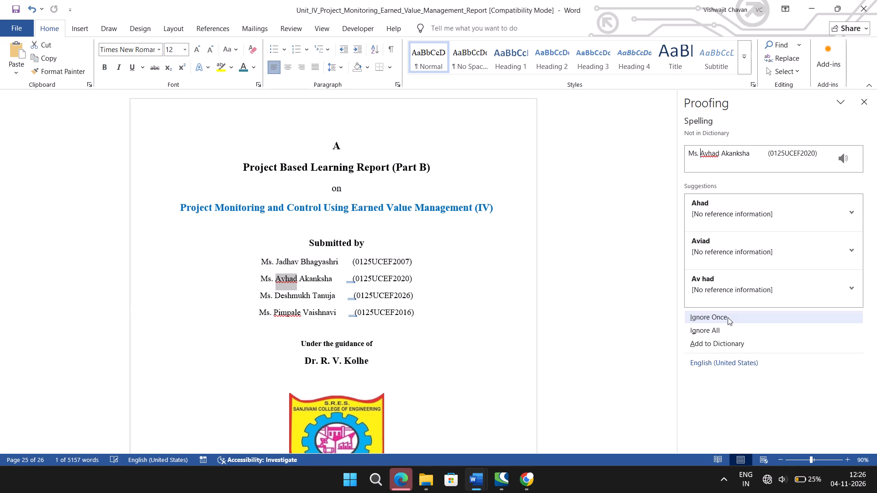
click(725, 320)
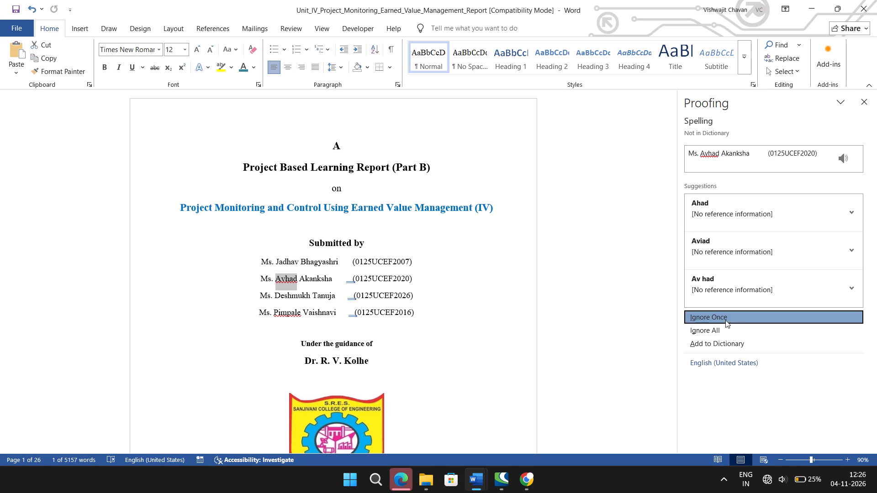
click(725, 320)
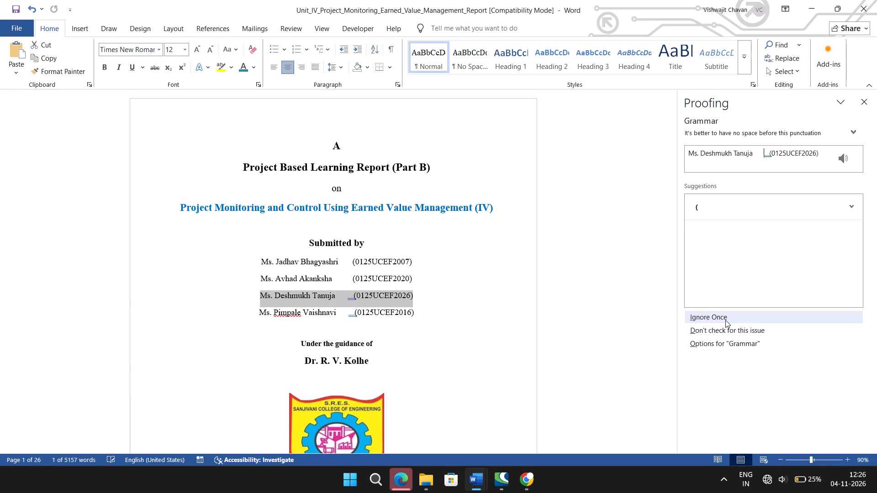
click(725, 320)
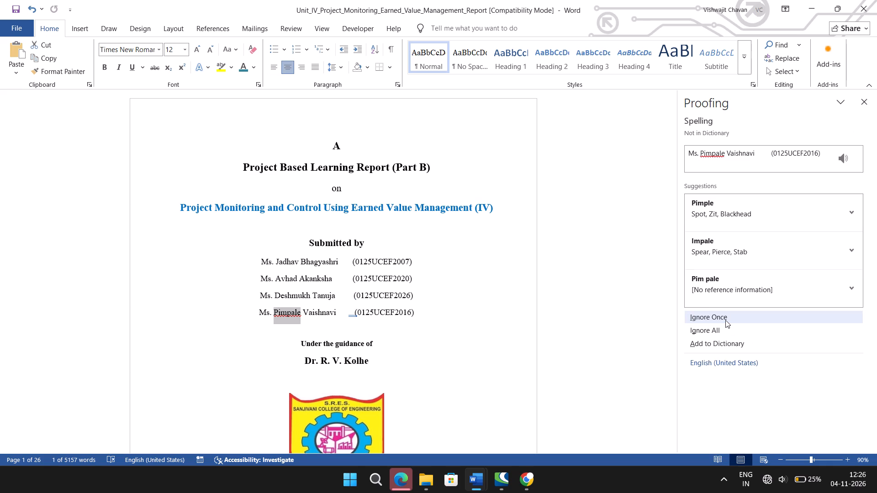
click(725, 320)
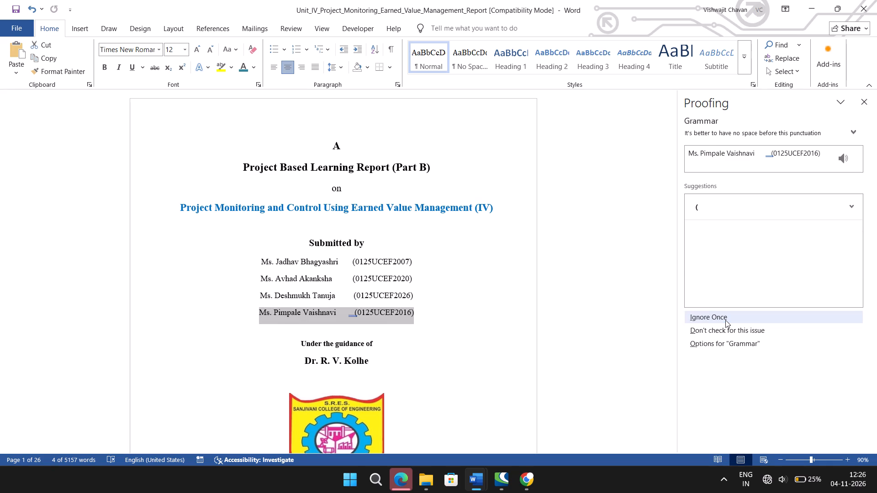
click(725, 320)
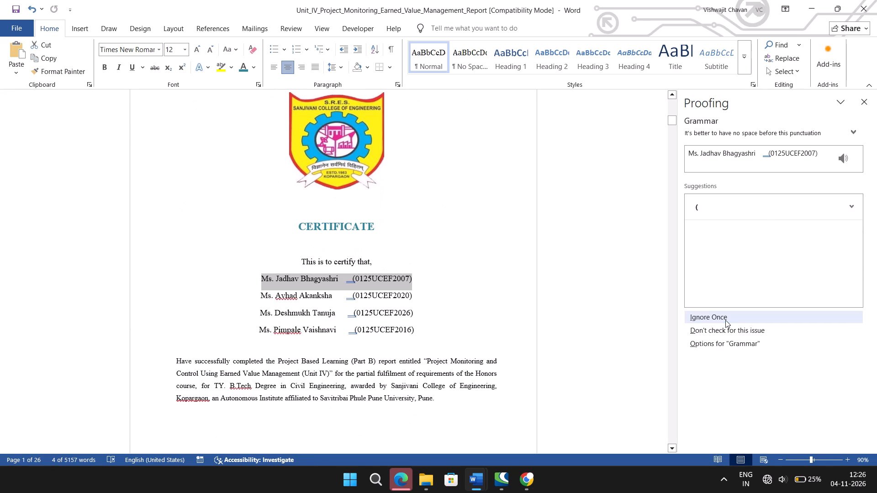
Ignore once each flagged issue on the certificate page: the student lines, B.Tech, Kopargaon and the spacing before (HOD).
click(725, 320)
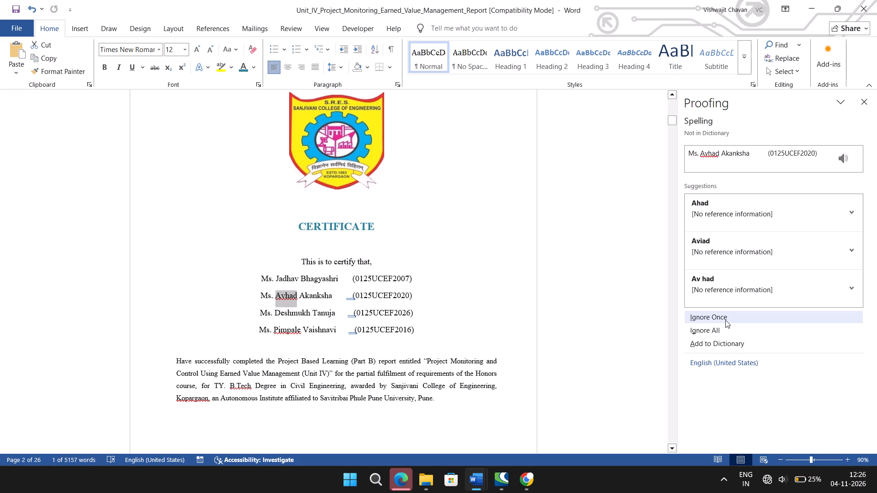
click(725, 320)
click(725, 320)
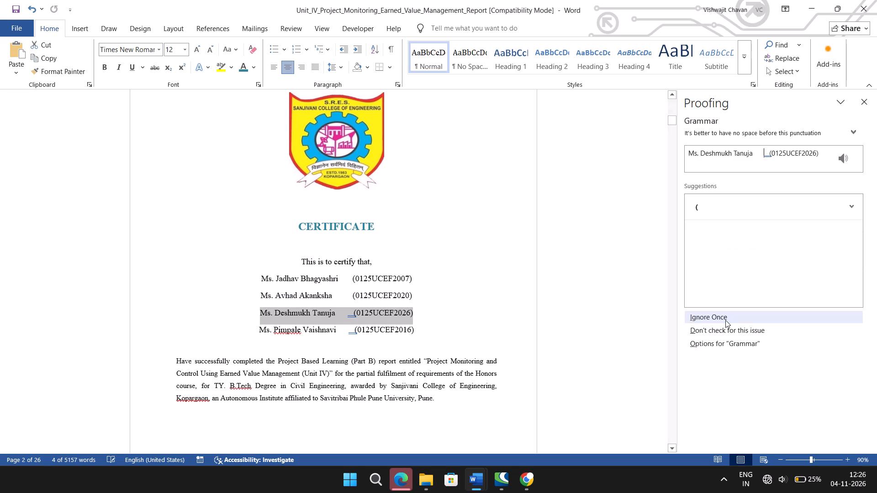
click(725, 320)
click(725, 320)
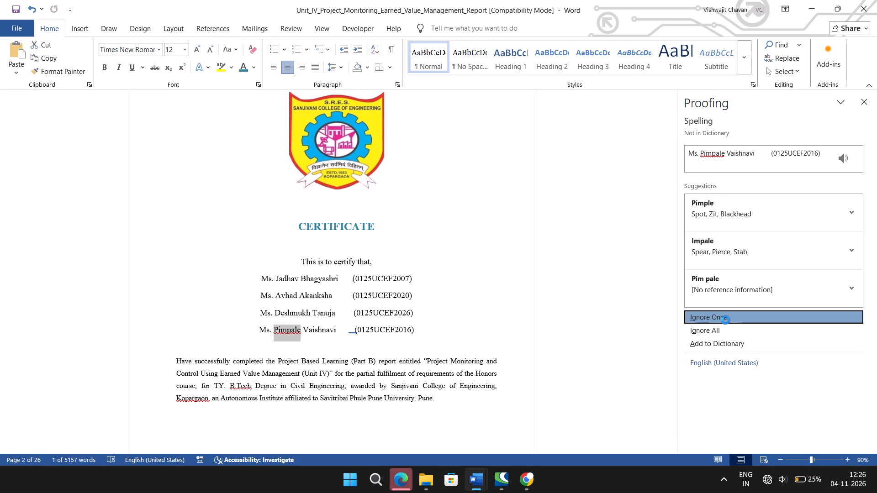
click(725, 320)
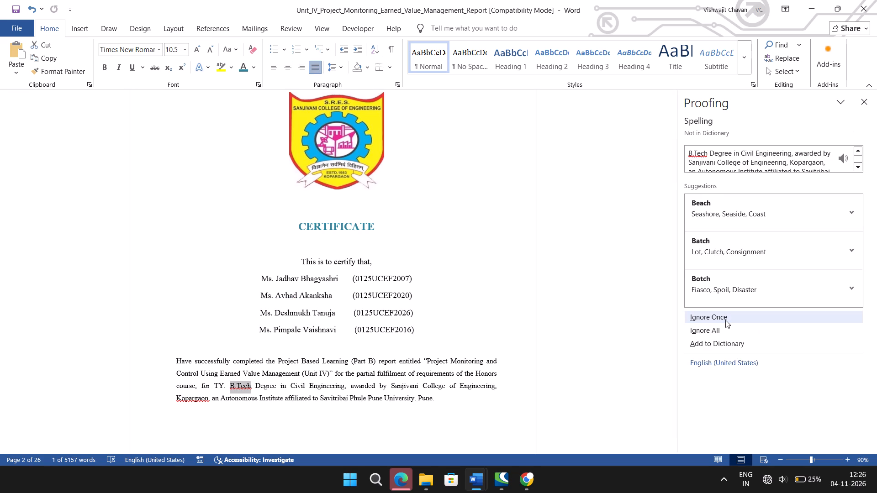
click(725, 320)
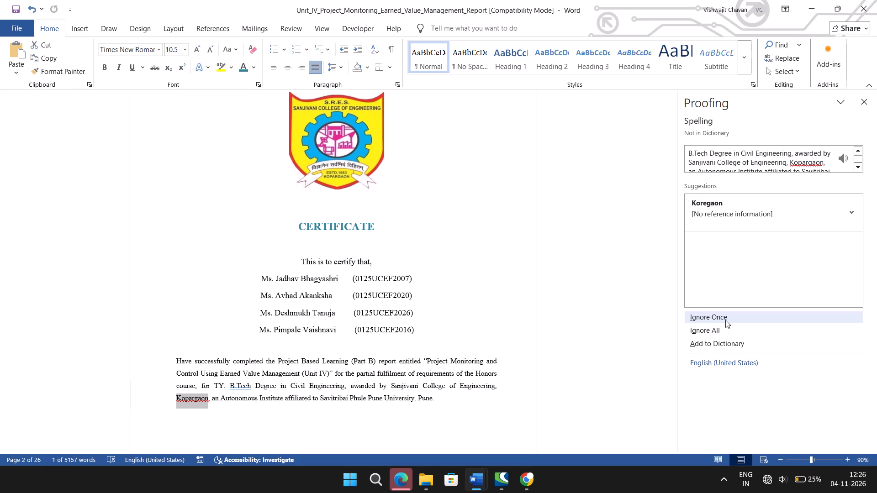
click(725, 320)
click(725, 320)
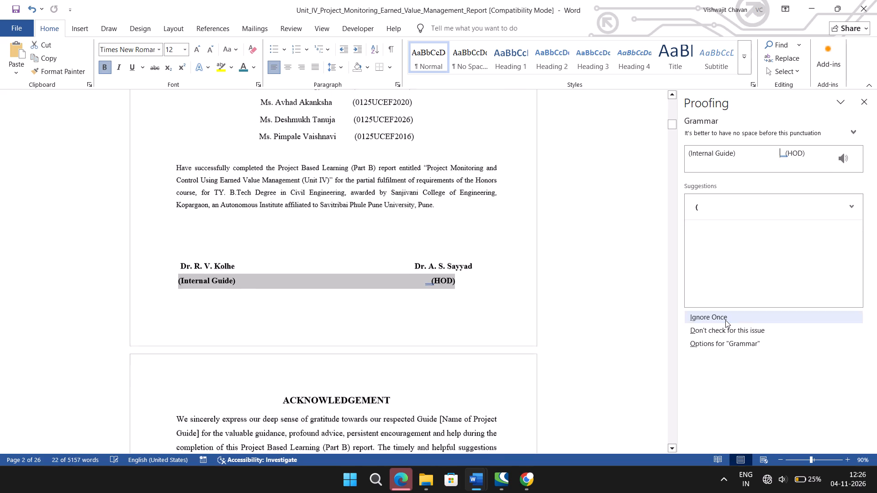
click(725, 320)
Ignore once each flagged issue on the acknowledgement page, including Kopargaon and the submitted-by student lines.
click(725, 320)
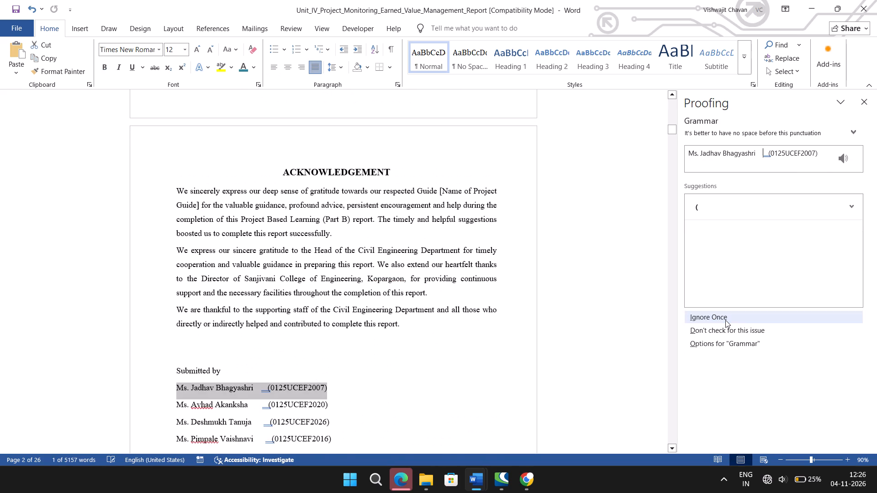
click(725, 320)
click(725, 320)
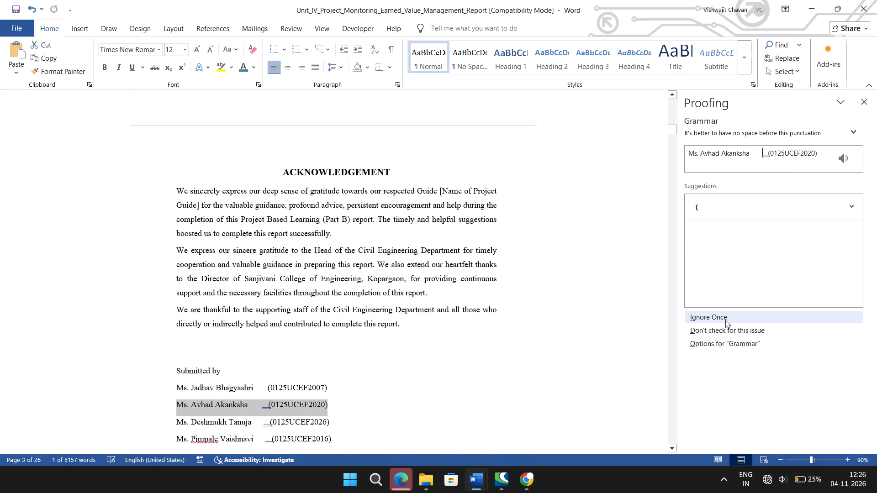
click(725, 320)
click(725, 320)
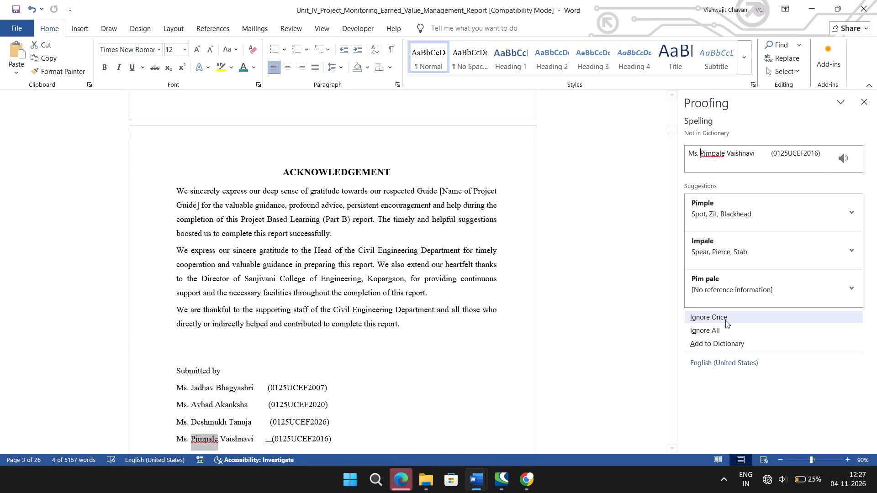
click(725, 320)
click(725, 320)
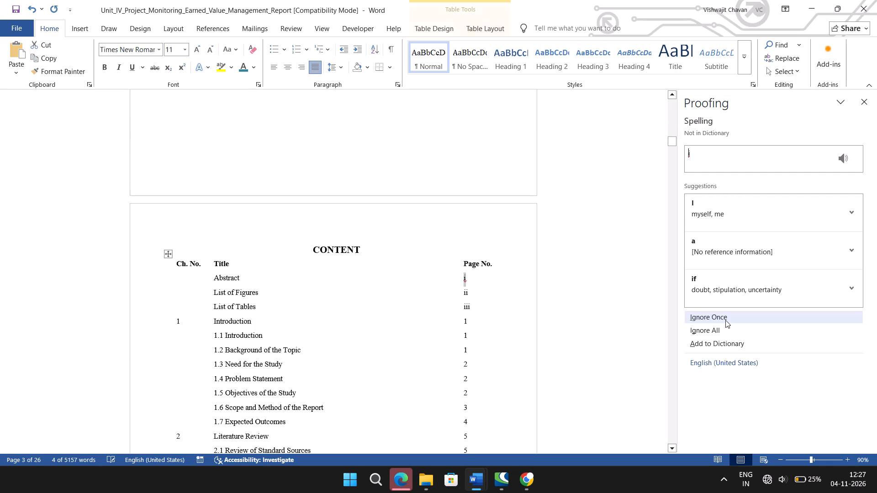
Ignore the flagged page number "i" in the contents and "labour" in section 1.1, and finish the proofing check.
click(725, 320)
click(725, 320)
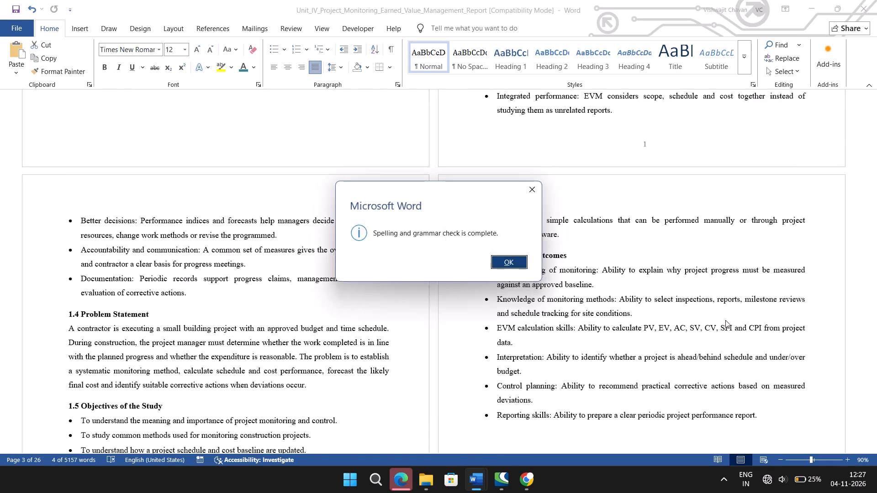
click(519, 267)
Review the body pages from Chapter 1 through section 3.6.2 Forecasting Measures for layout and page flow.
scroll(623, 310, down, 1)
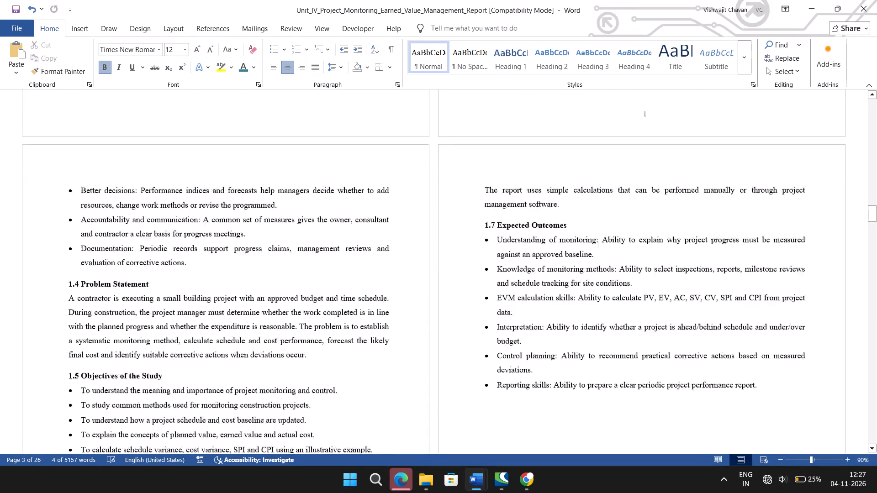
scroll(623, 310, down, 4)
scroll(623, 310, up, 8)
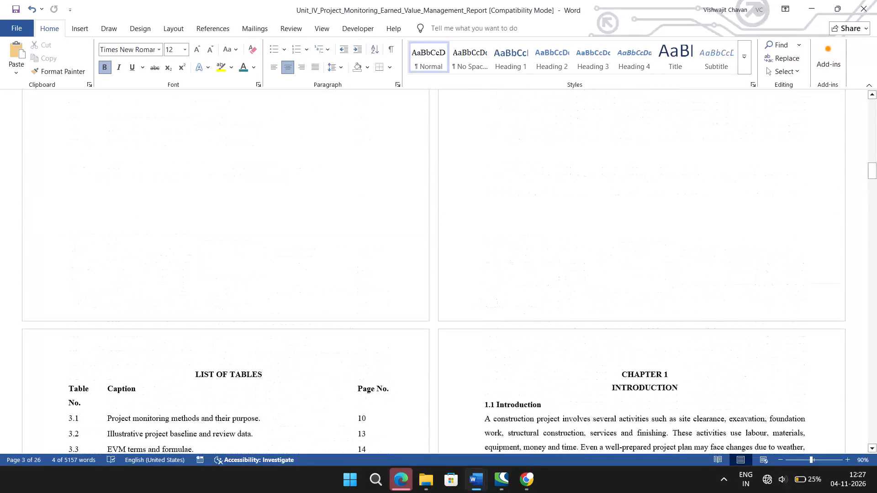
scroll(623, 310, down, 7)
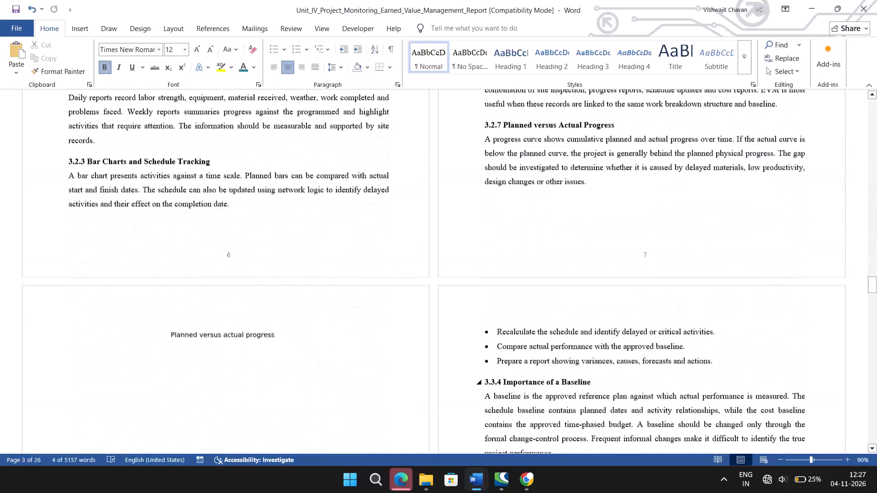
scroll(623, 310, down, 1)
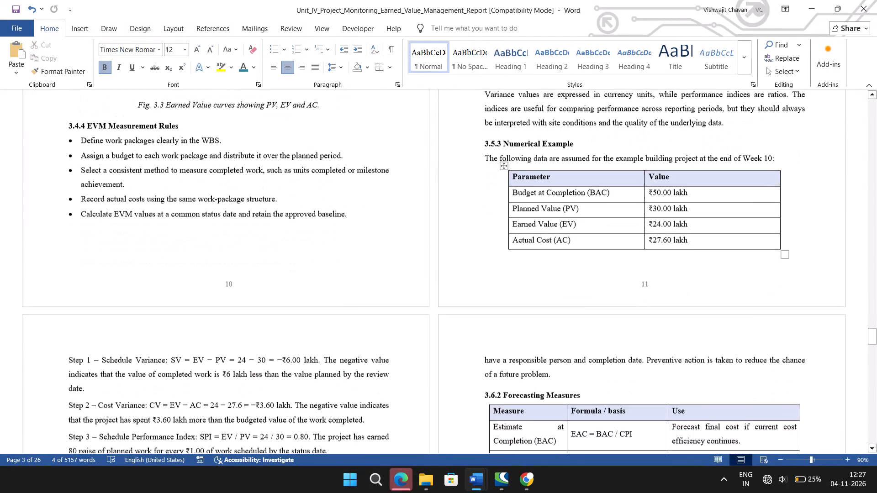
scroll(623, 310, down, 2)
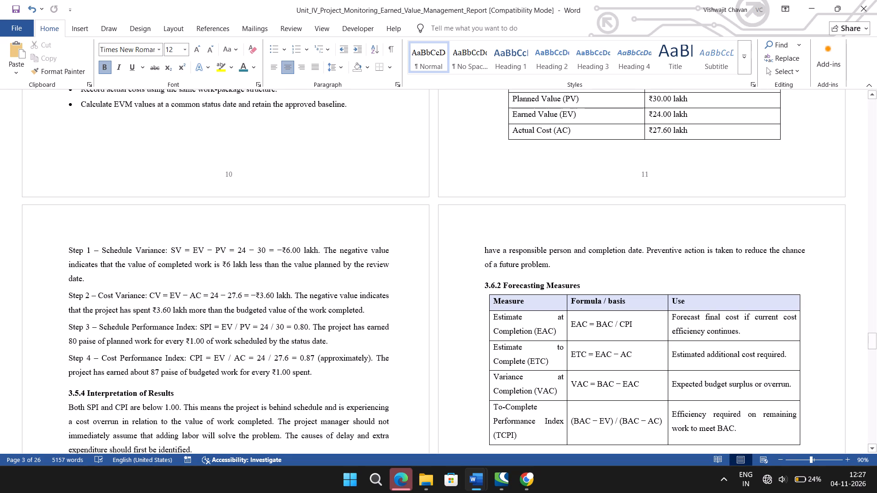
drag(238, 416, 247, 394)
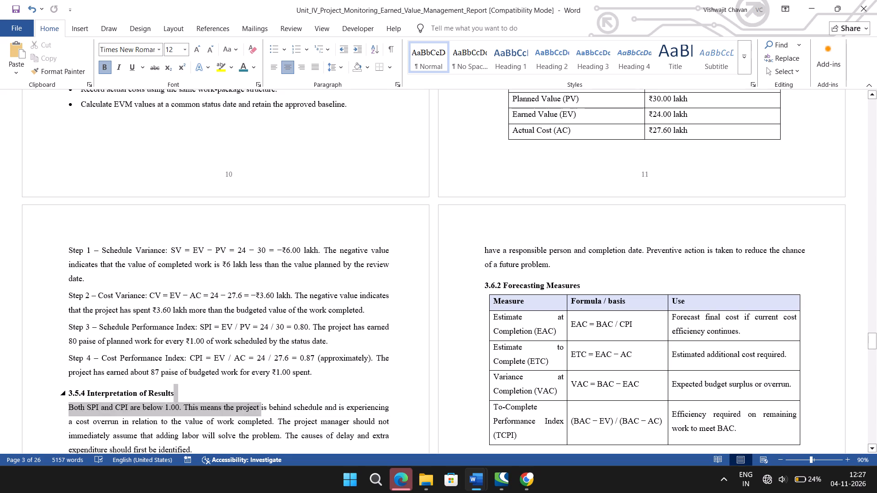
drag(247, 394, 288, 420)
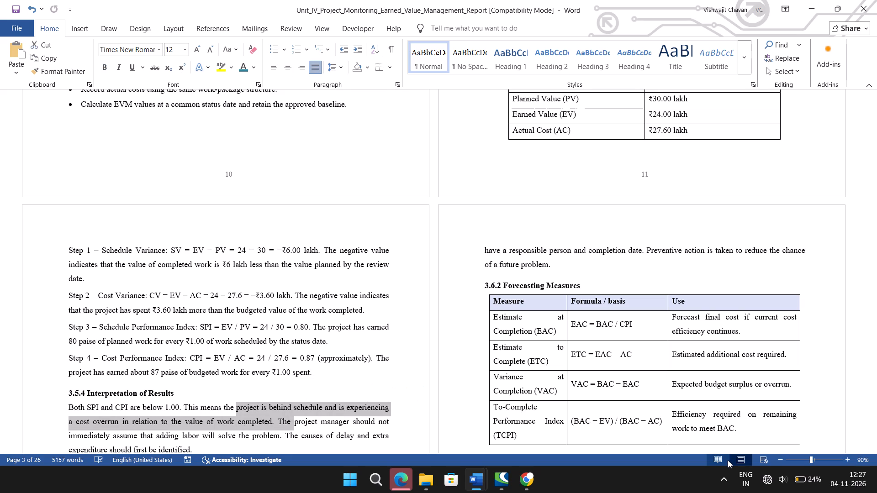
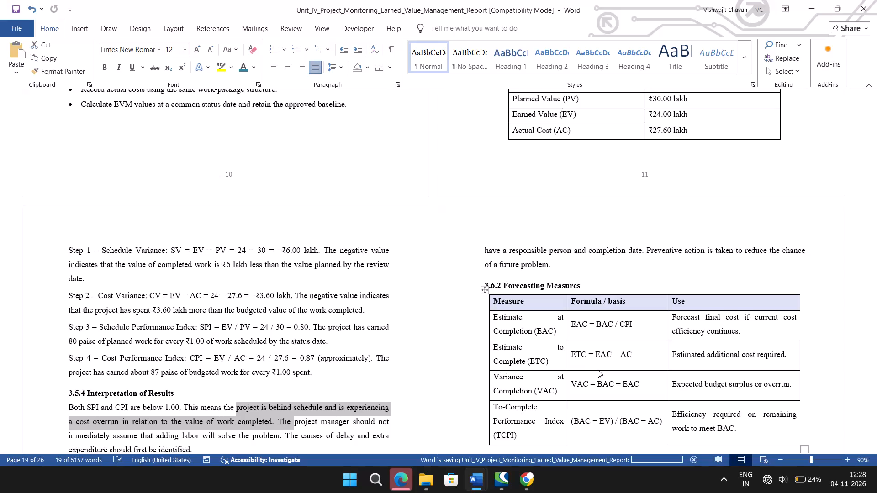
Save the Unit IV Project Monitoring Earned Value Management report under its existing file name.
key(ctrl+s)
key(ctrl+s)
key(ctrl+s)
key(ctrl+s)
key(ctrl+s)
key(ctrl+s)
key(ctrl+s)
key(ctrl+s)
key(ctrl+s)
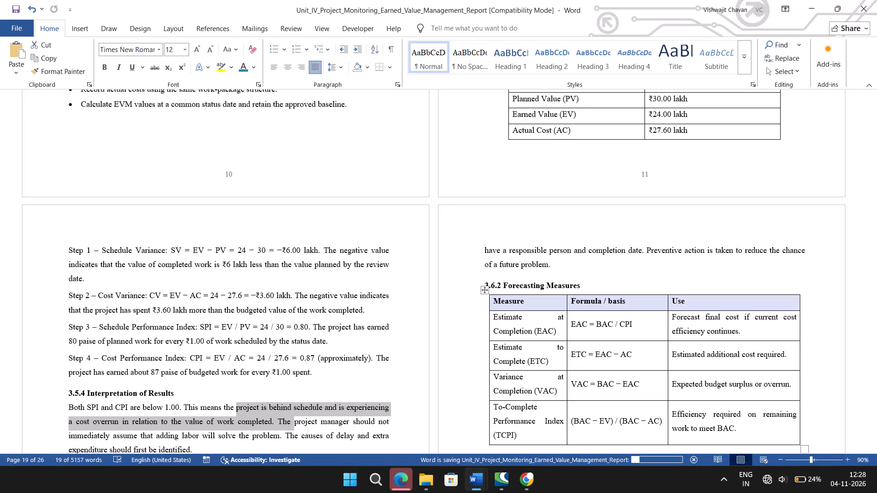
ctrl+click(598, 370)
key(ctrl+s)
key(ctrl+s)
key(ctrl+f)
click(598, 370)
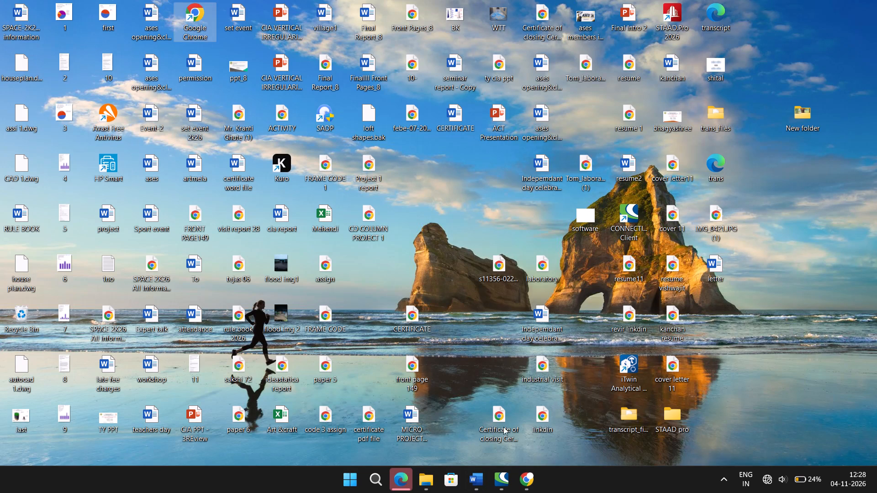
Switch from Word to Windows and bring up the computer's power options.
click(345, 475)
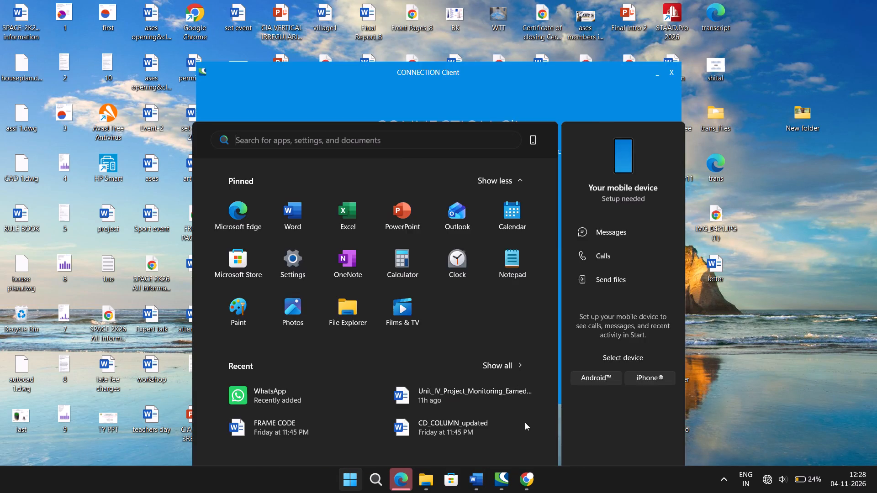
click(513, 440)
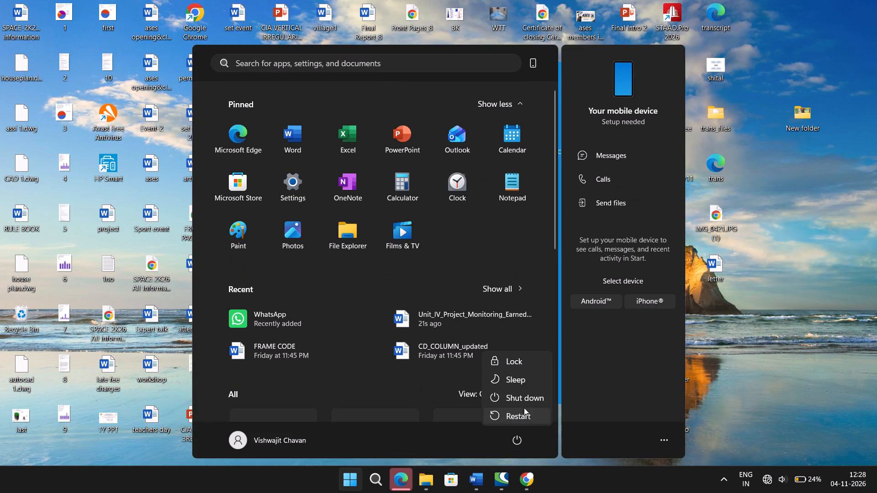